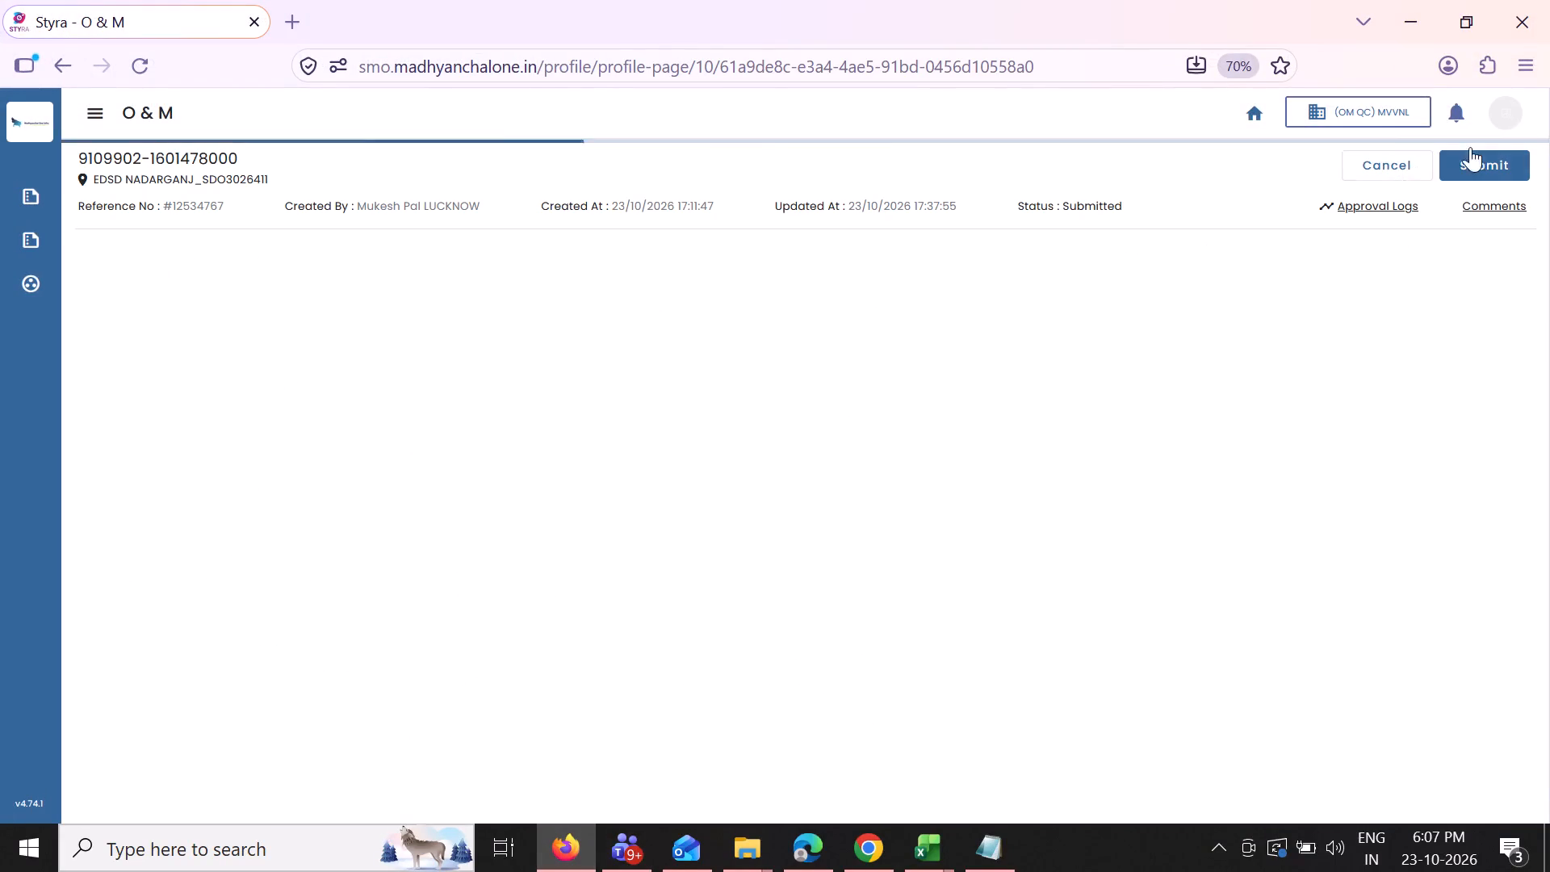
pyautogui.click(1507, 174)
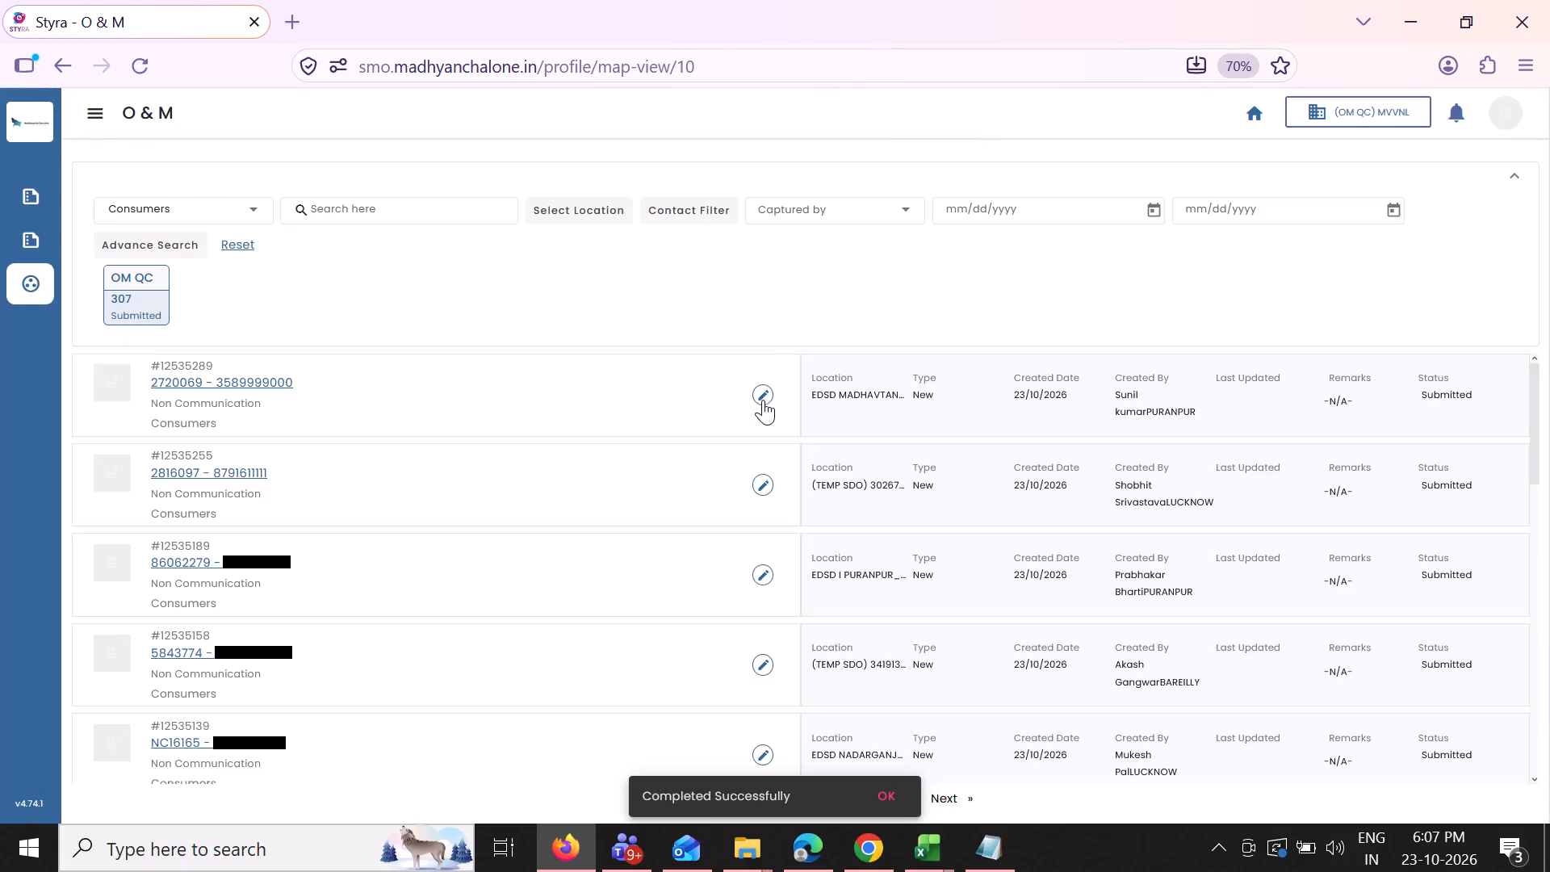
pyautogui.click(763, 400)
pyautogui.click(1498, 166)
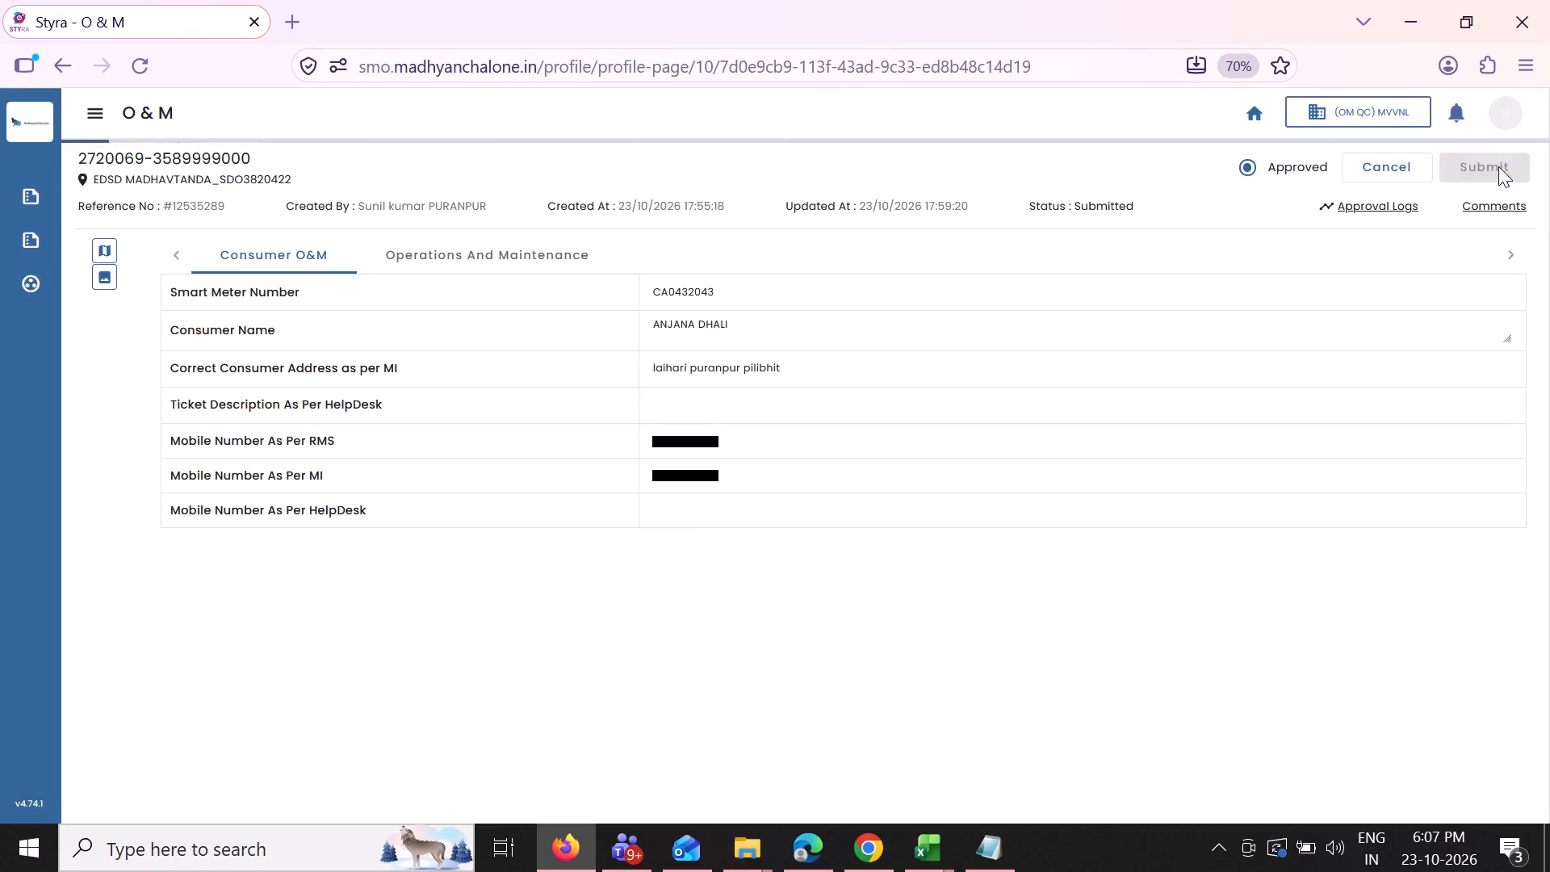
pyautogui.click(762, 388)
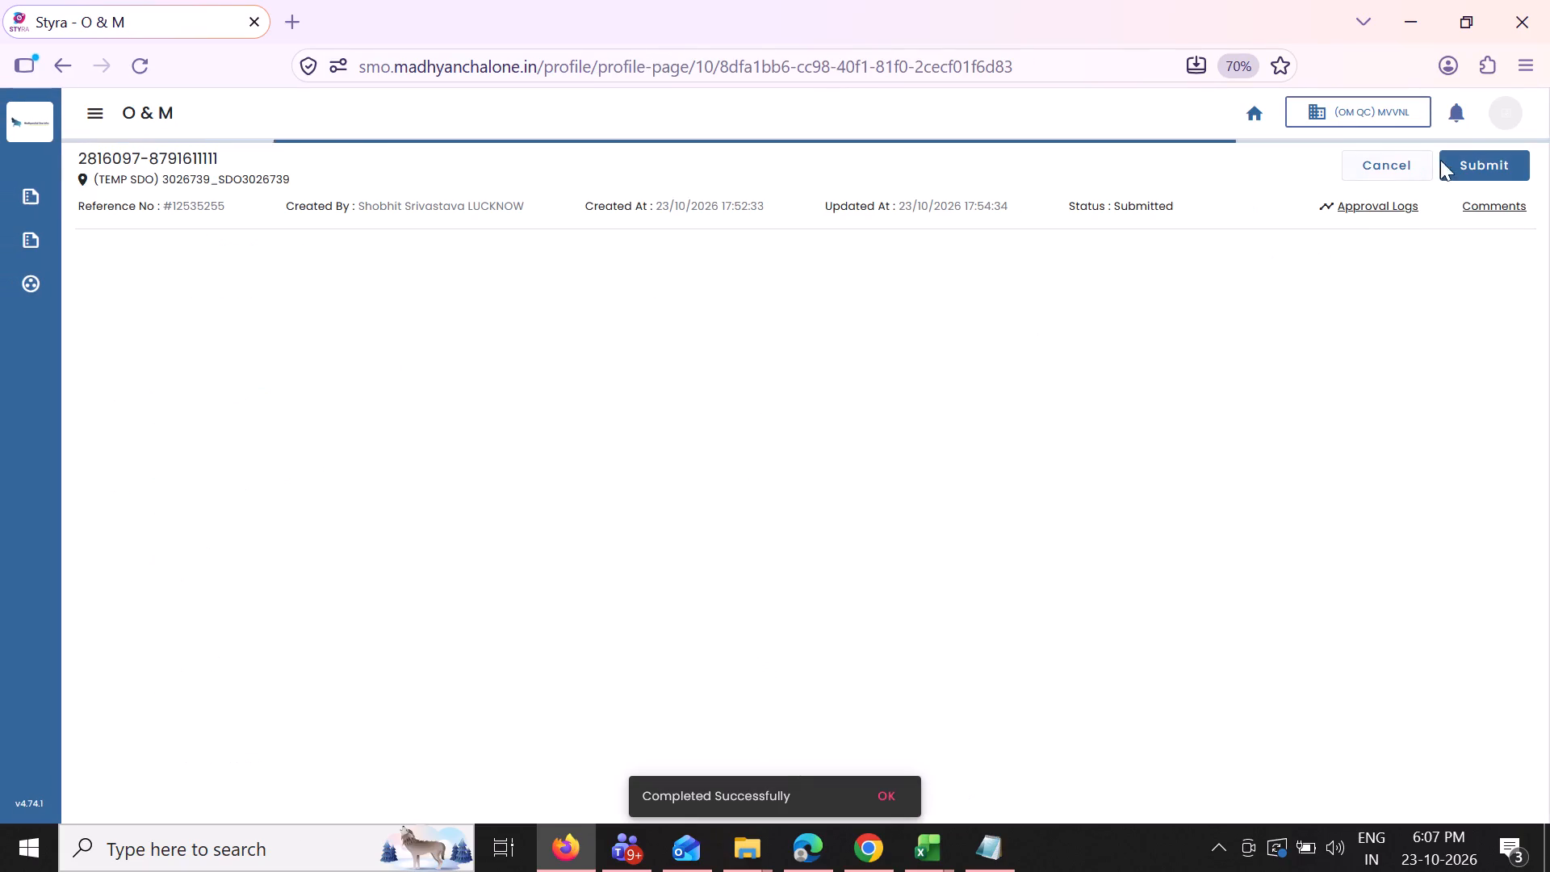
pyautogui.click(1492, 164)
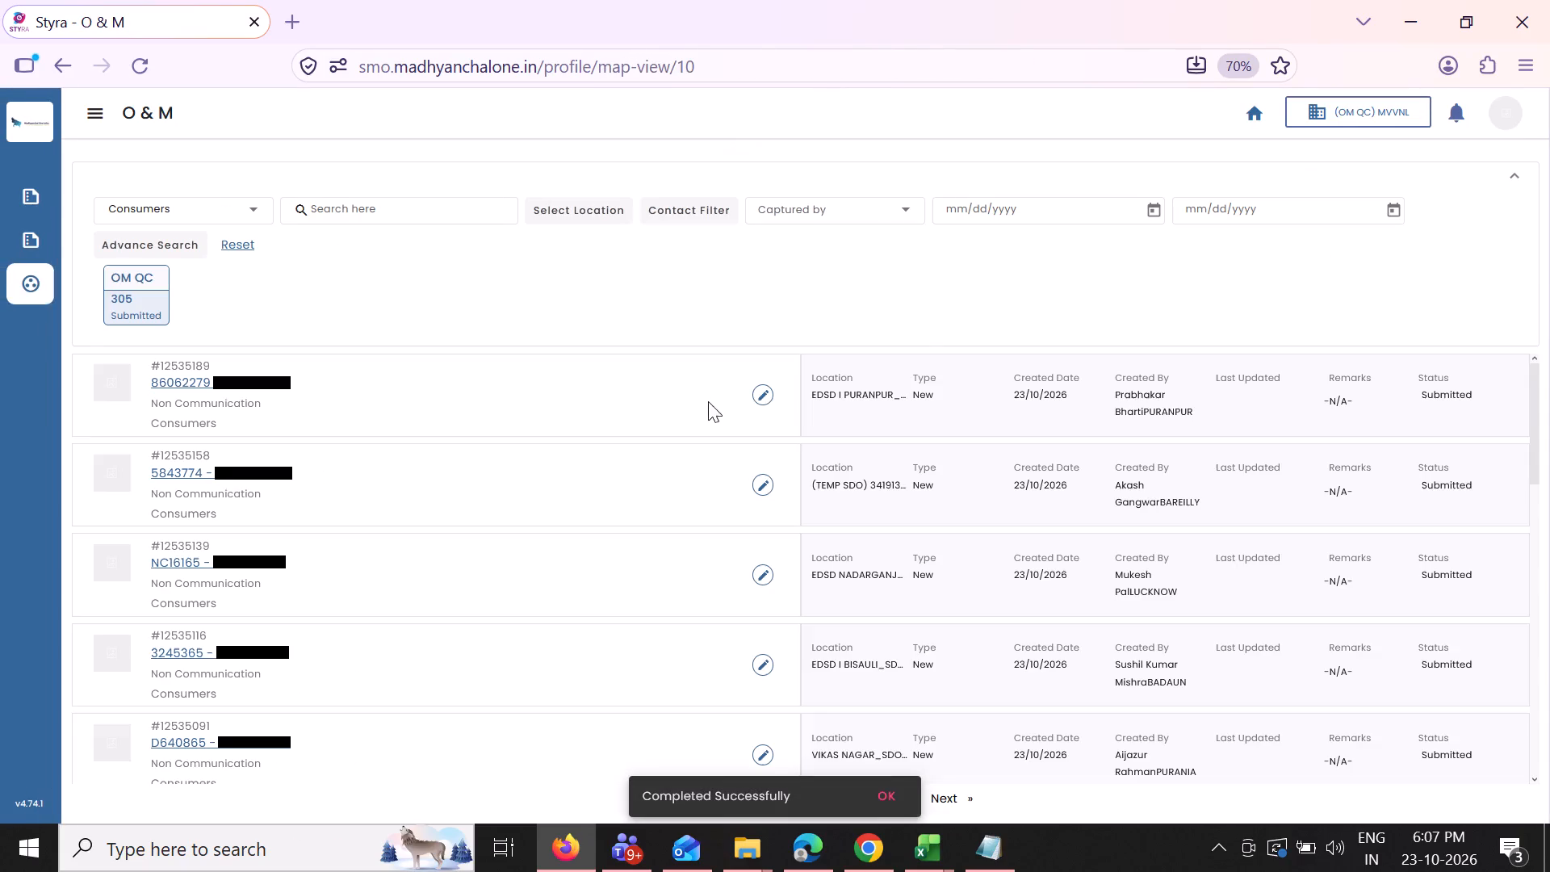
pyautogui.click(752, 394)
pyautogui.click(769, 392)
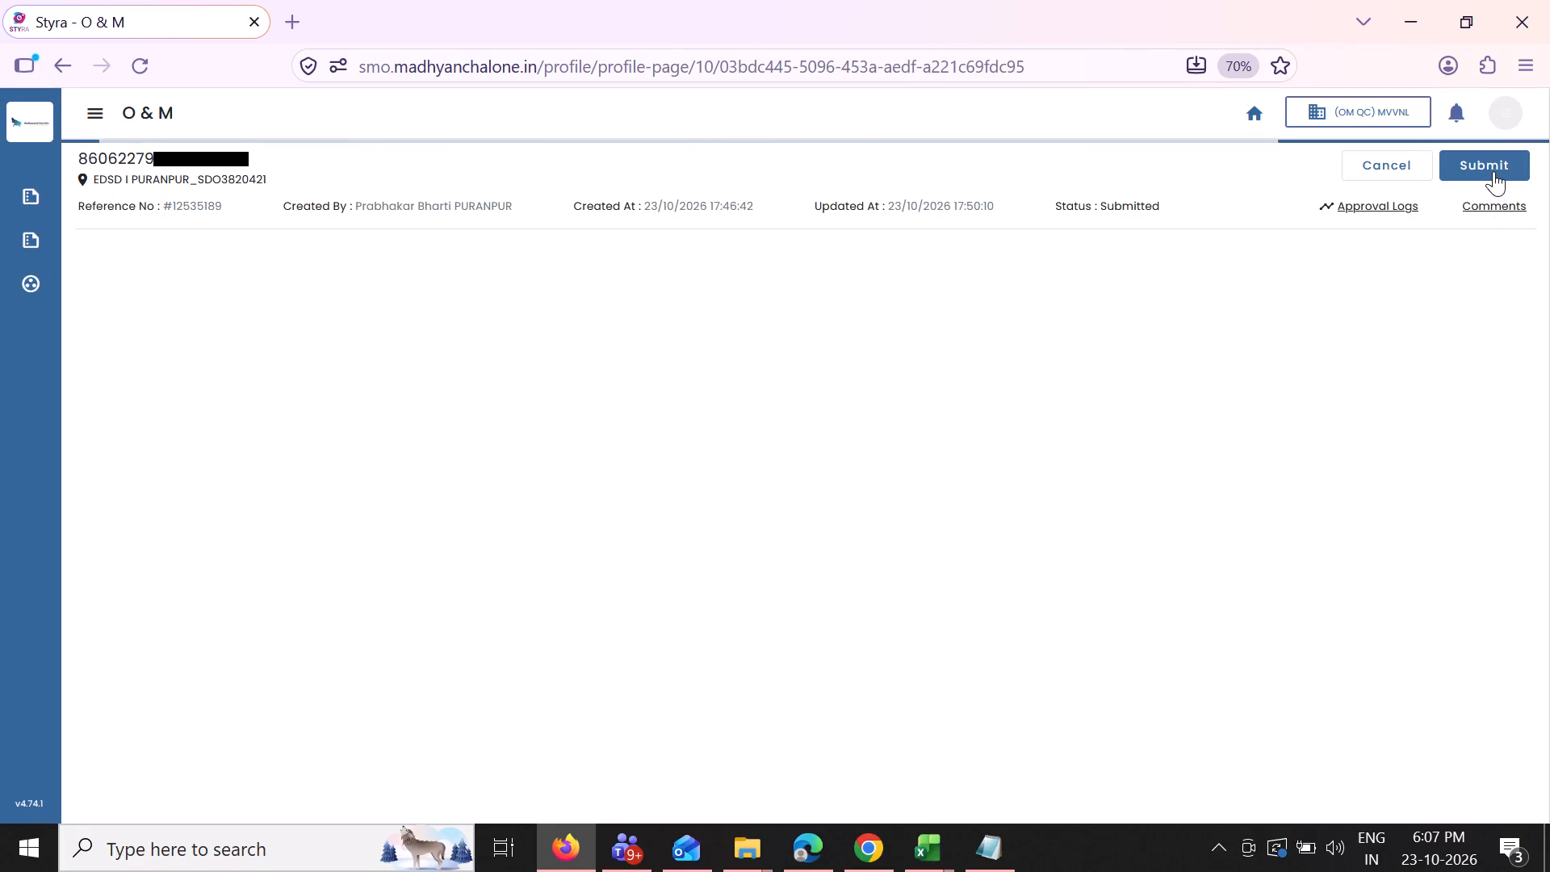
pyautogui.click(1491, 167)
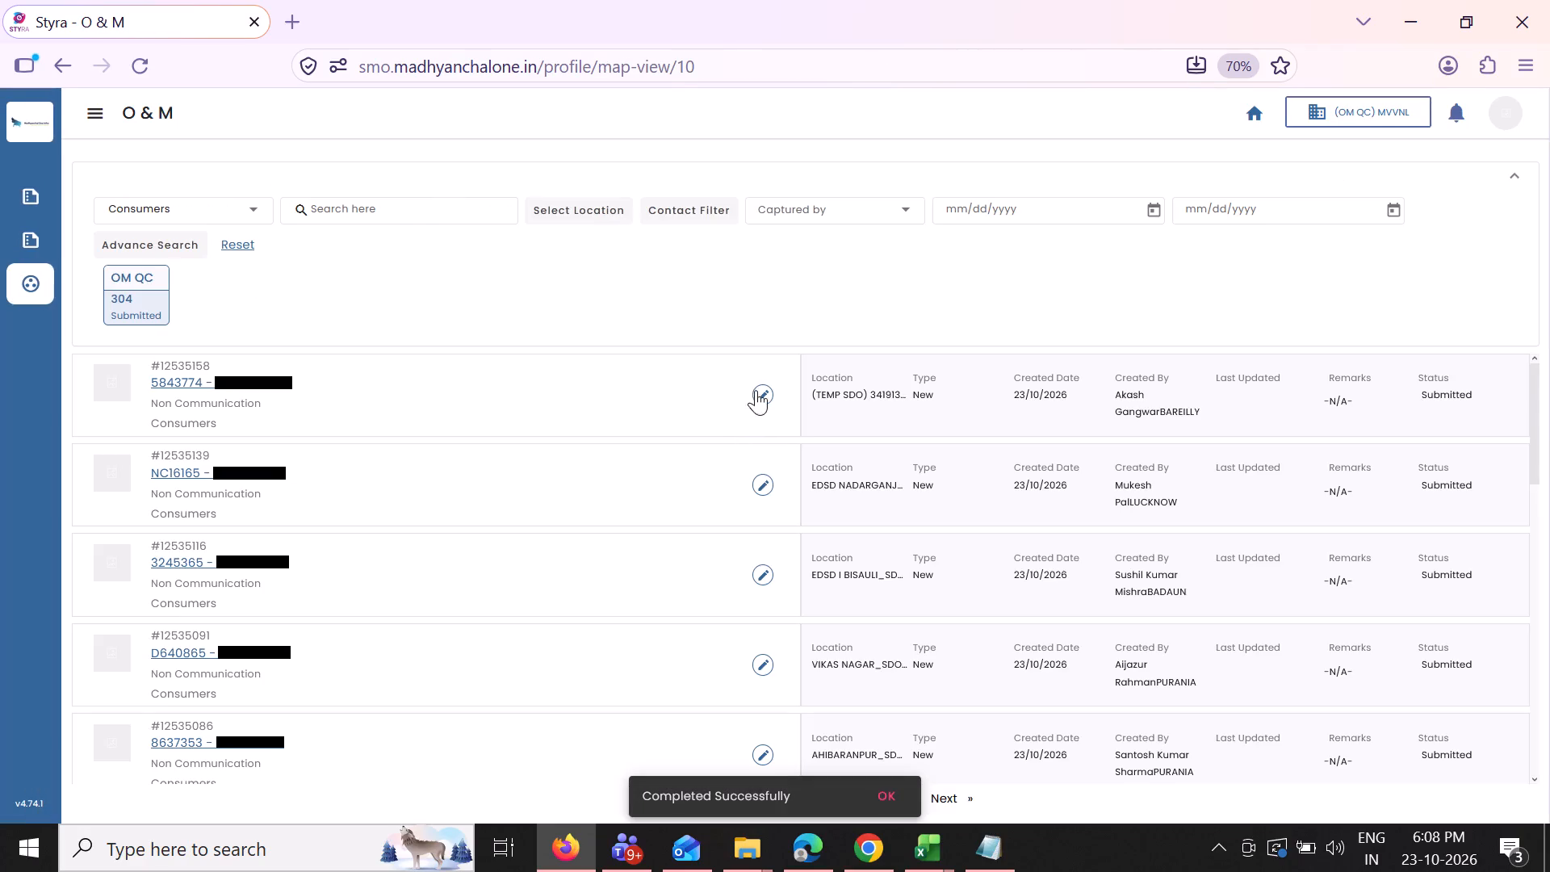
pyautogui.click(756, 390)
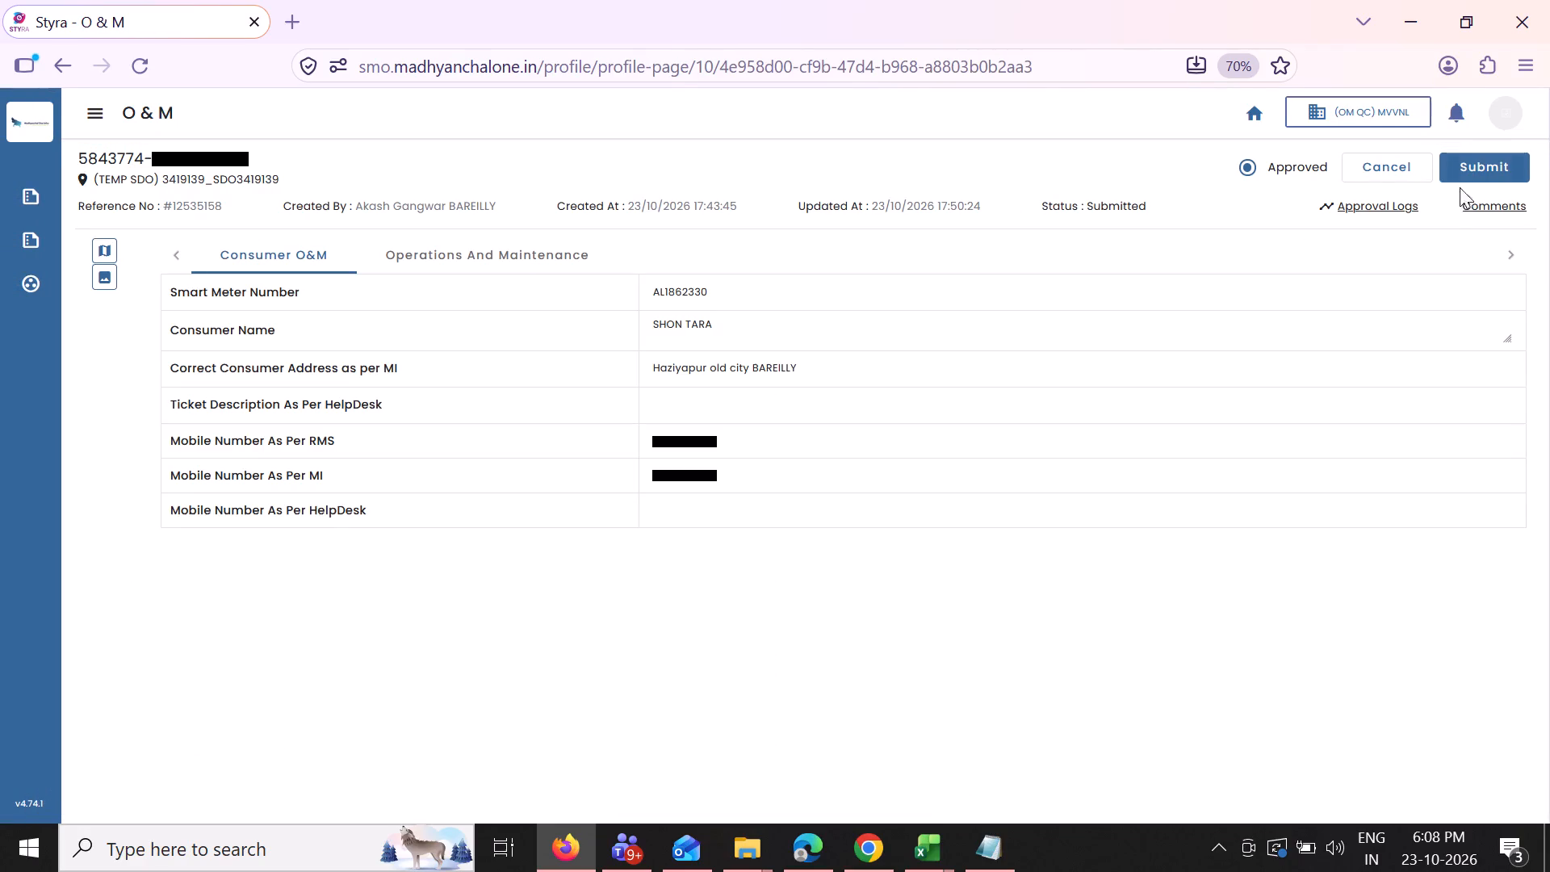
pyautogui.click(1458, 185)
pyautogui.moveTo(764, 384); pyautogui.dragTo(759, 394)
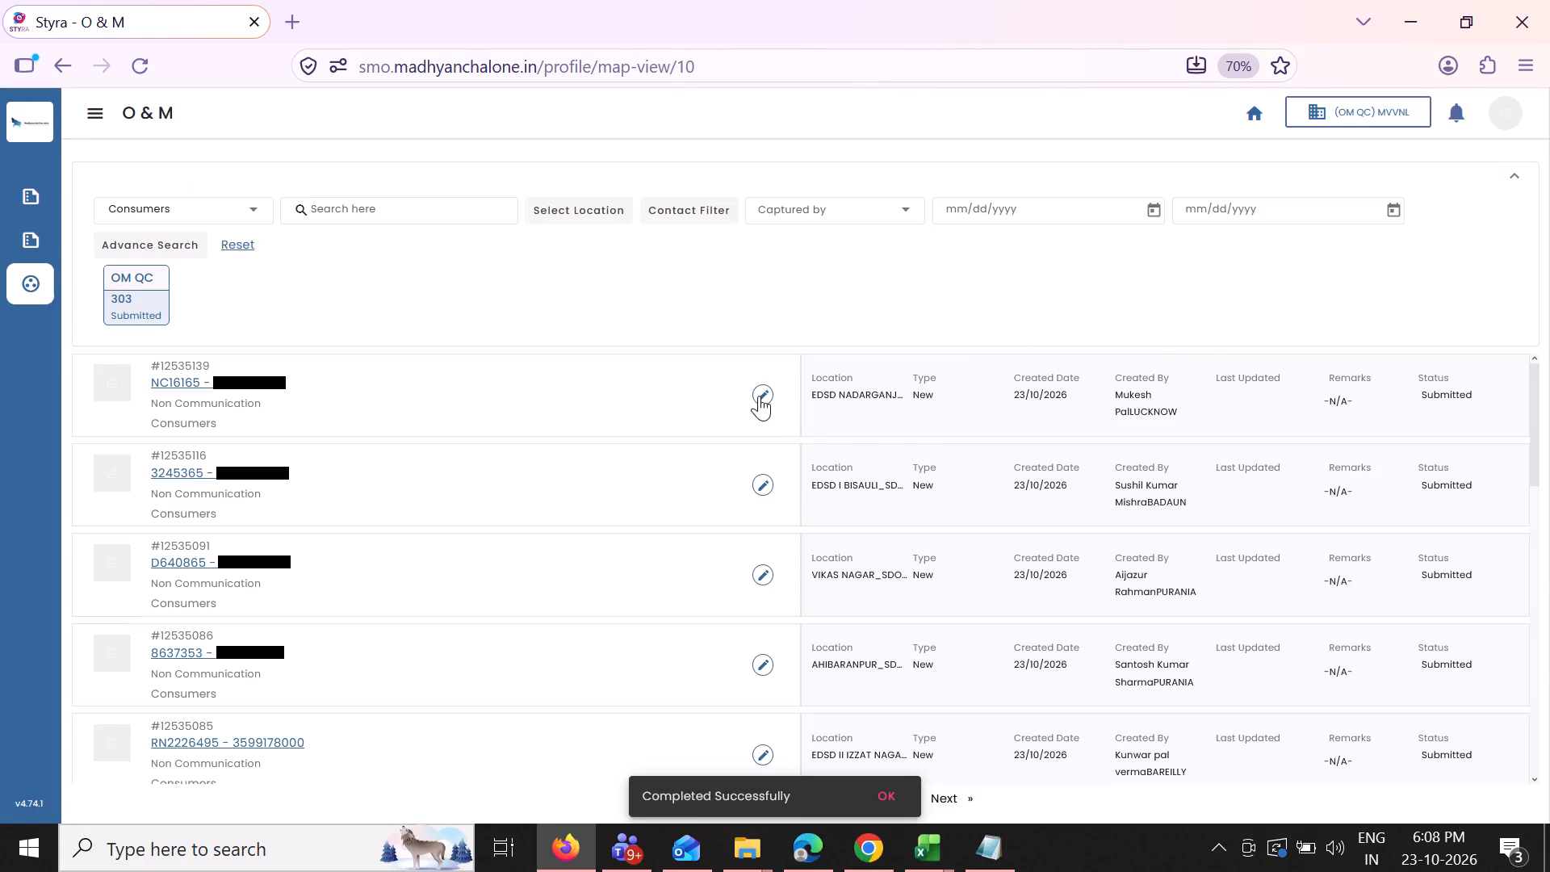
pyautogui.click(759, 396)
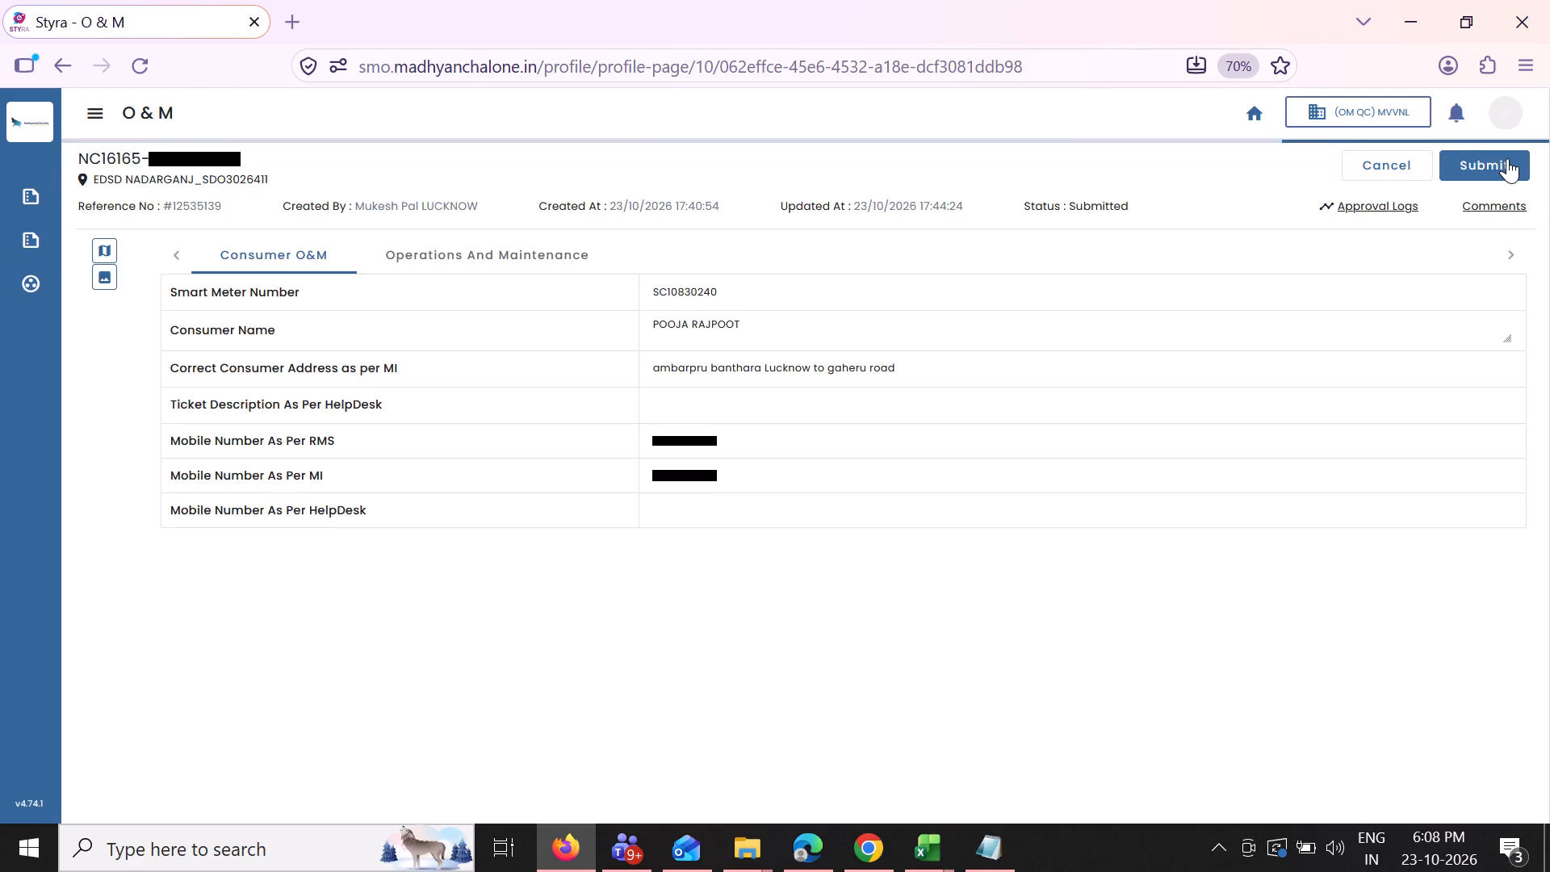
pyautogui.click(1507, 158)
pyautogui.click(764, 396)
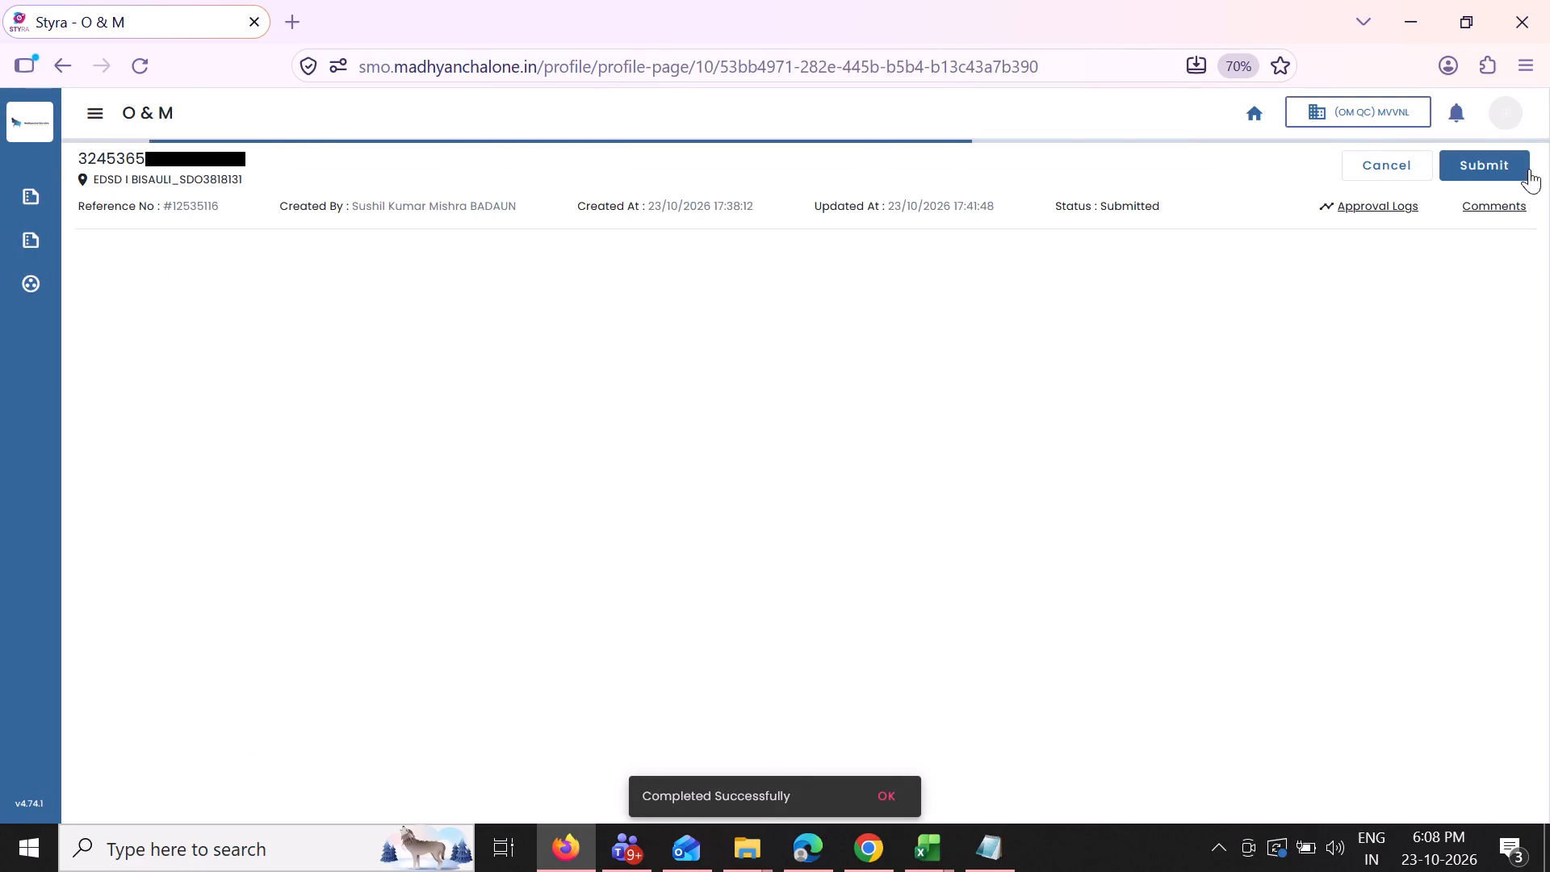
pyautogui.click(1506, 167)
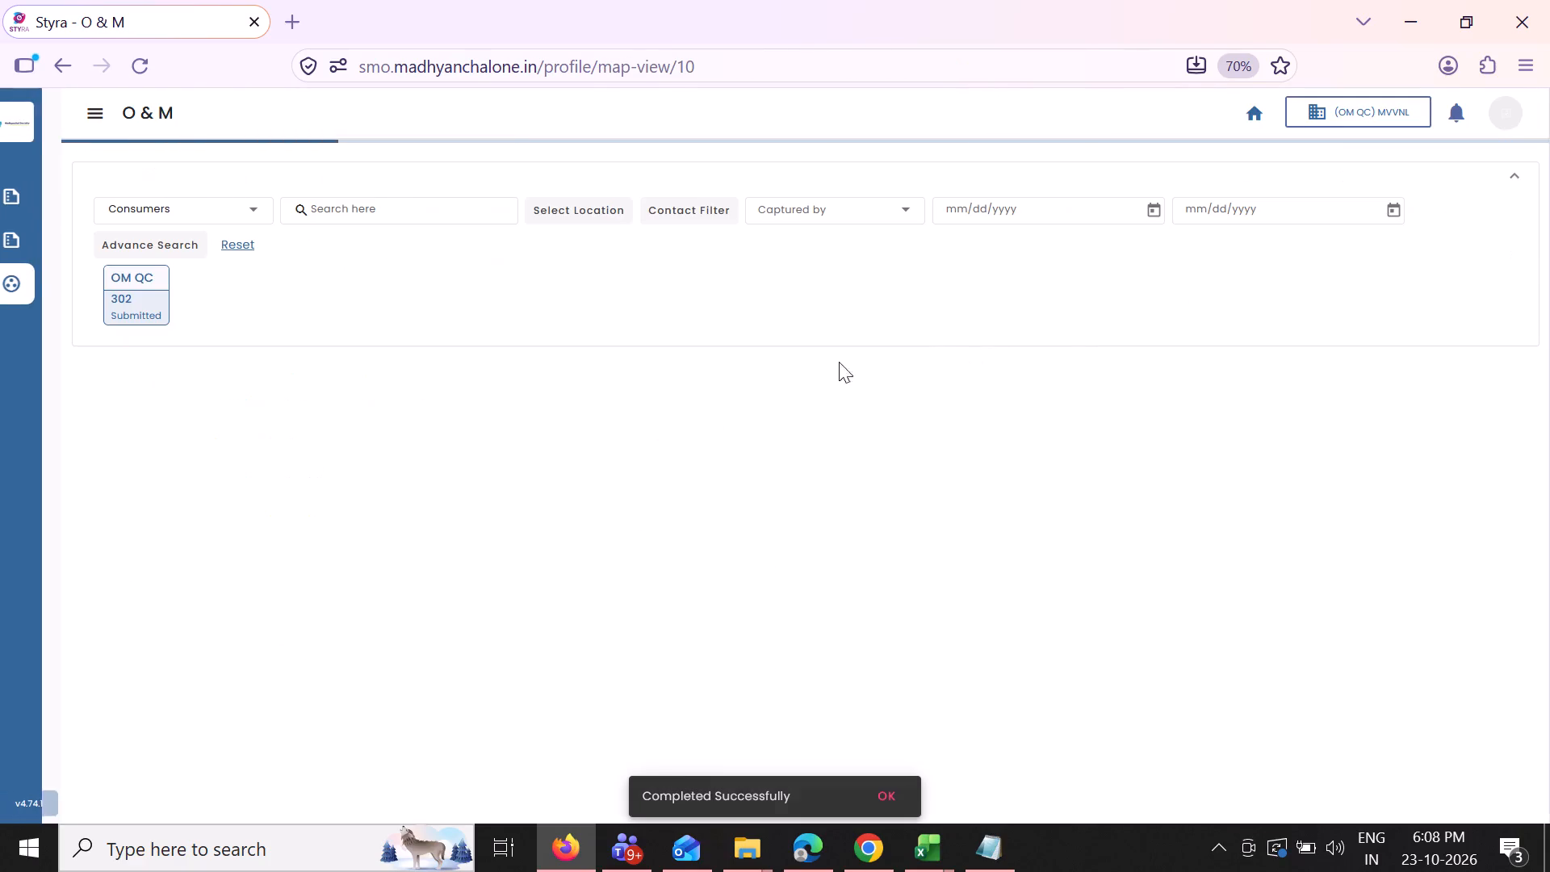
pyautogui.click(767, 384)
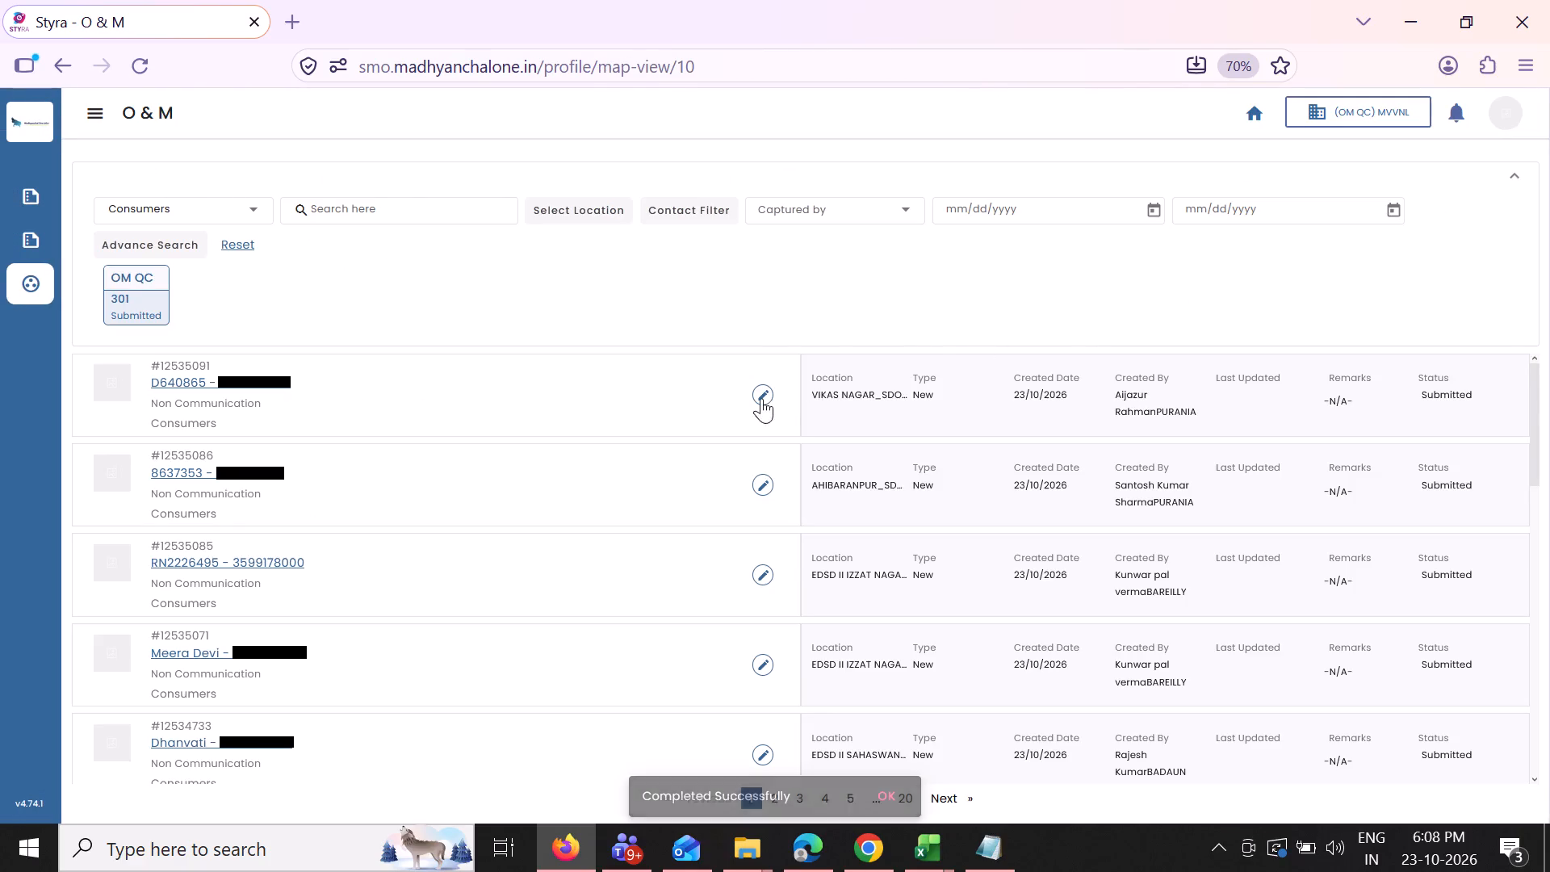
pyautogui.click(761, 398)
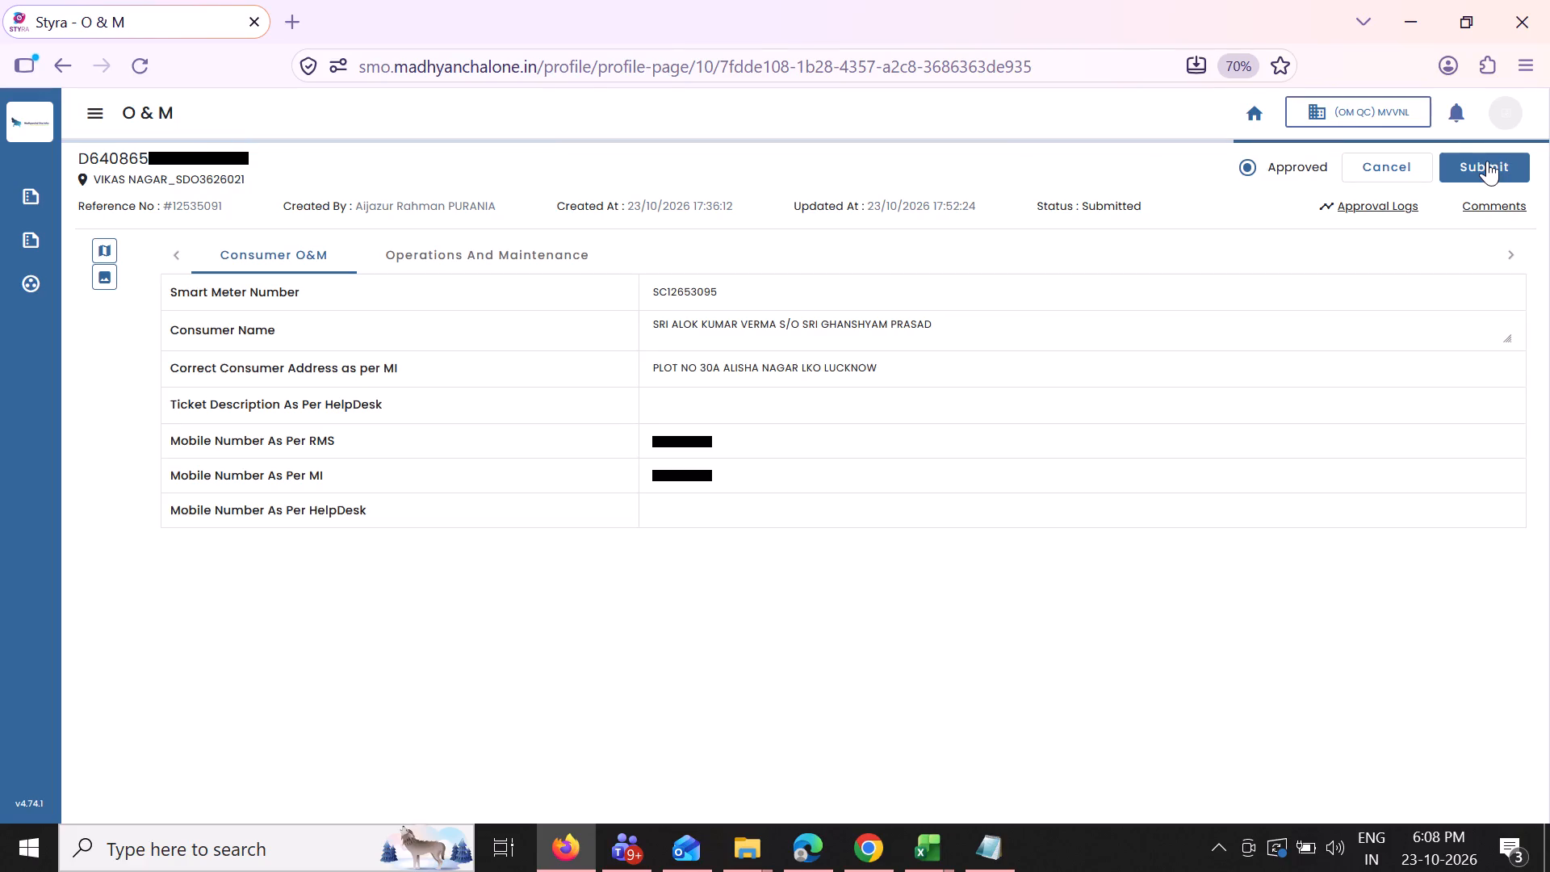
pyautogui.click(1487, 161)
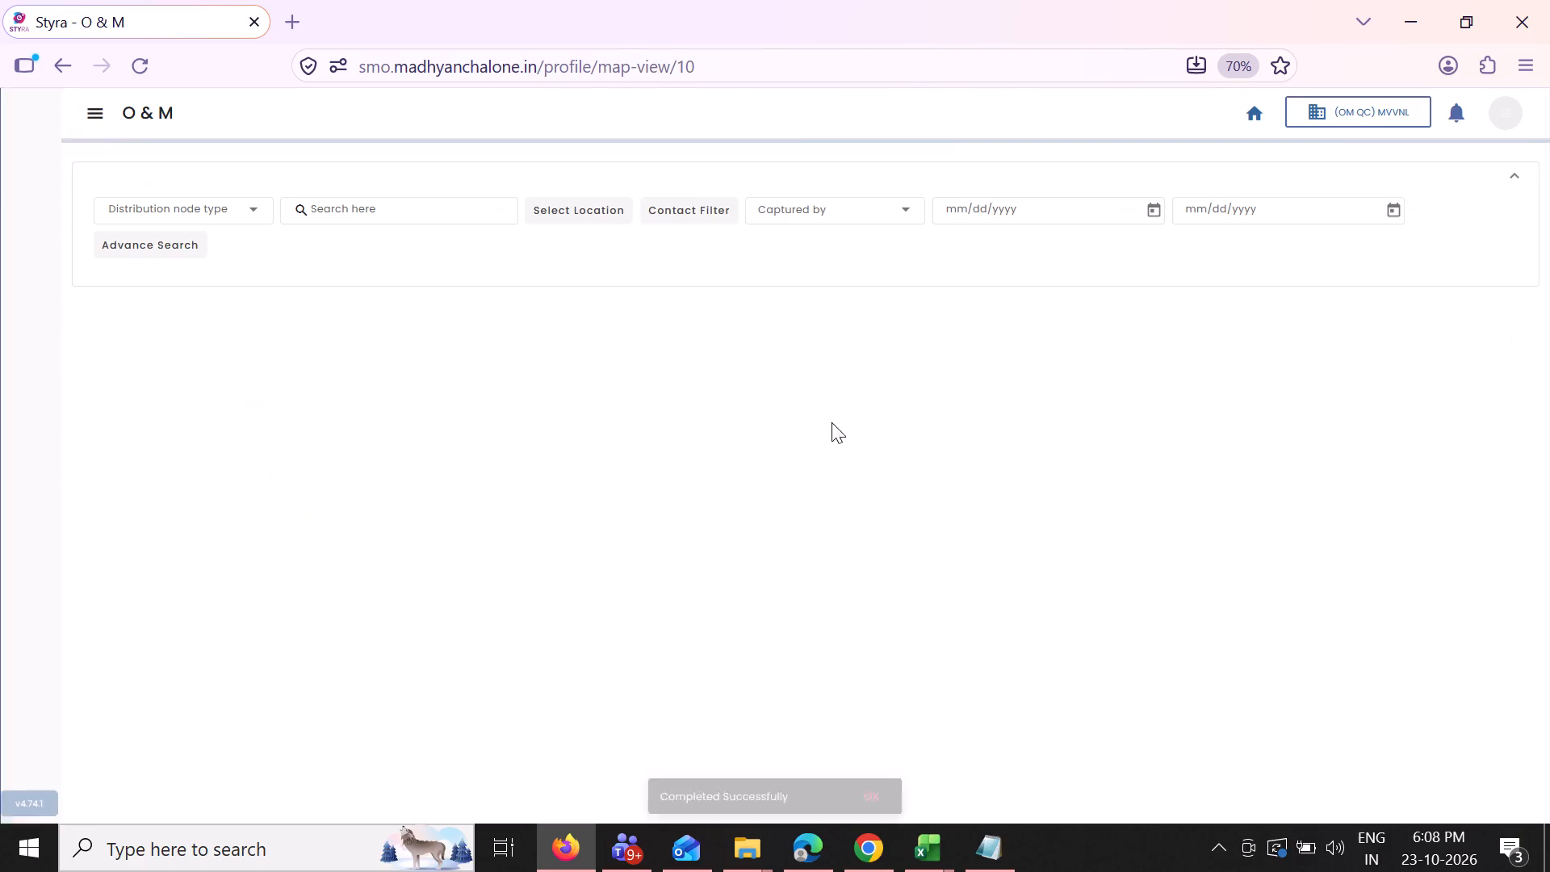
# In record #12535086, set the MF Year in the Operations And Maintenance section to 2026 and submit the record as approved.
pyautogui.click(759, 397)
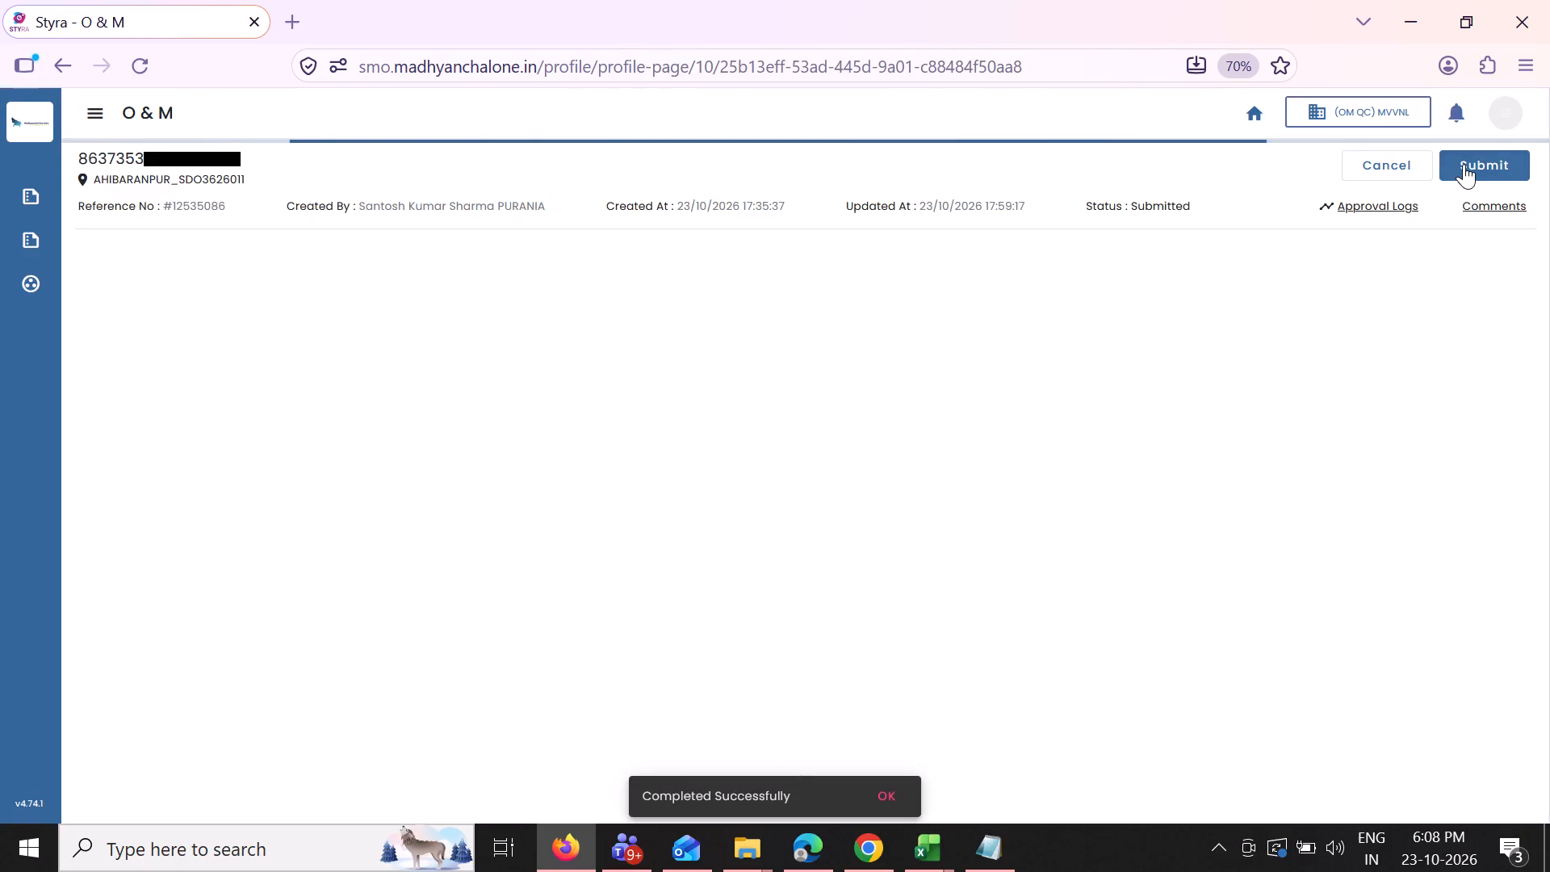
pyautogui.click(1464, 164)
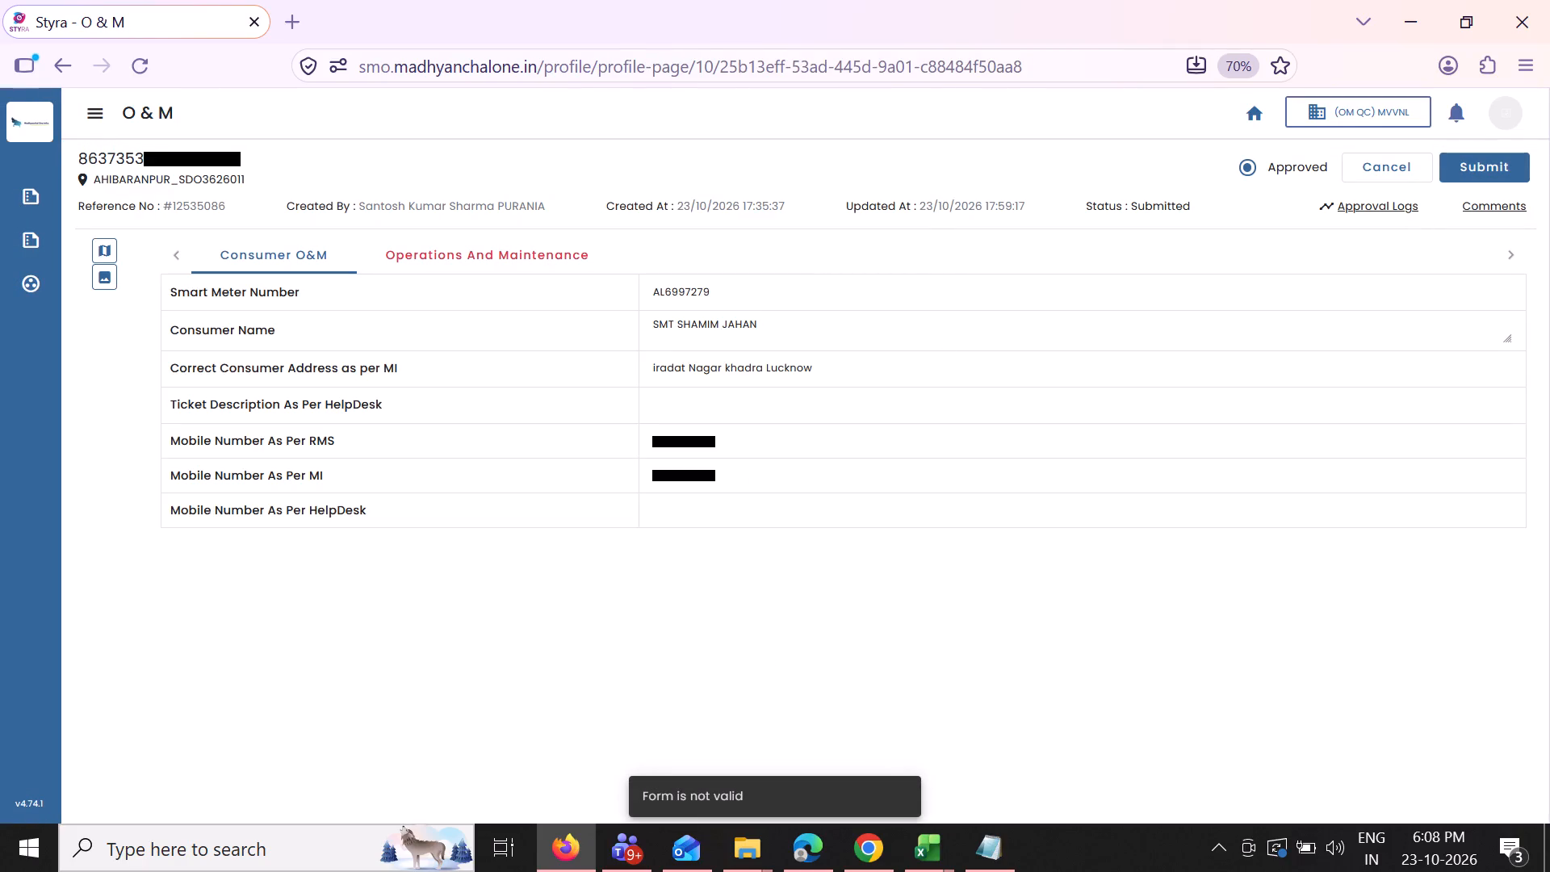
pyautogui.click(612, 250)
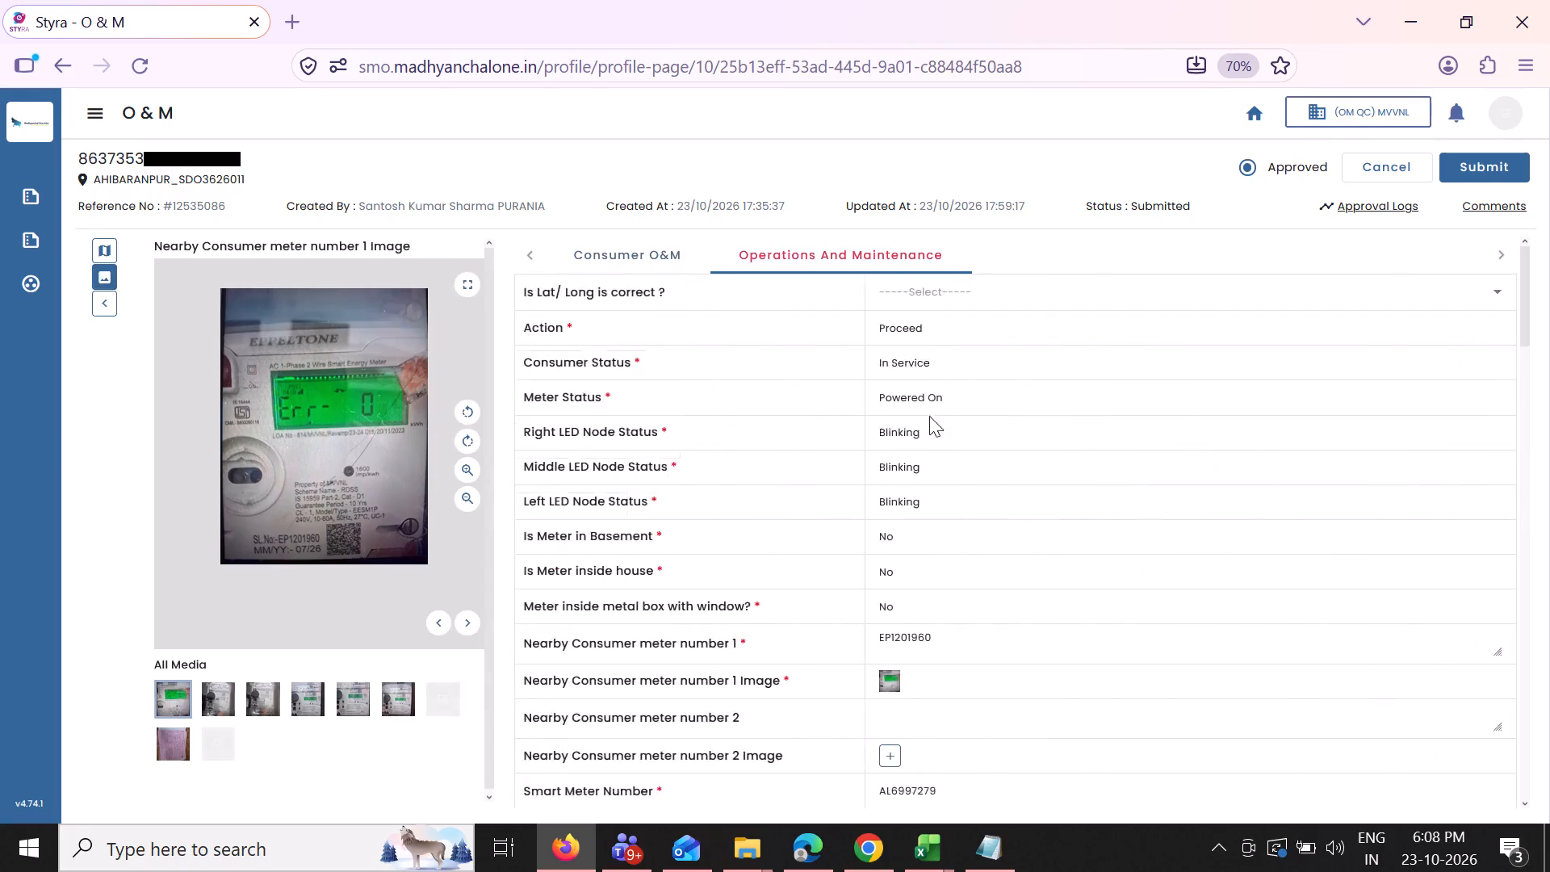
pyautogui.scroll(-12, 928, 408)
pyautogui.scroll(-16, 966, 471)
pyautogui.scroll(-8, 976, 530)
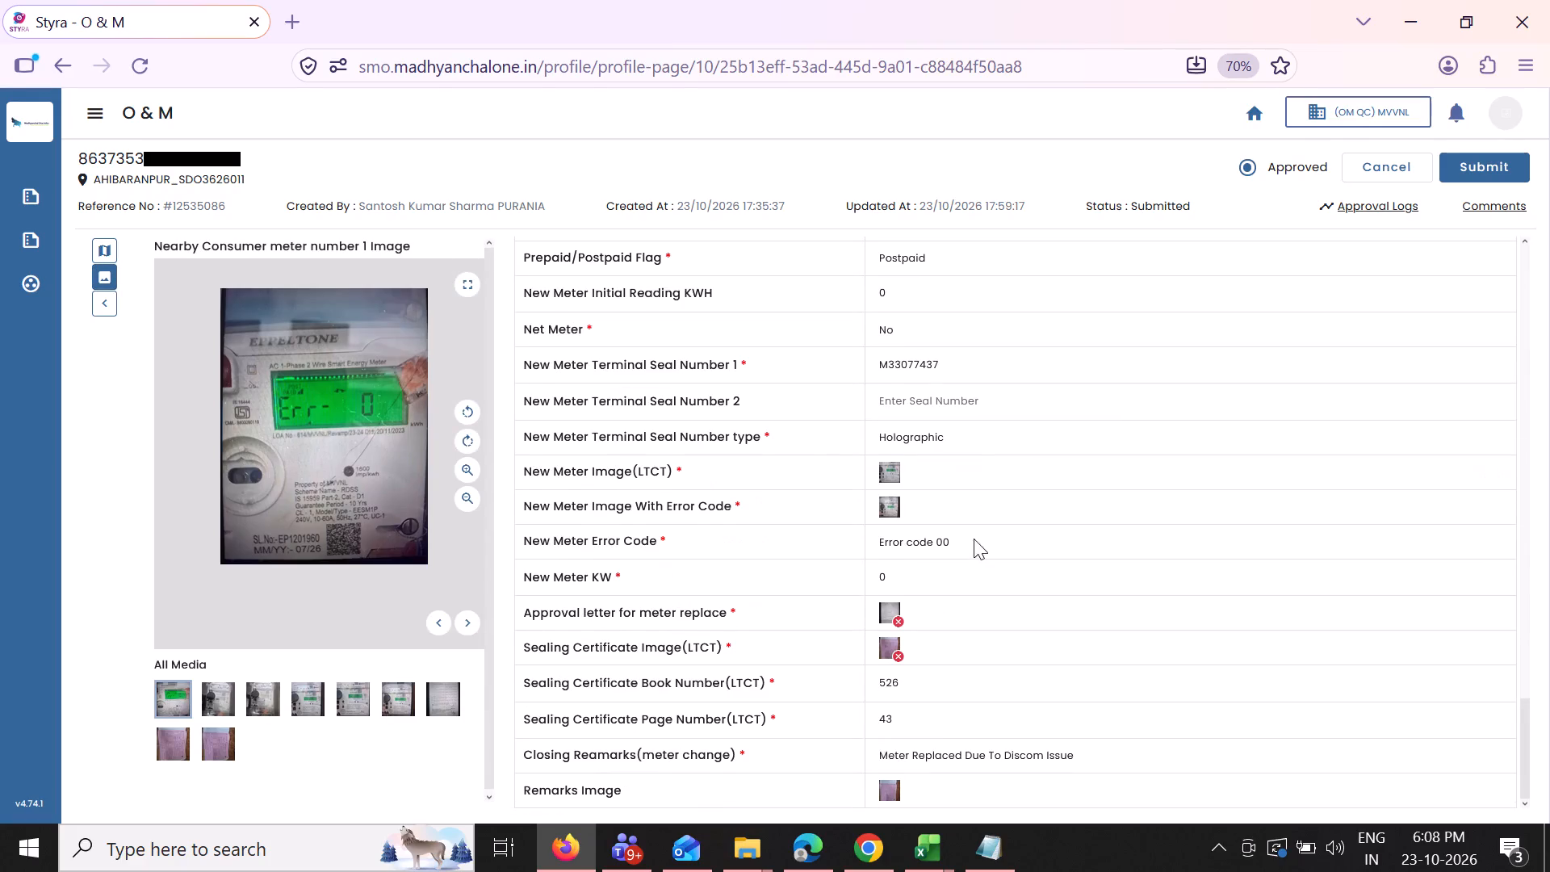
pyautogui.scroll(6, 968, 466)
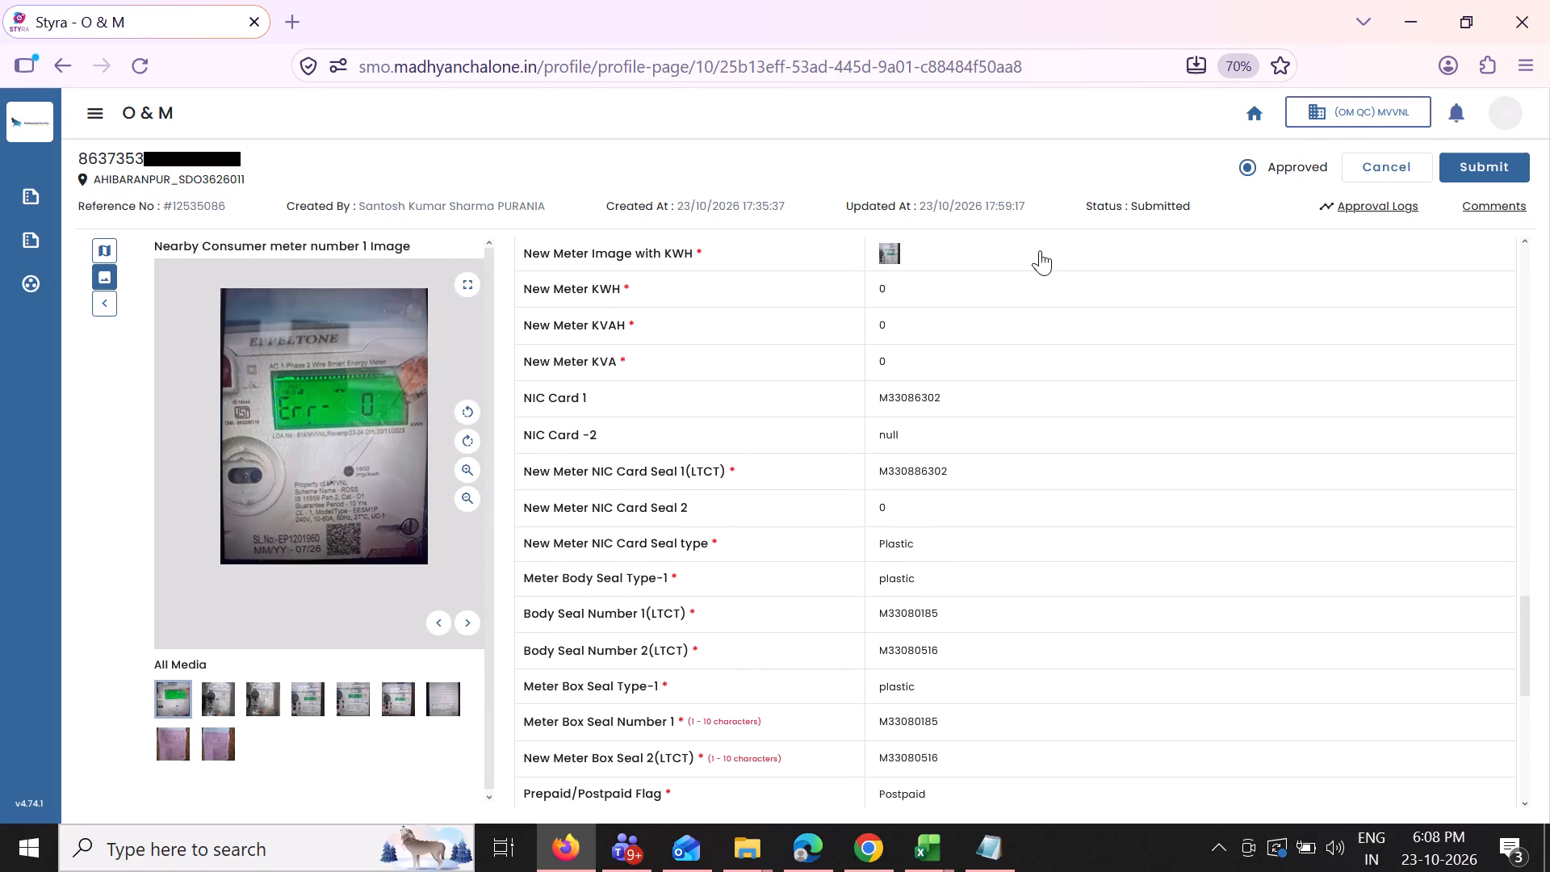
pyautogui.click(1040, 249)
pyautogui.scroll(-7, 988, 450)
pyautogui.click(961, 463)
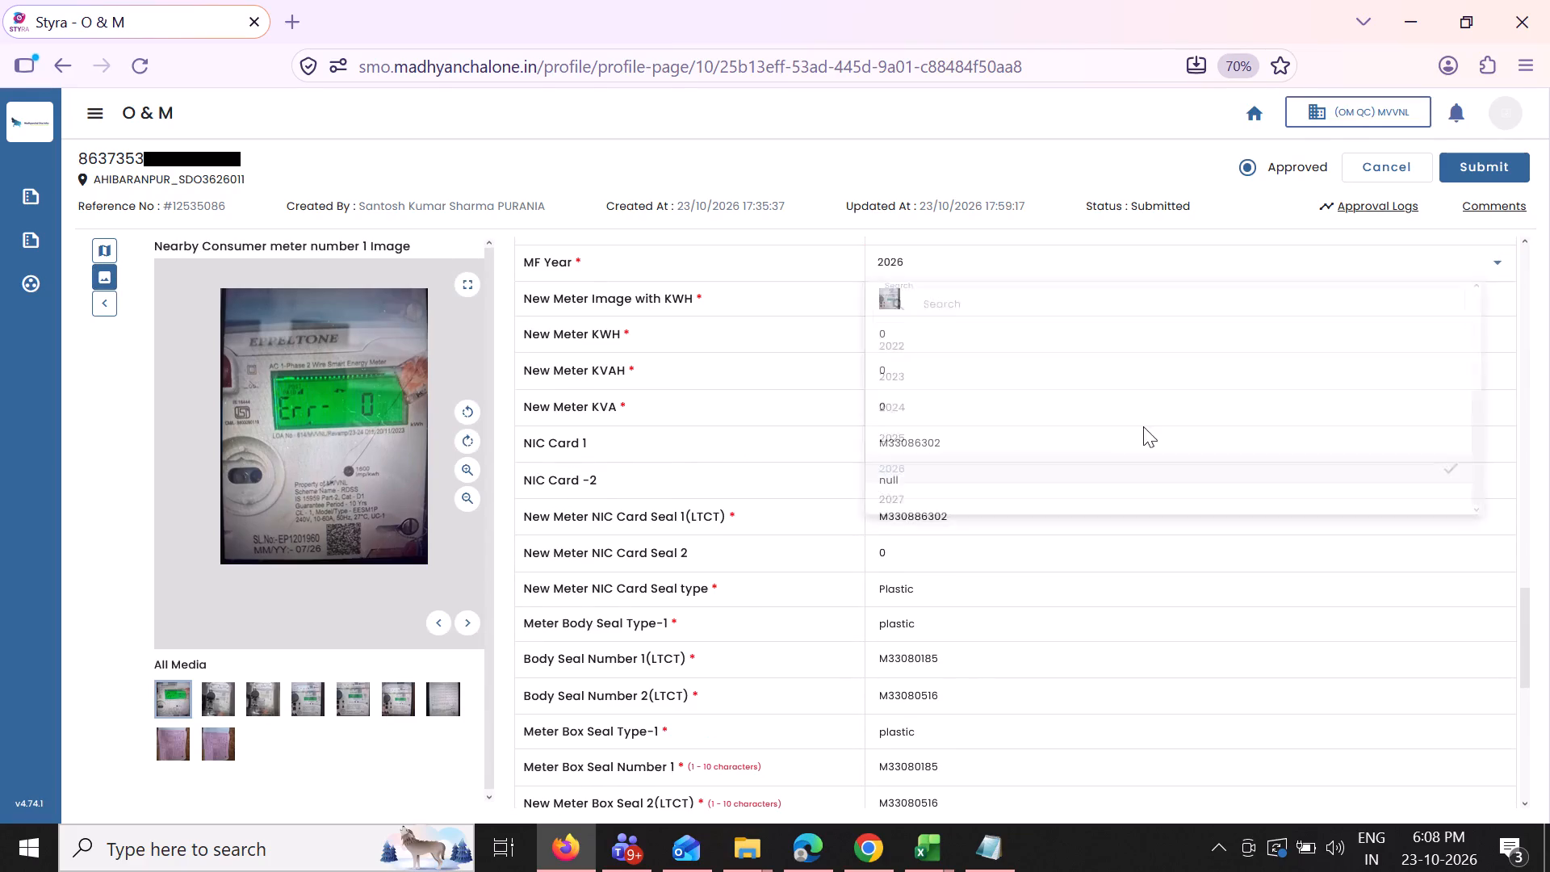
pyautogui.scroll(2, 1231, 399)
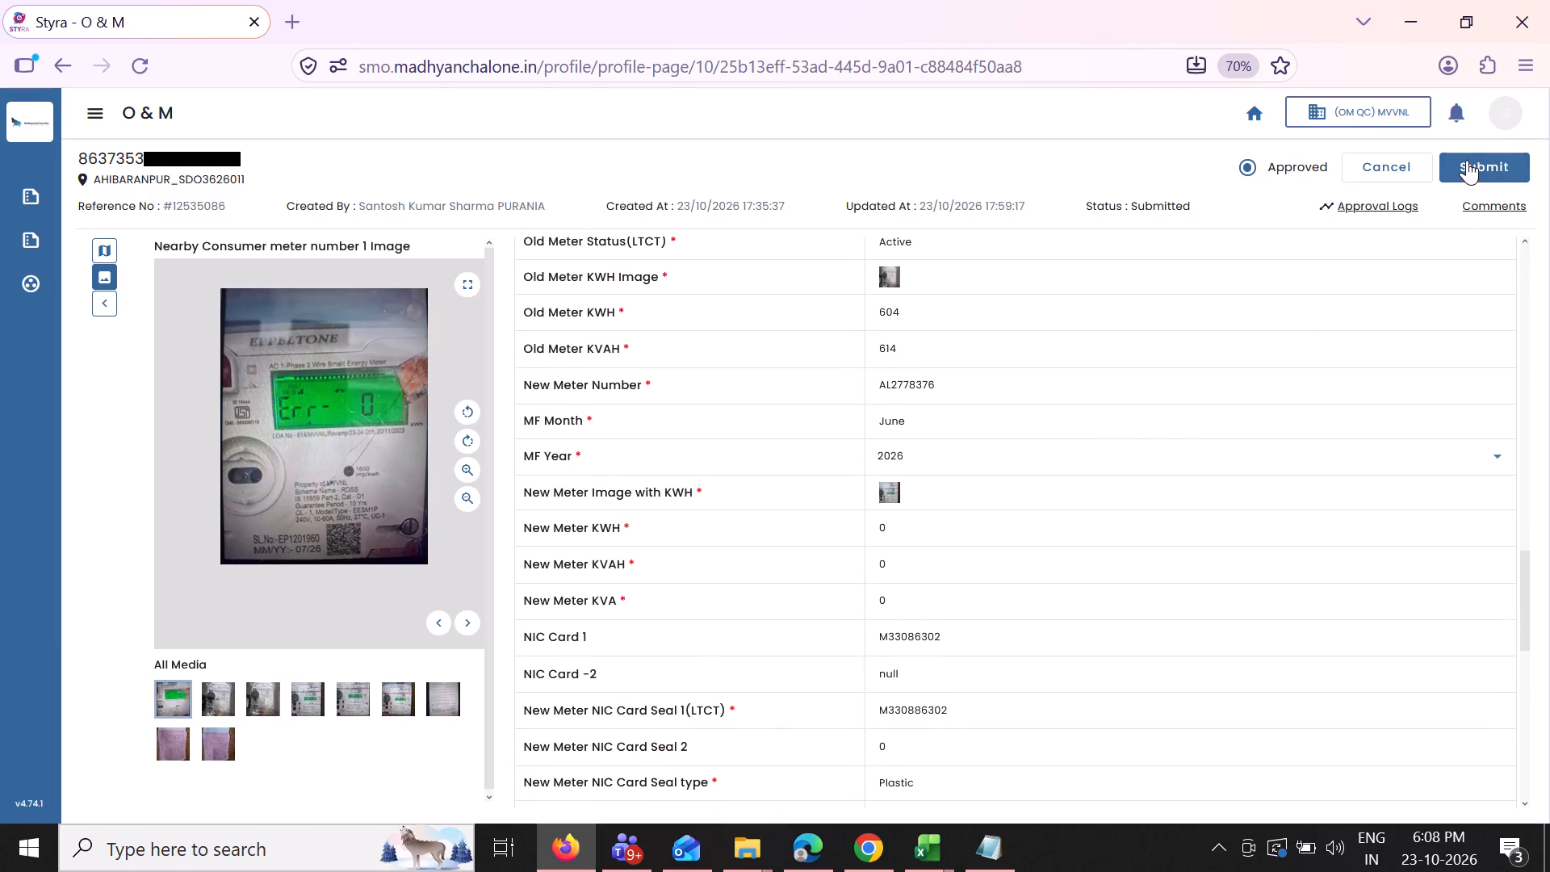
pyautogui.click(1467, 160)
pyautogui.click(760, 395)
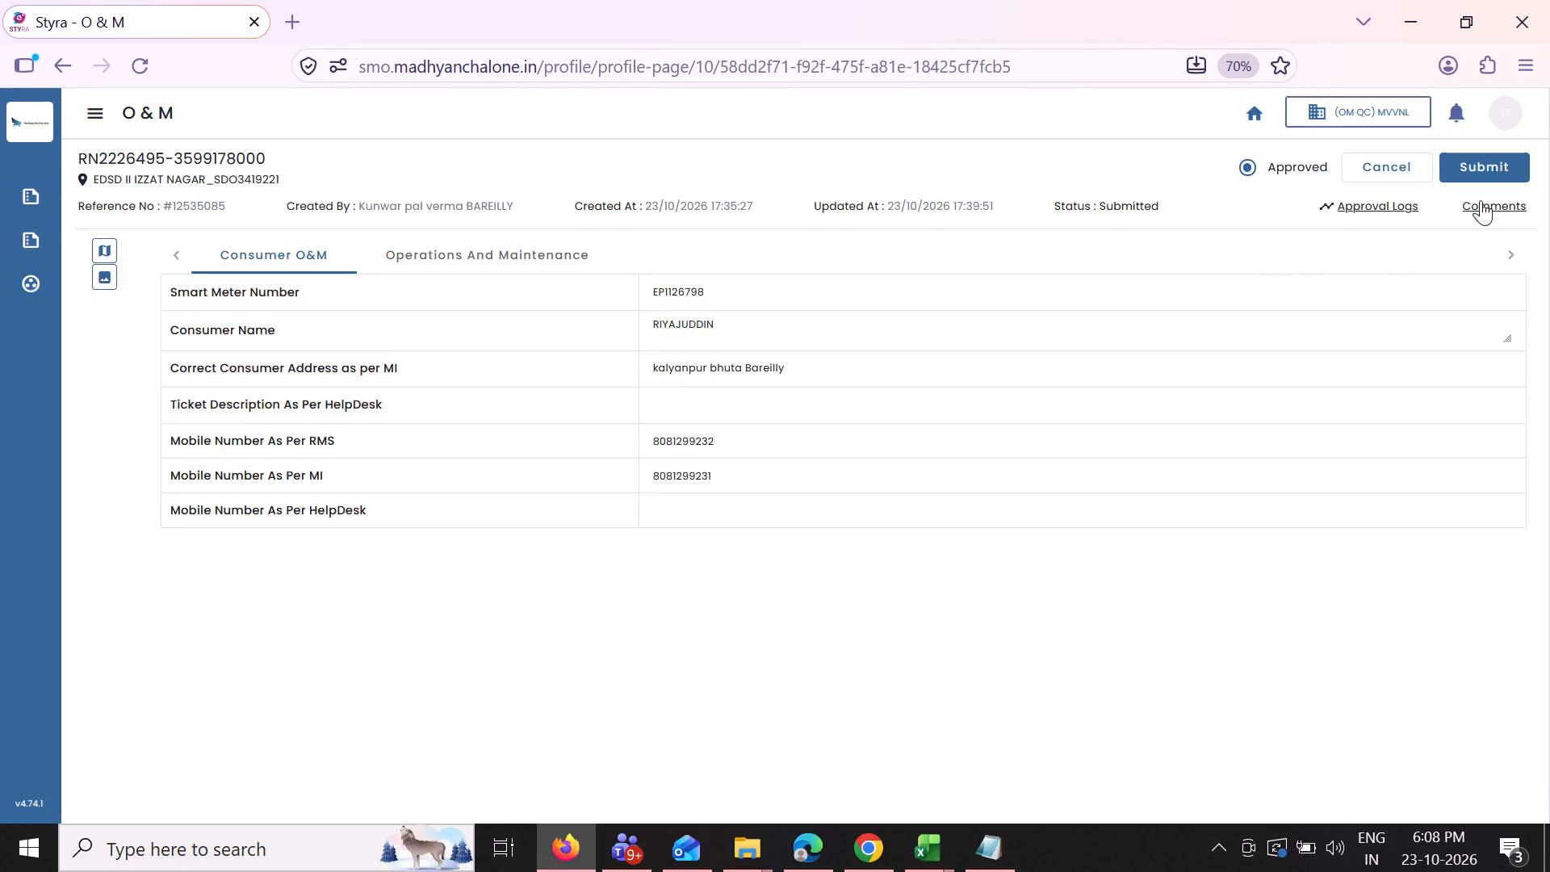
pyautogui.click(1483, 178)
pyautogui.click(758, 392)
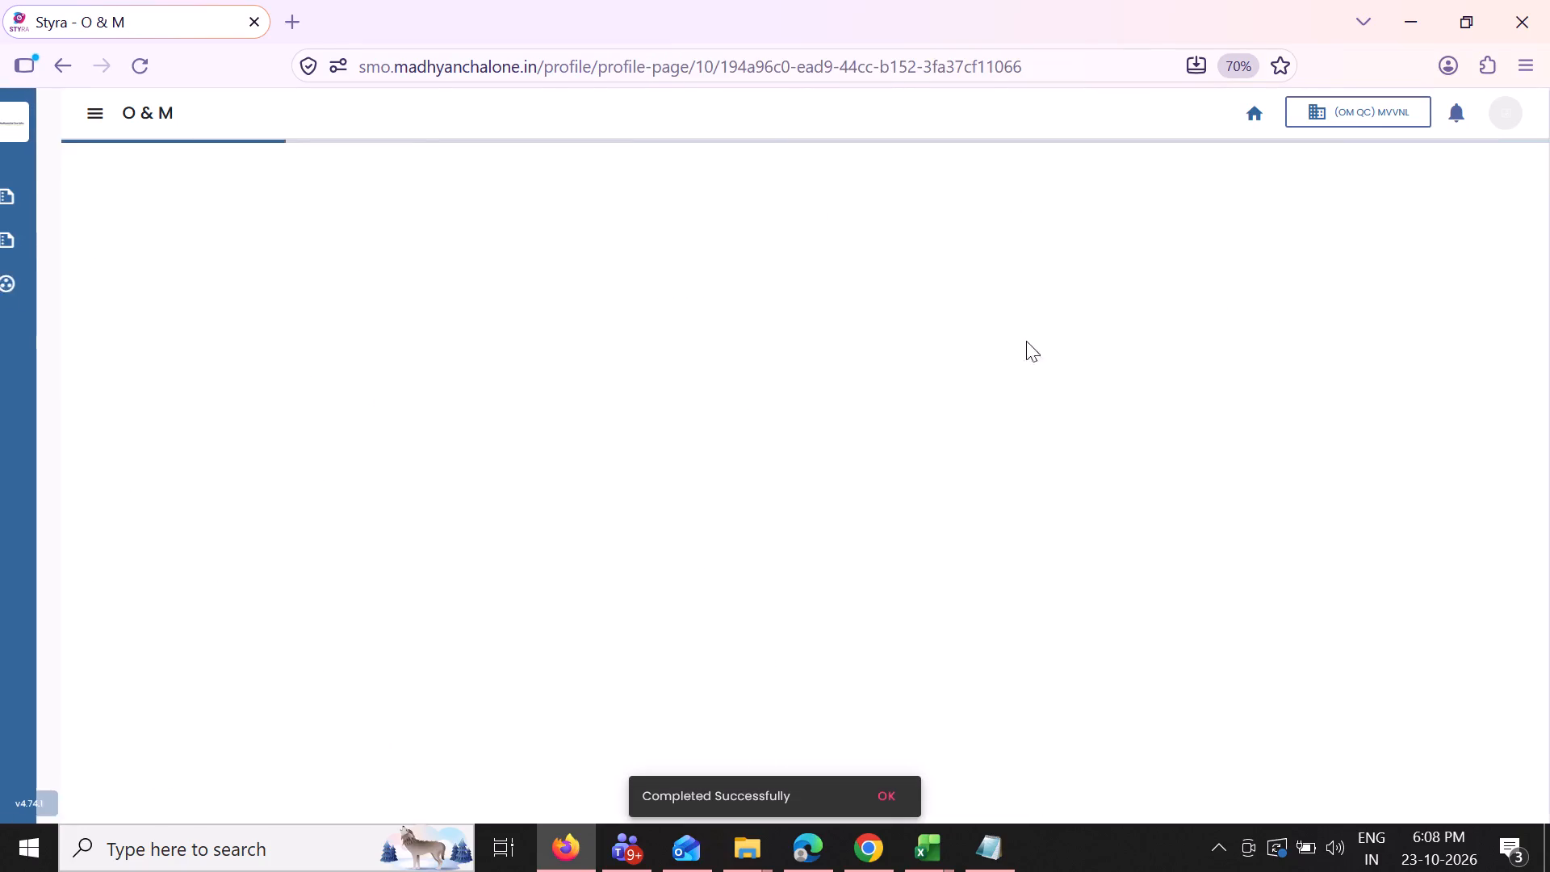
pyautogui.click(1485, 174)
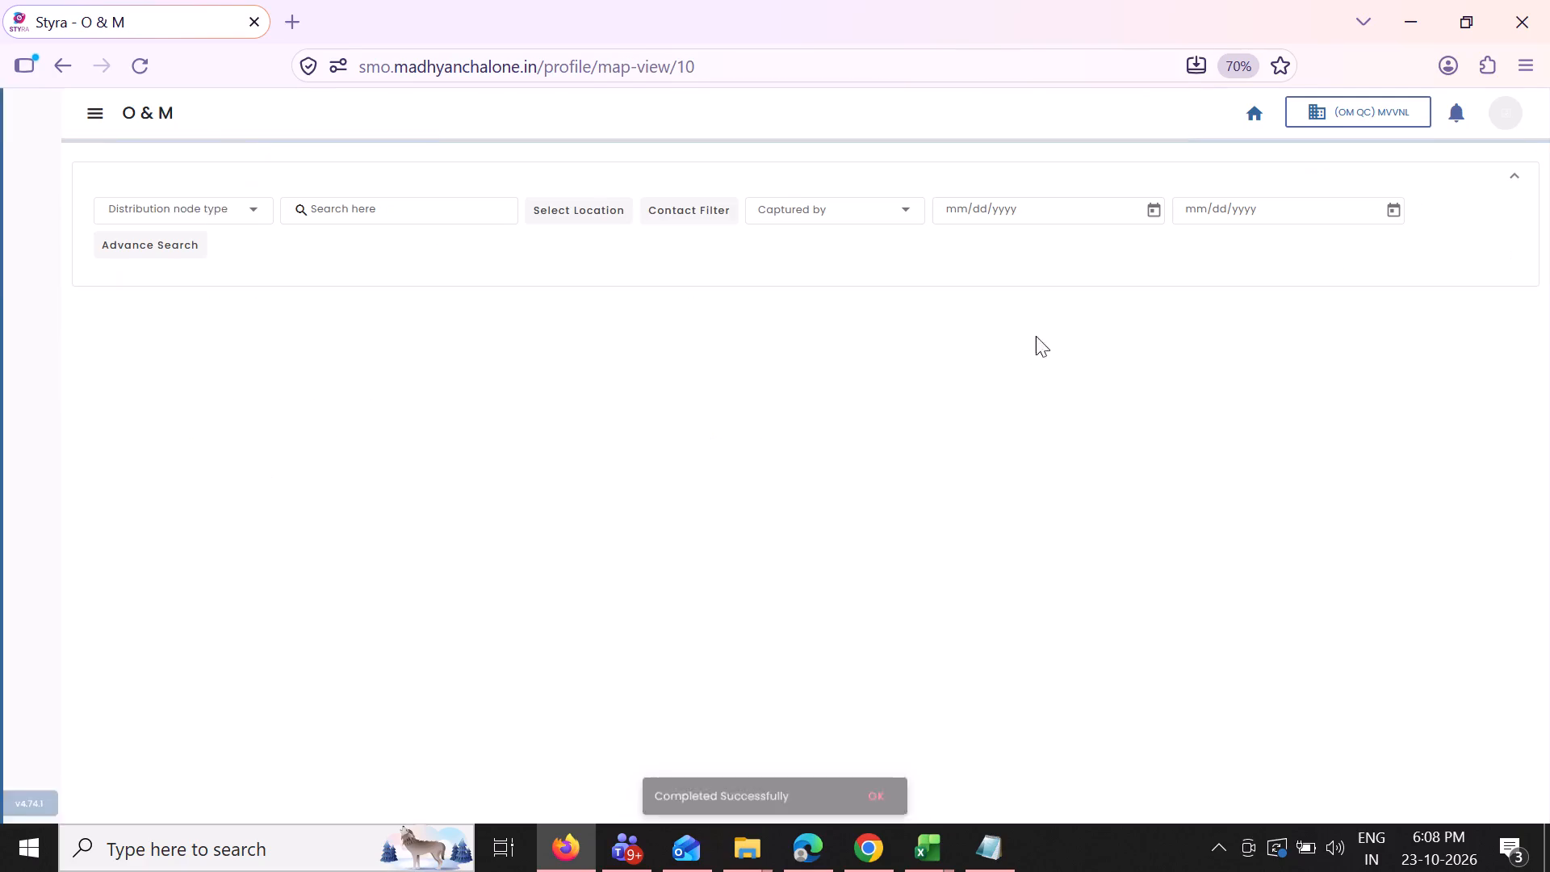
pyautogui.click(768, 392)
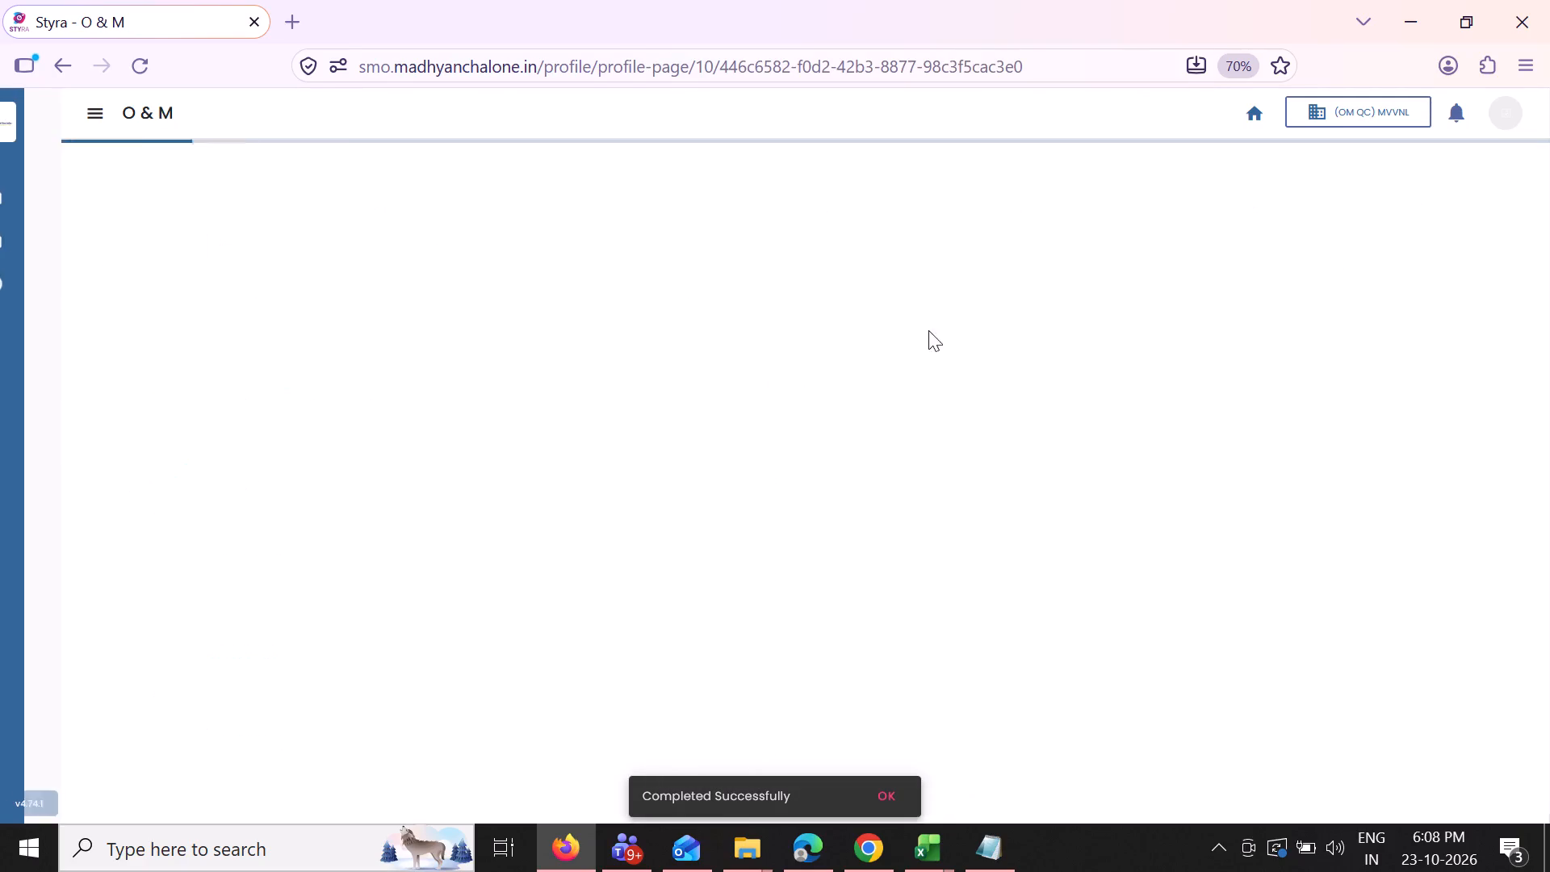
pyautogui.click(1514, 170)
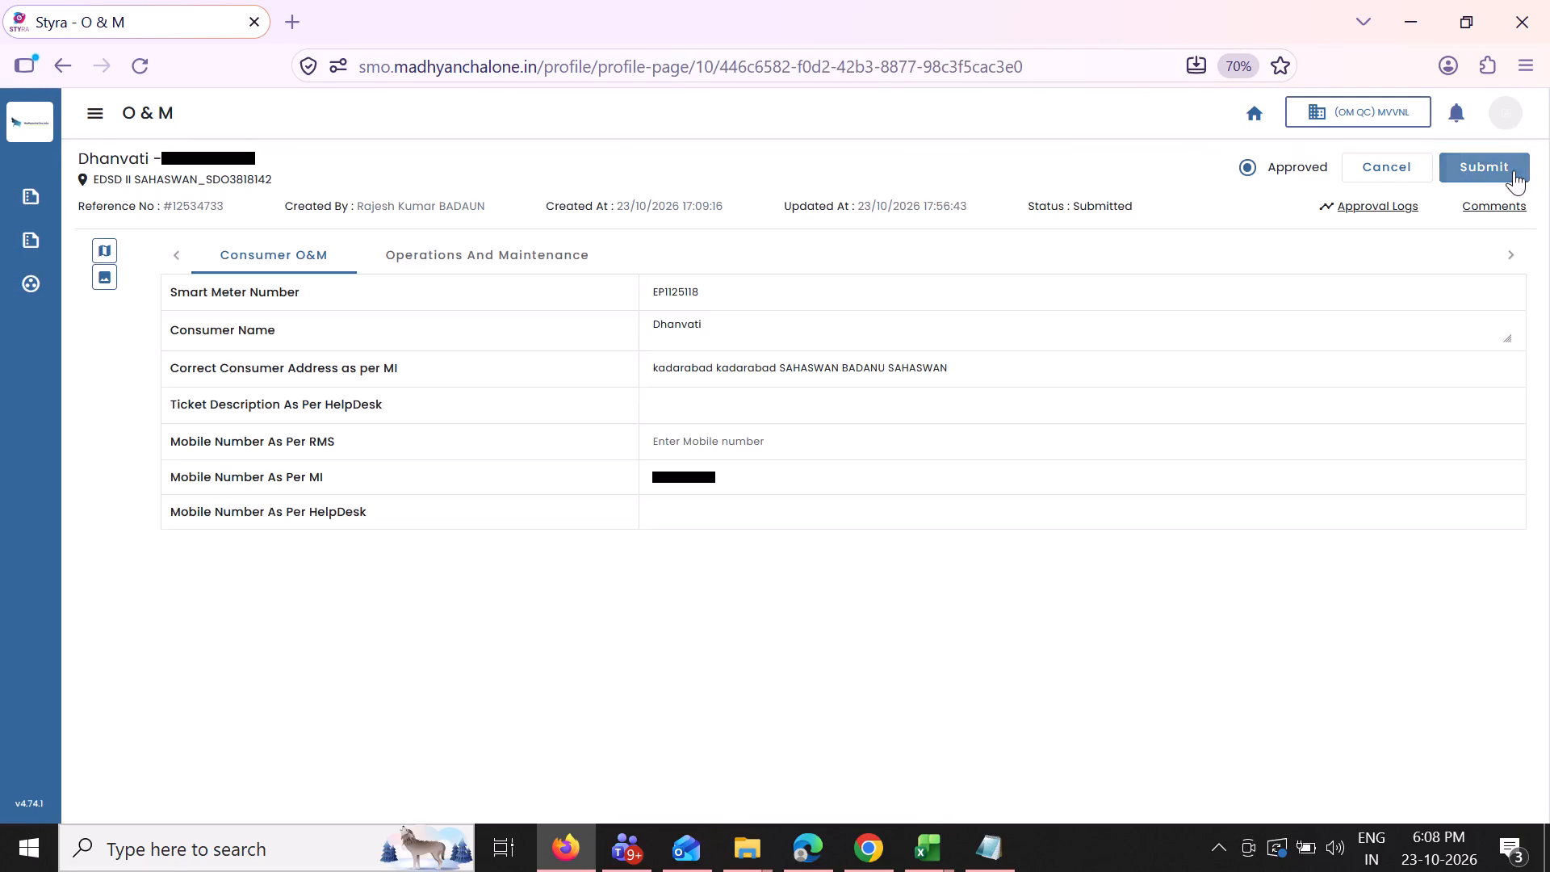
pyautogui.click(769, 395)
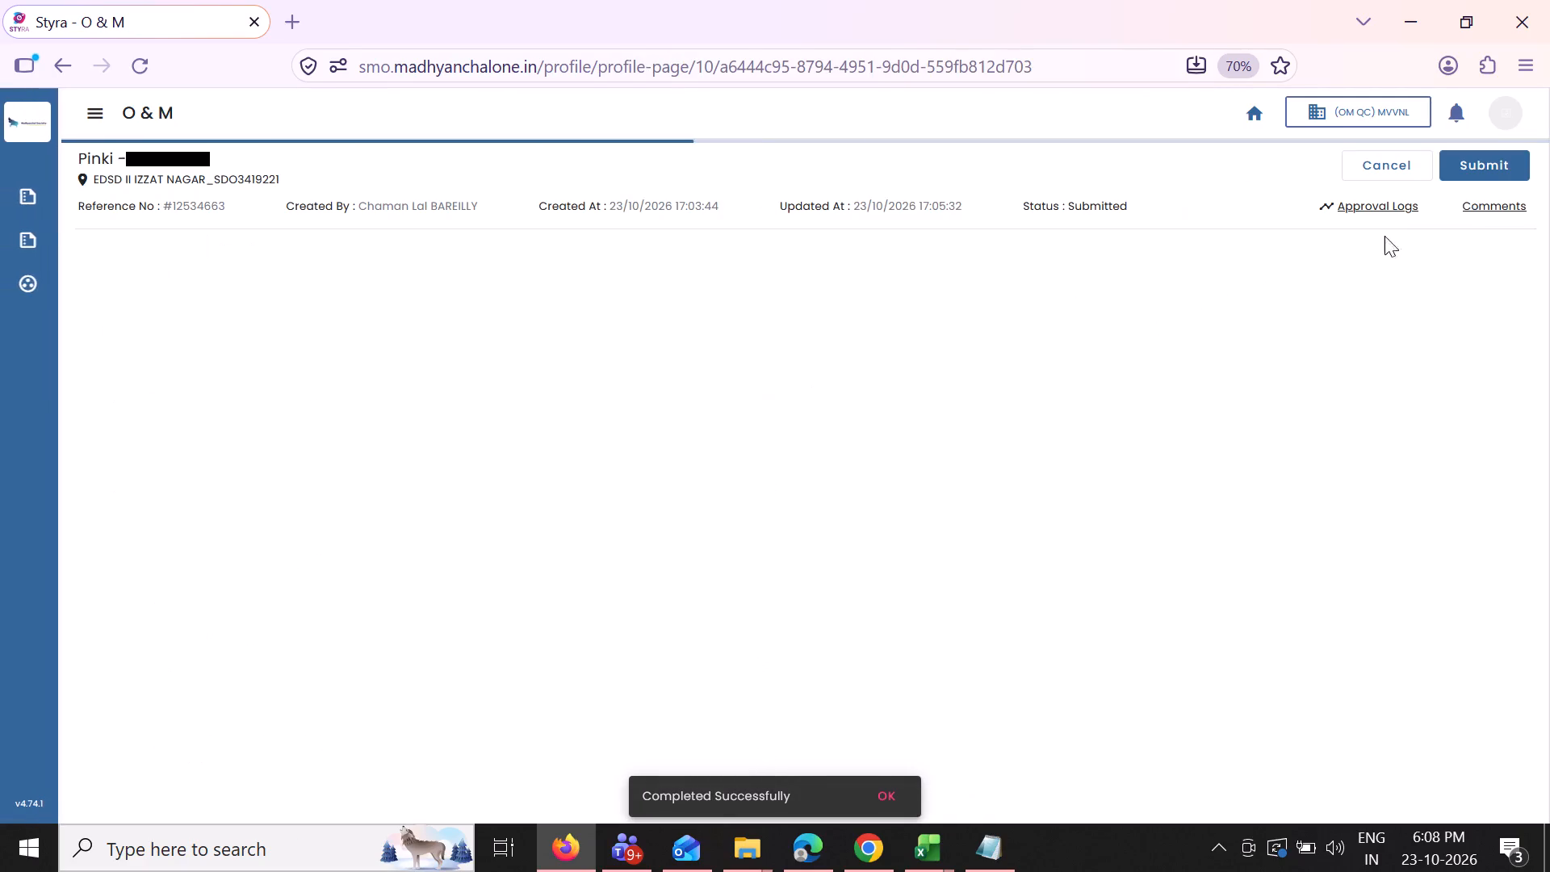
pyautogui.click(1466, 170)
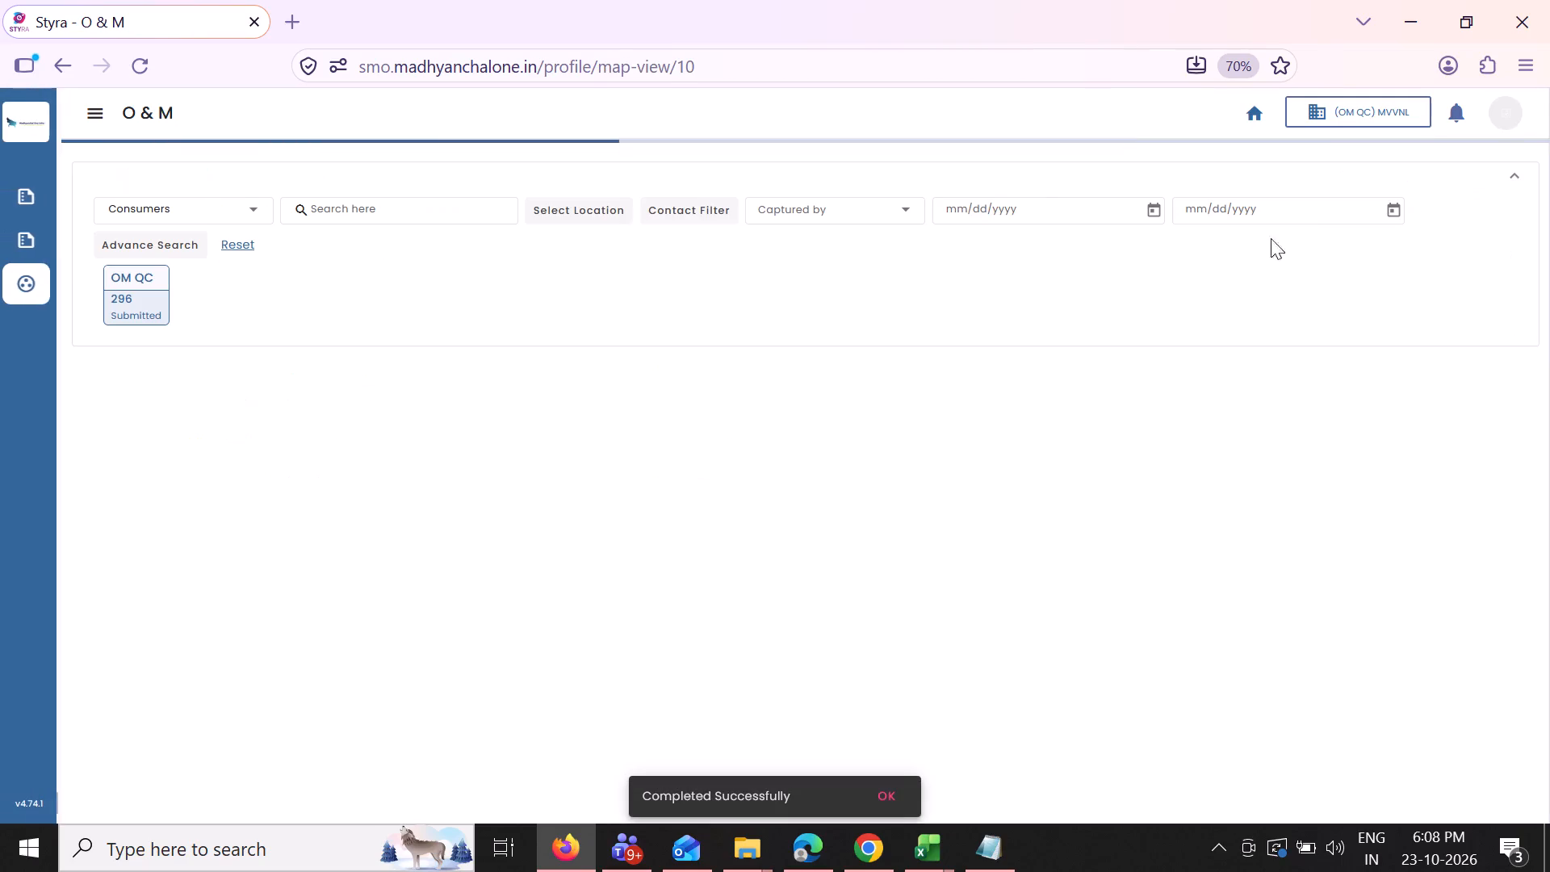
pyautogui.click(762, 387)
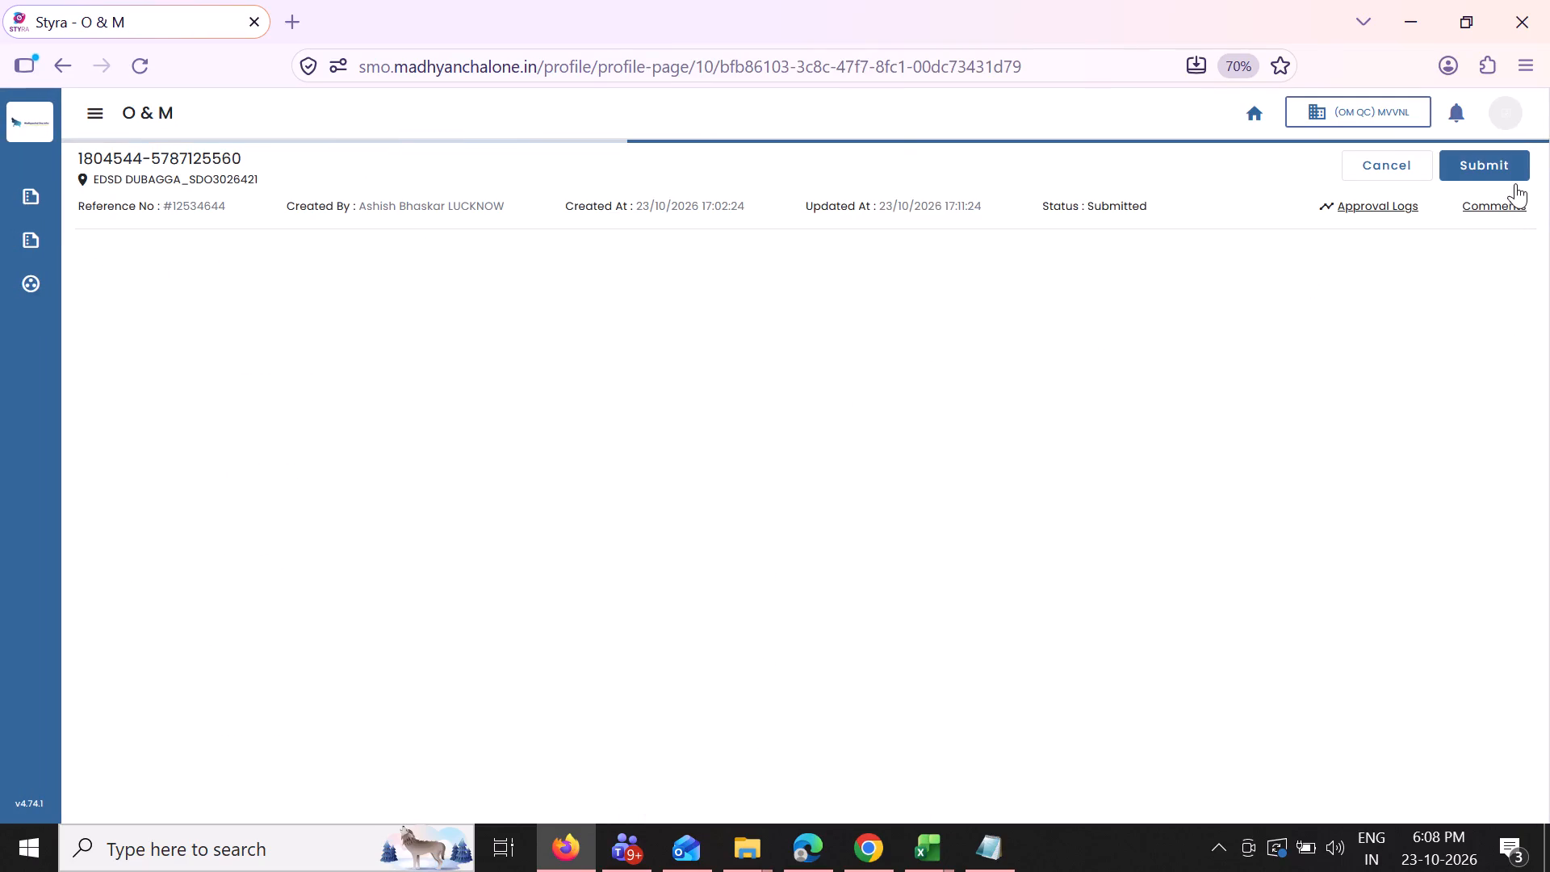
pyautogui.click(1511, 174)
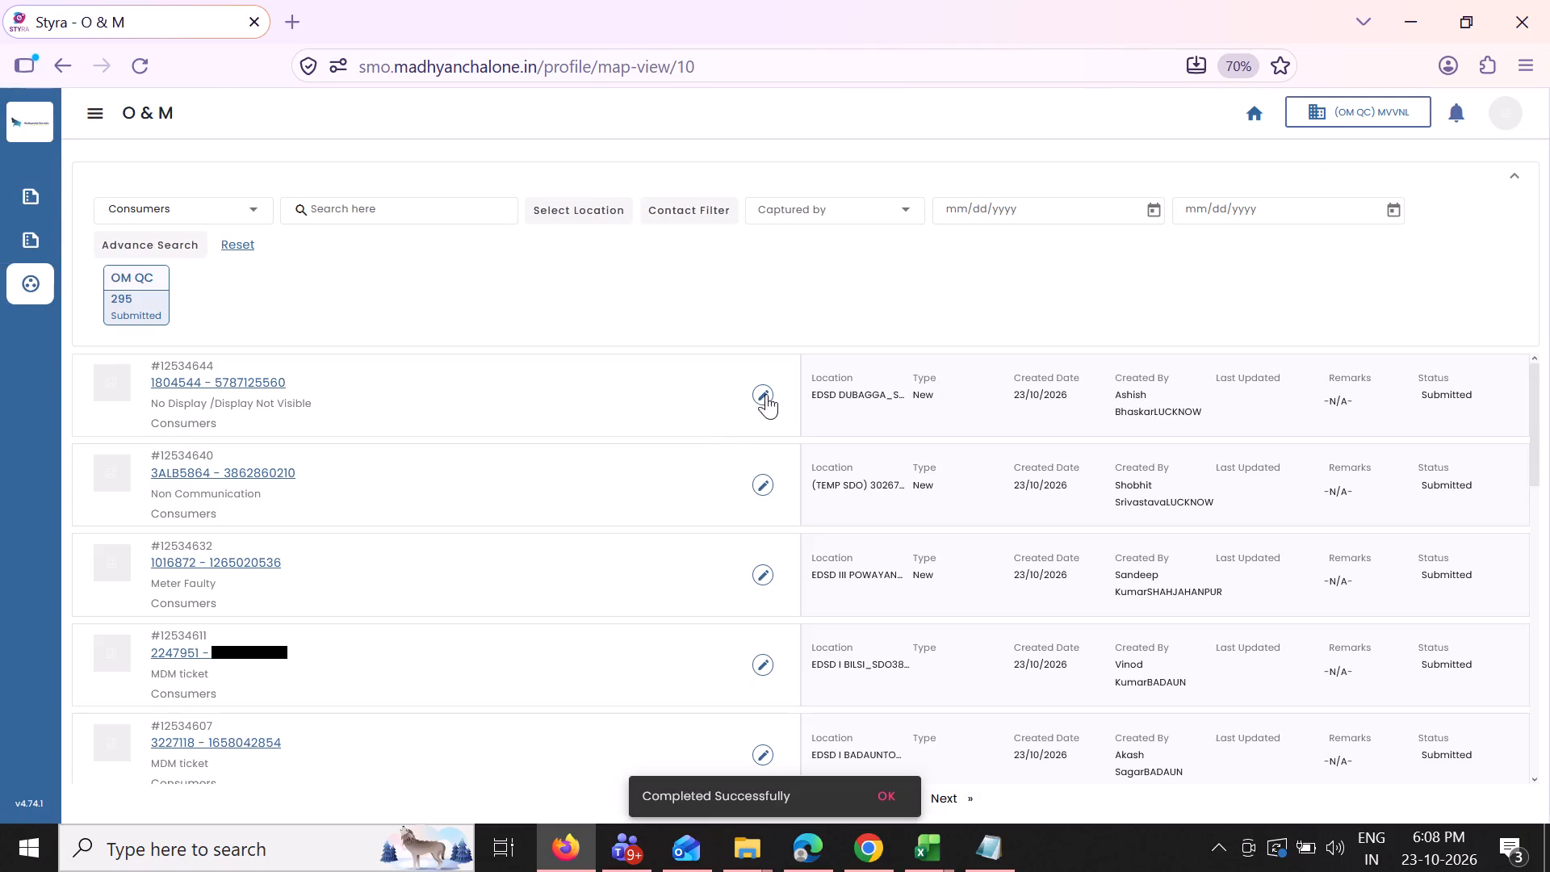
pyautogui.click(762, 398)
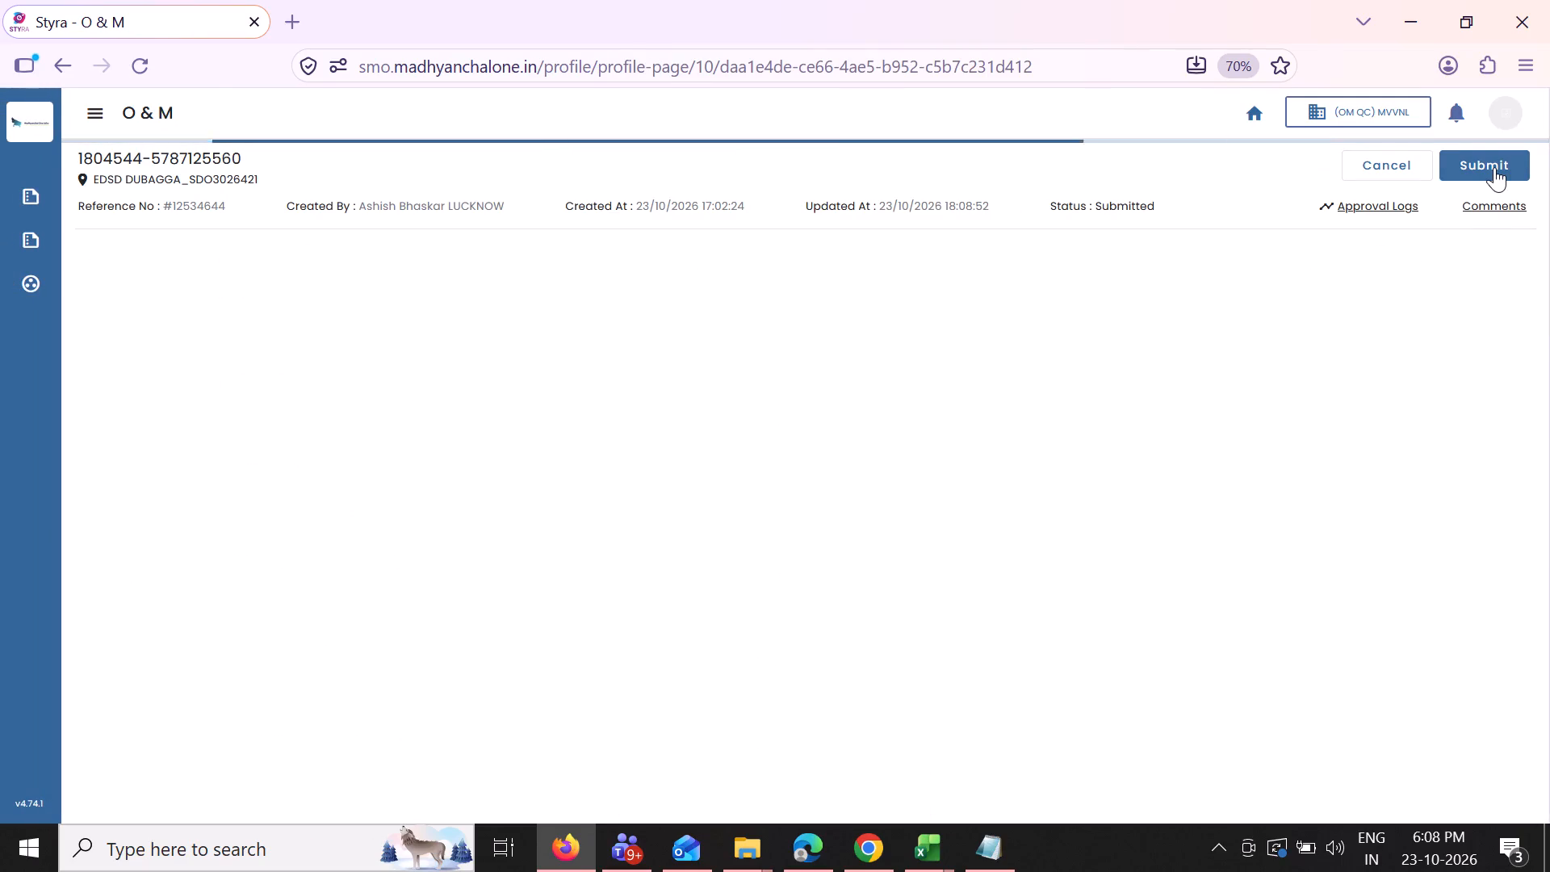
pyautogui.click(1493, 166)
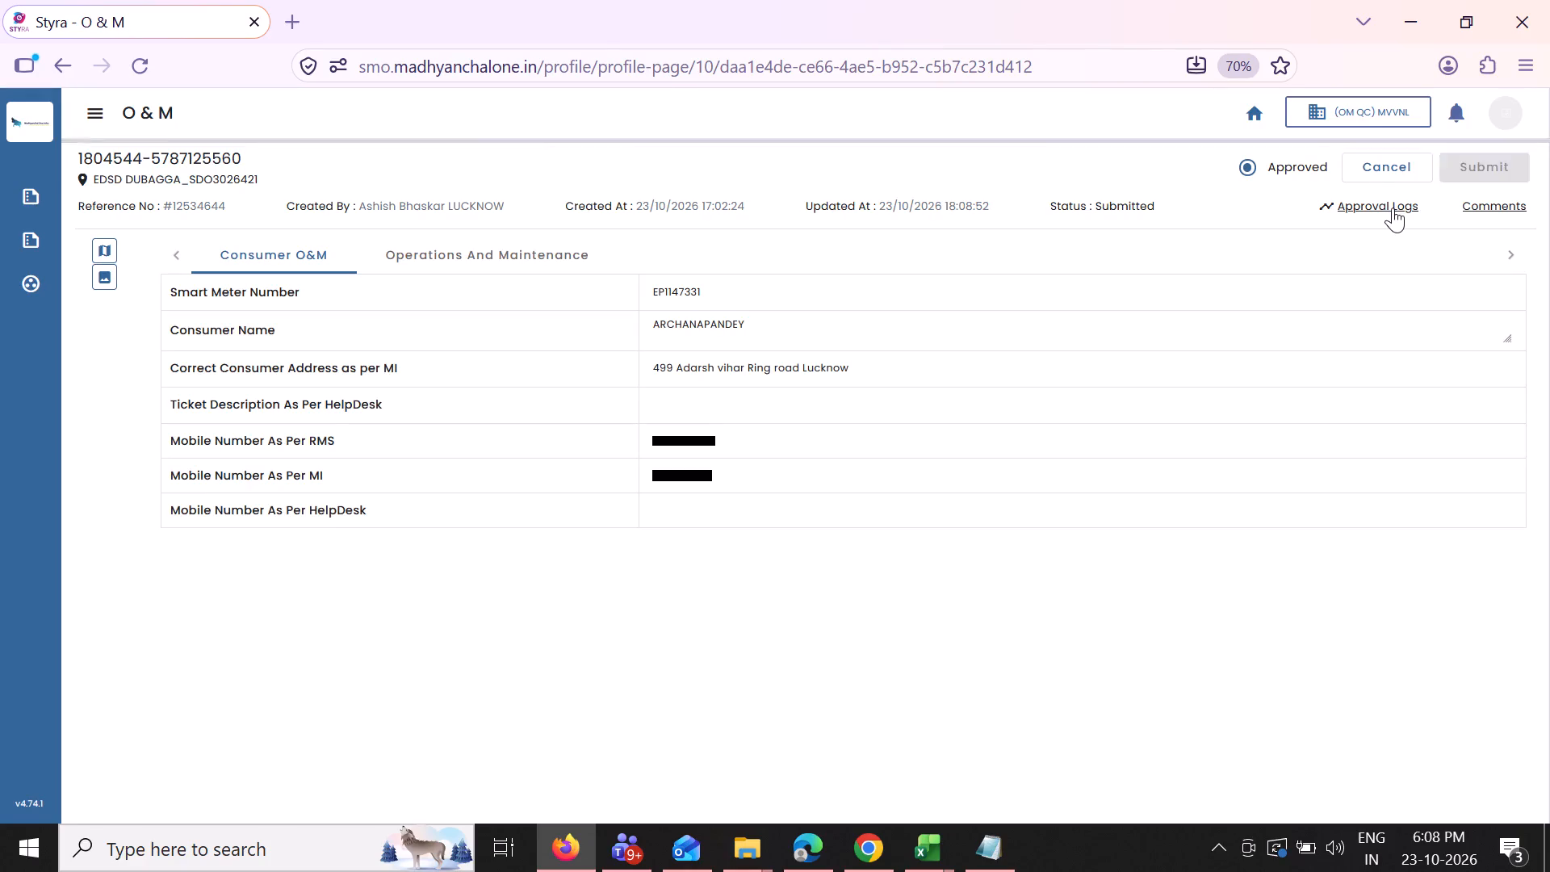
pyautogui.click(769, 395)
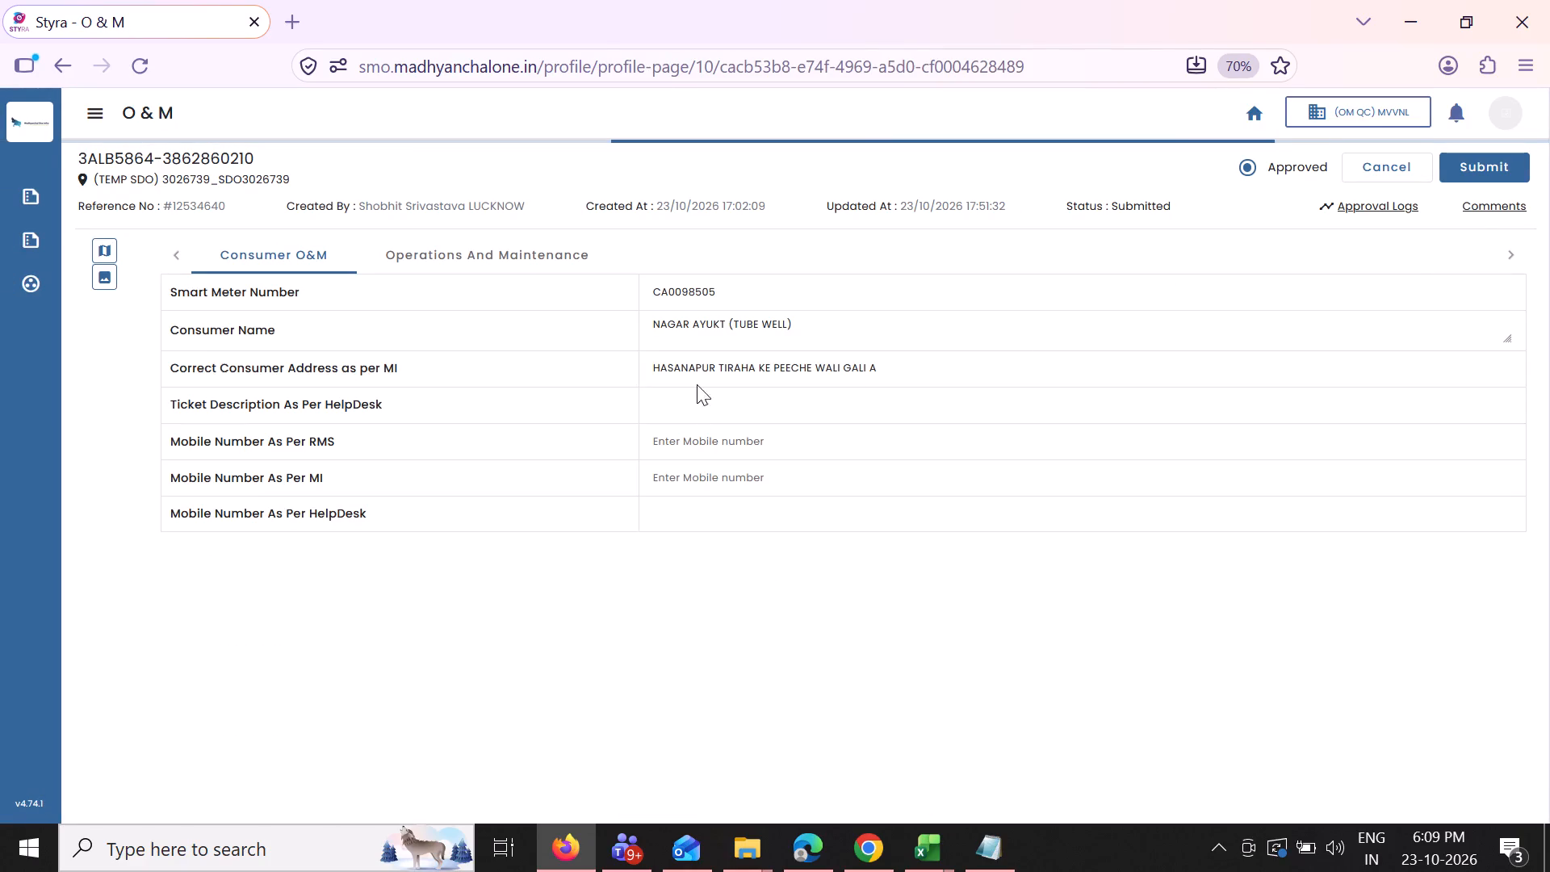
pyautogui.click(1496, 167)
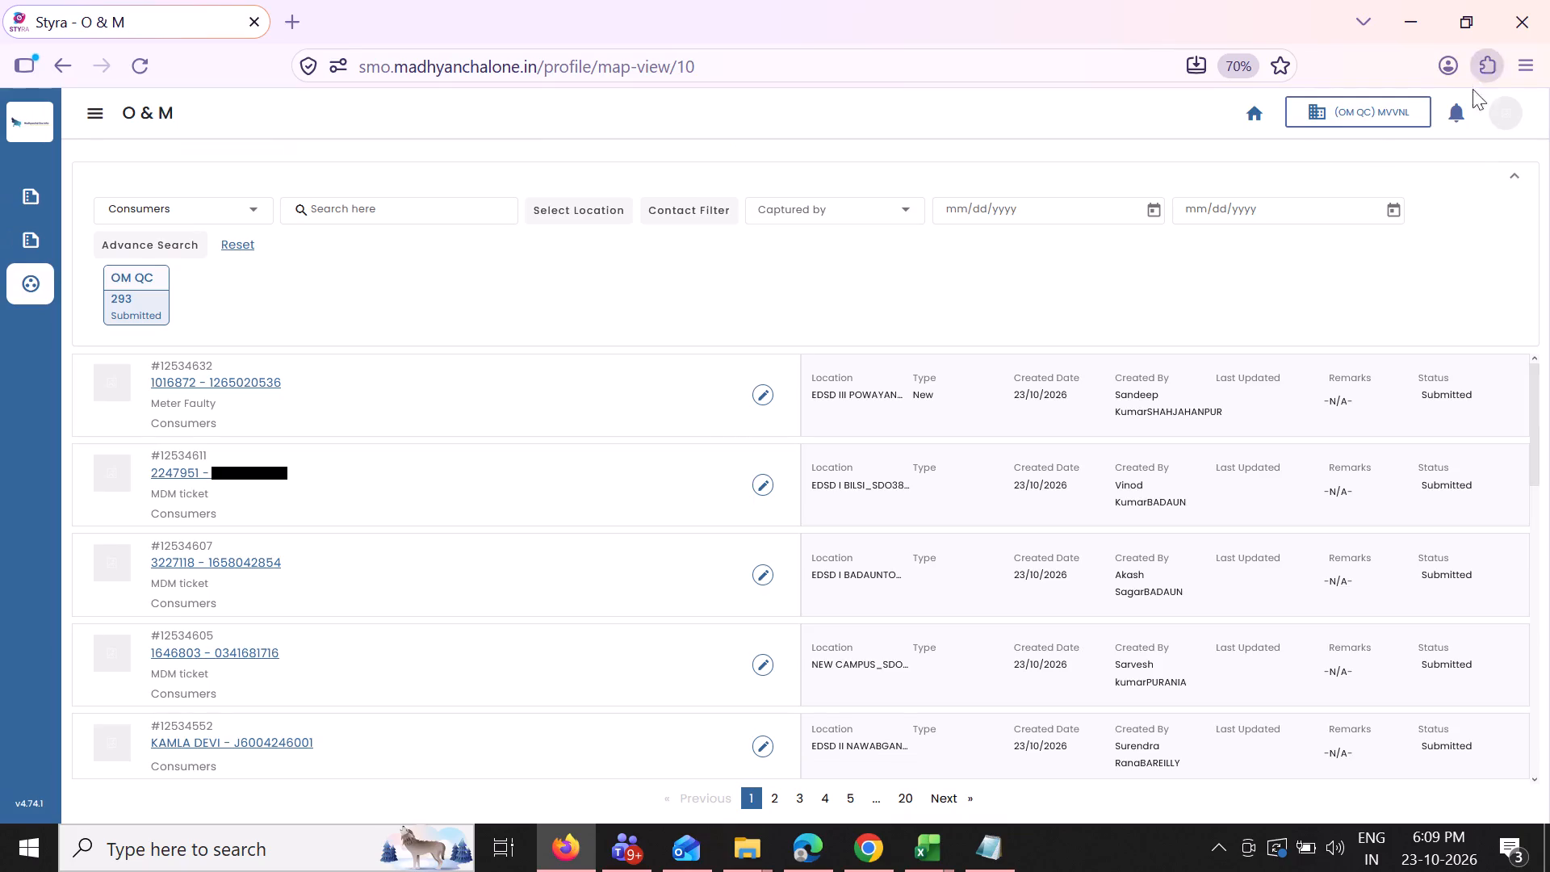
pyautogui.click(767, 384)
pyautogui.click(763, 396)
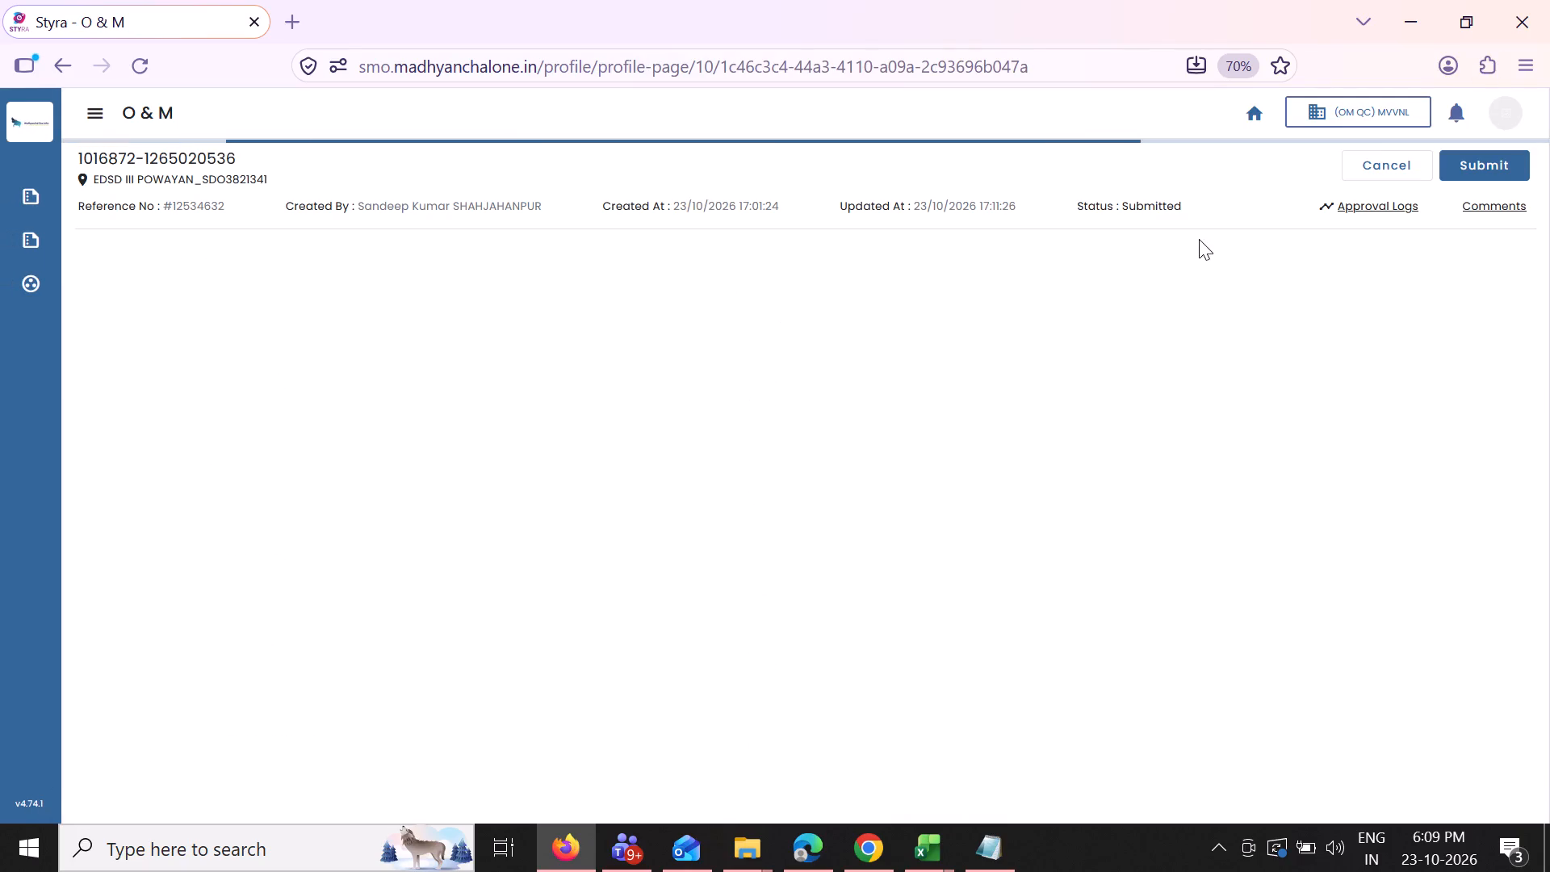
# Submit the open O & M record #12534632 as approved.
pyautogui.click(1486, 154)
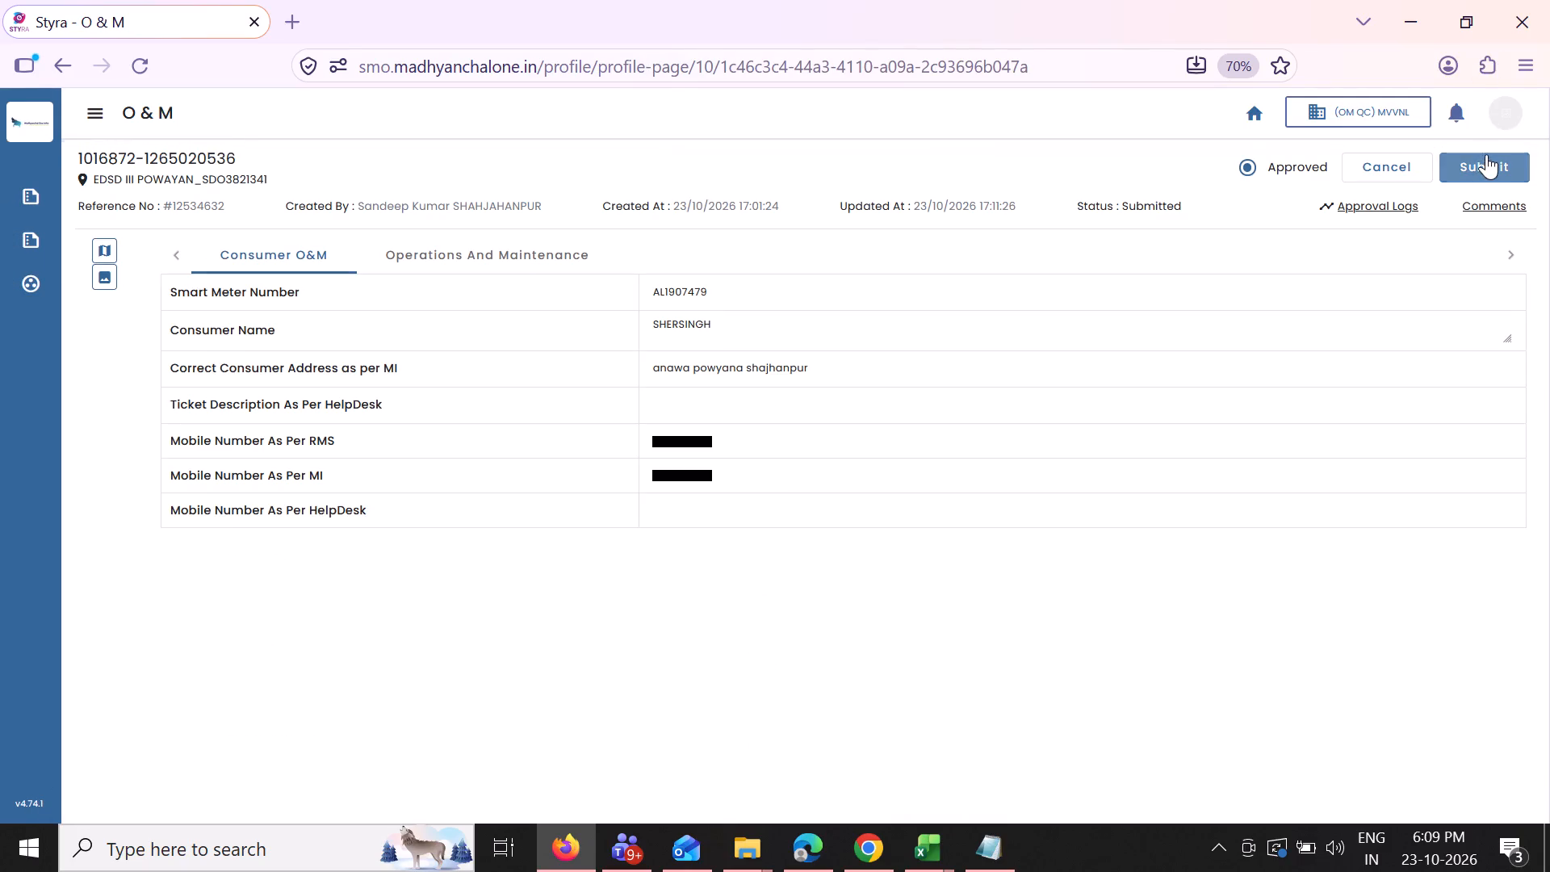
pyautogui.click(760, 389)
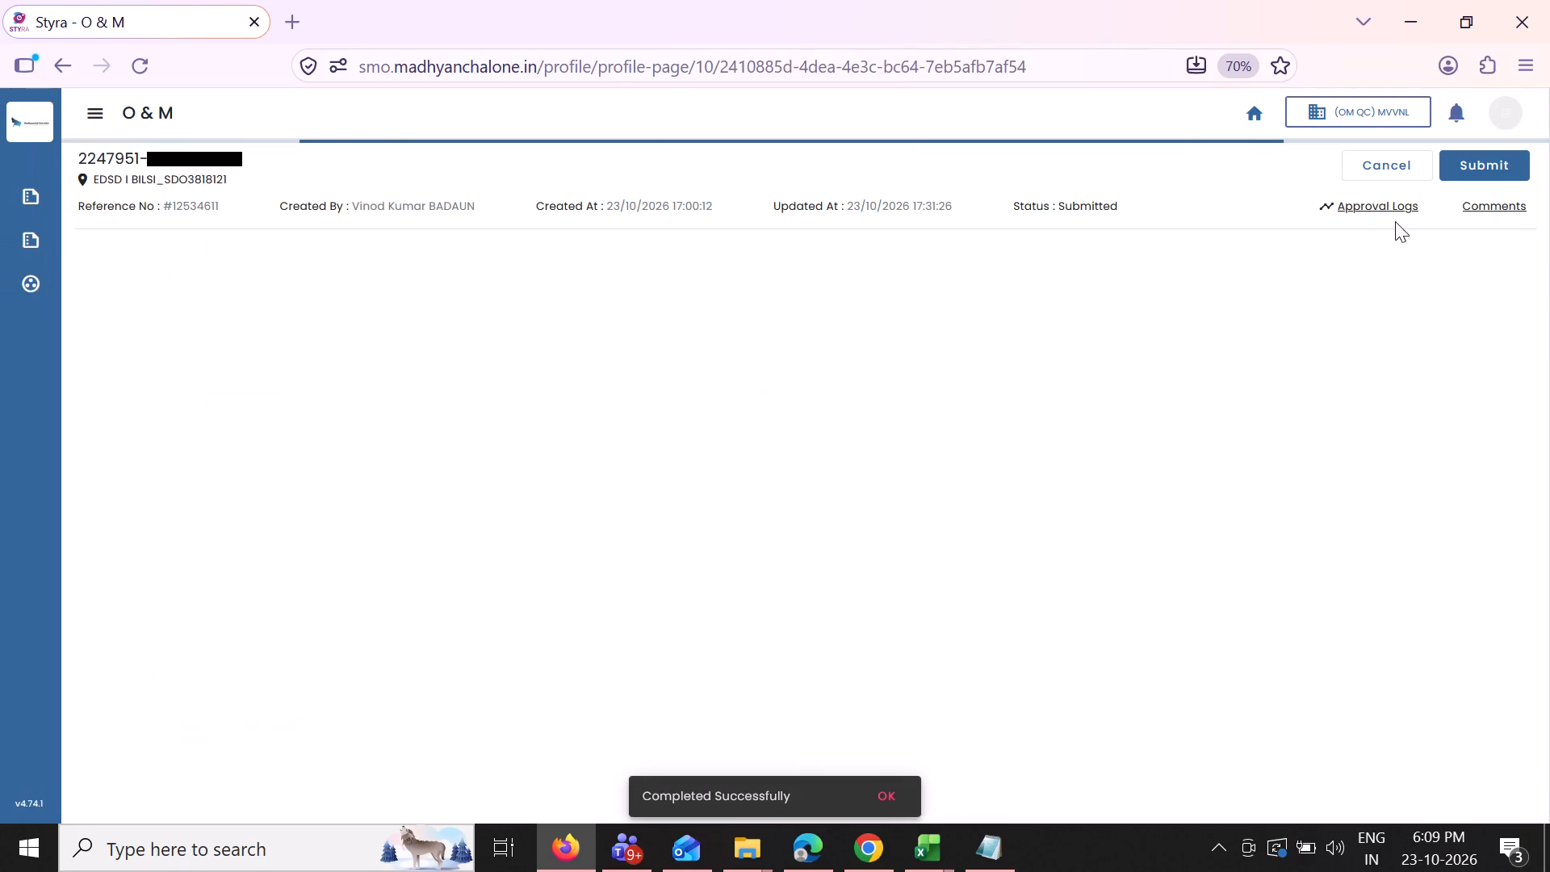
pyautogui.click(1489, 155)
pyautogui.click(773, 386)
pyautogui.click(760, 396)
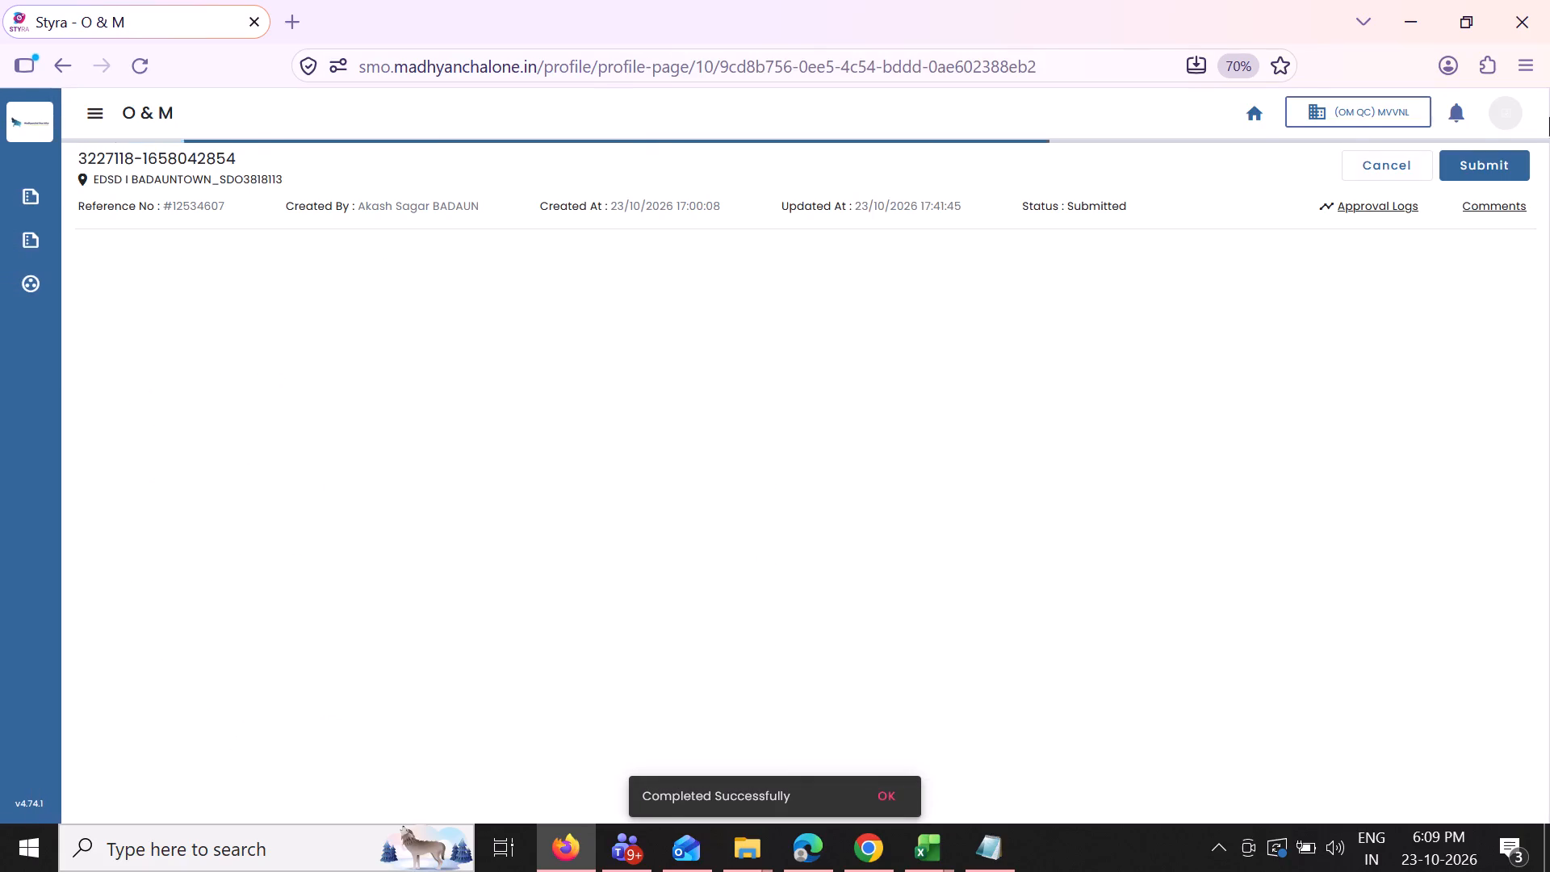
pyautogui.click(1516, 166)
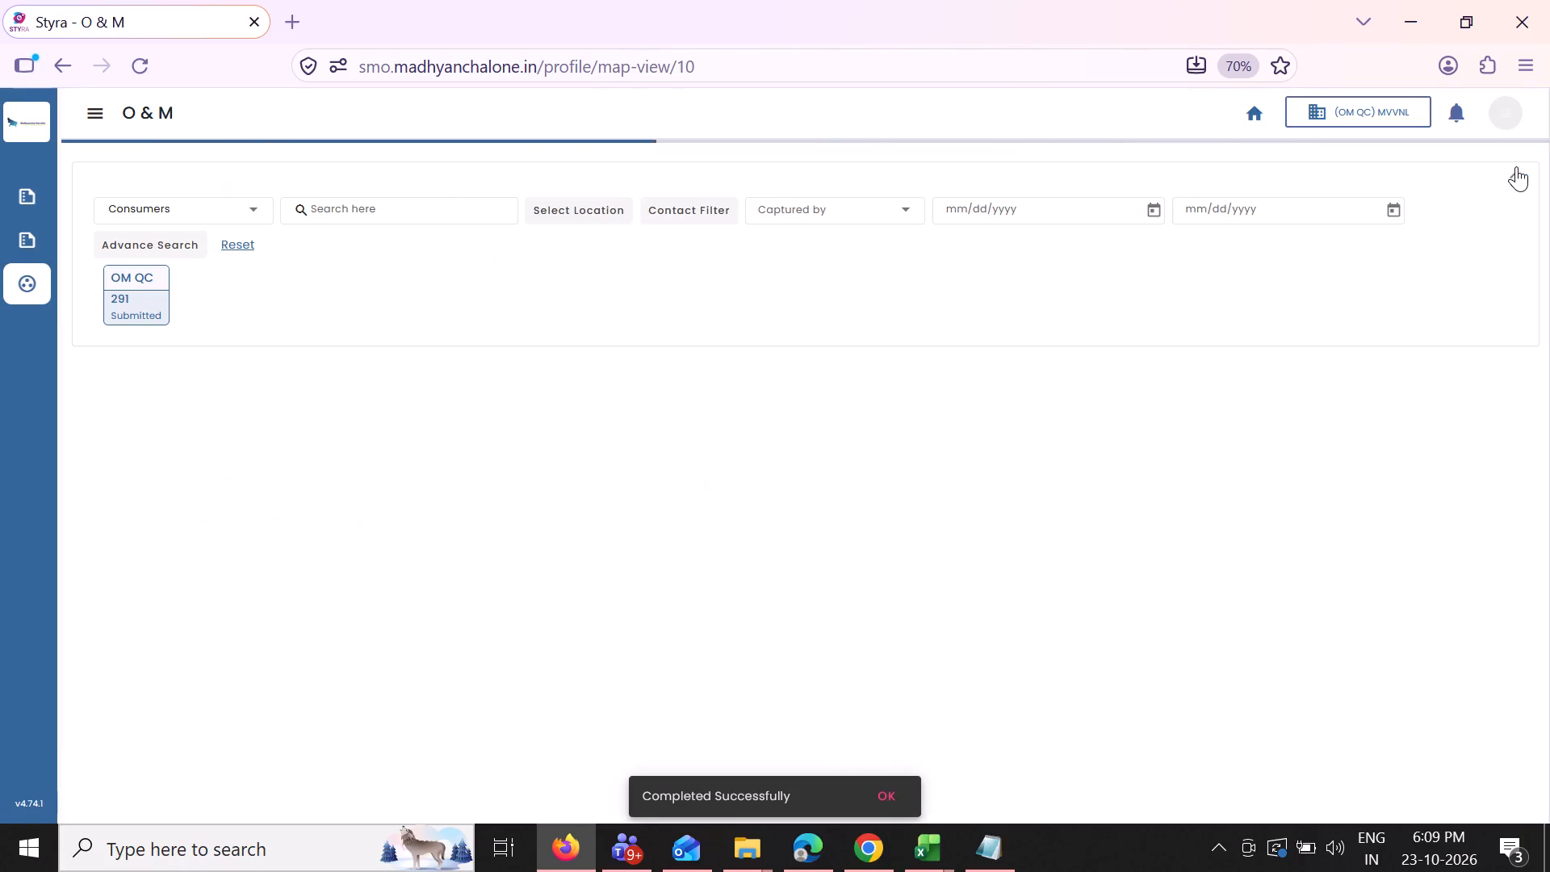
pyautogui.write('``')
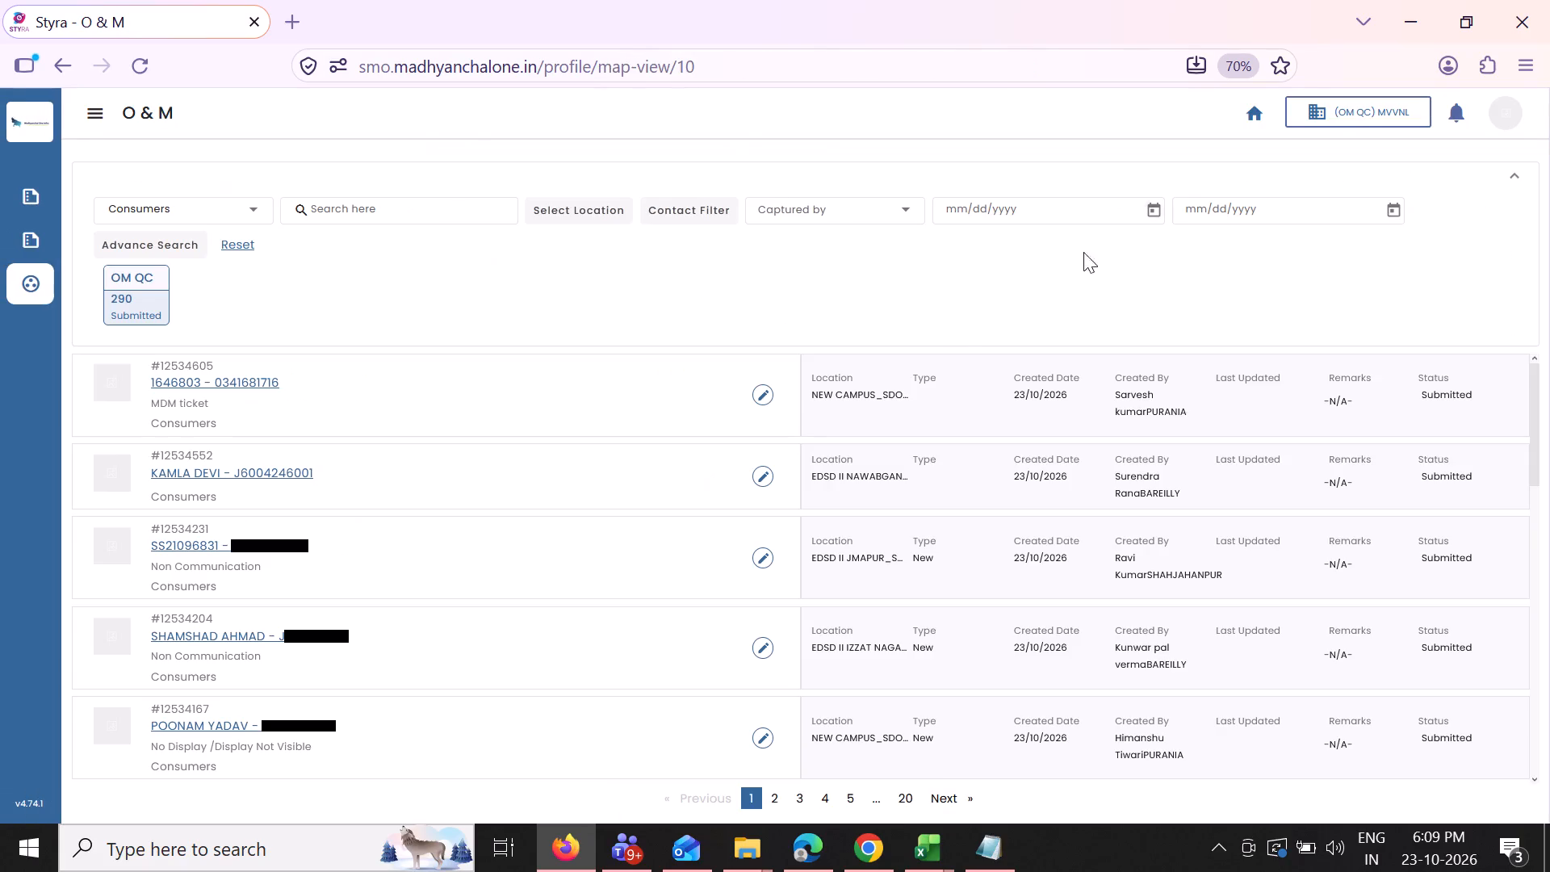
pyautogui.click(760, 390)
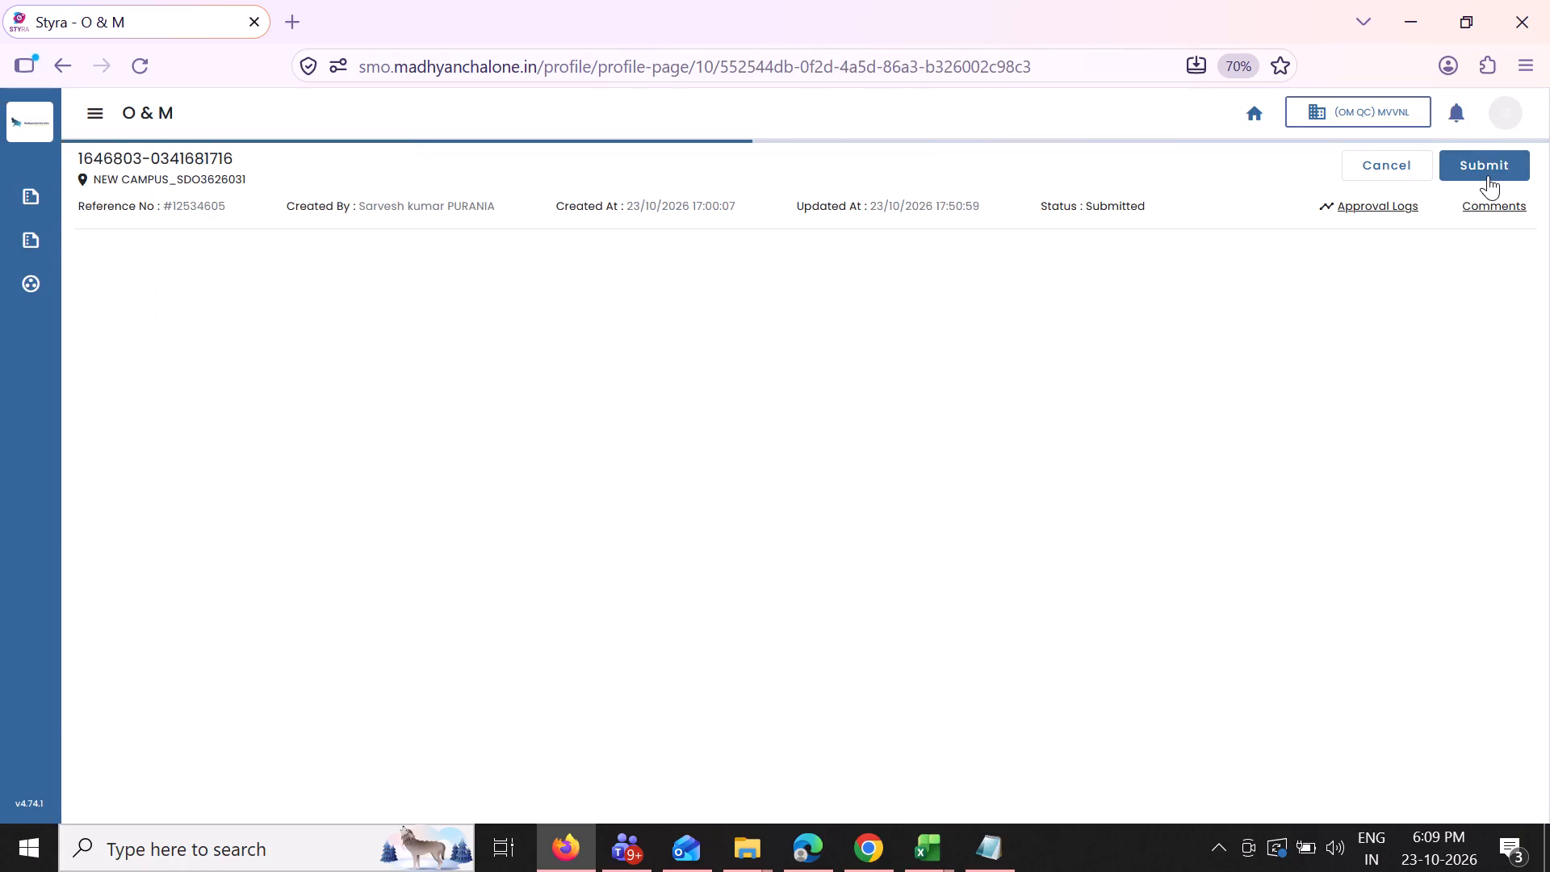
pyautogui.click(1488, 175)
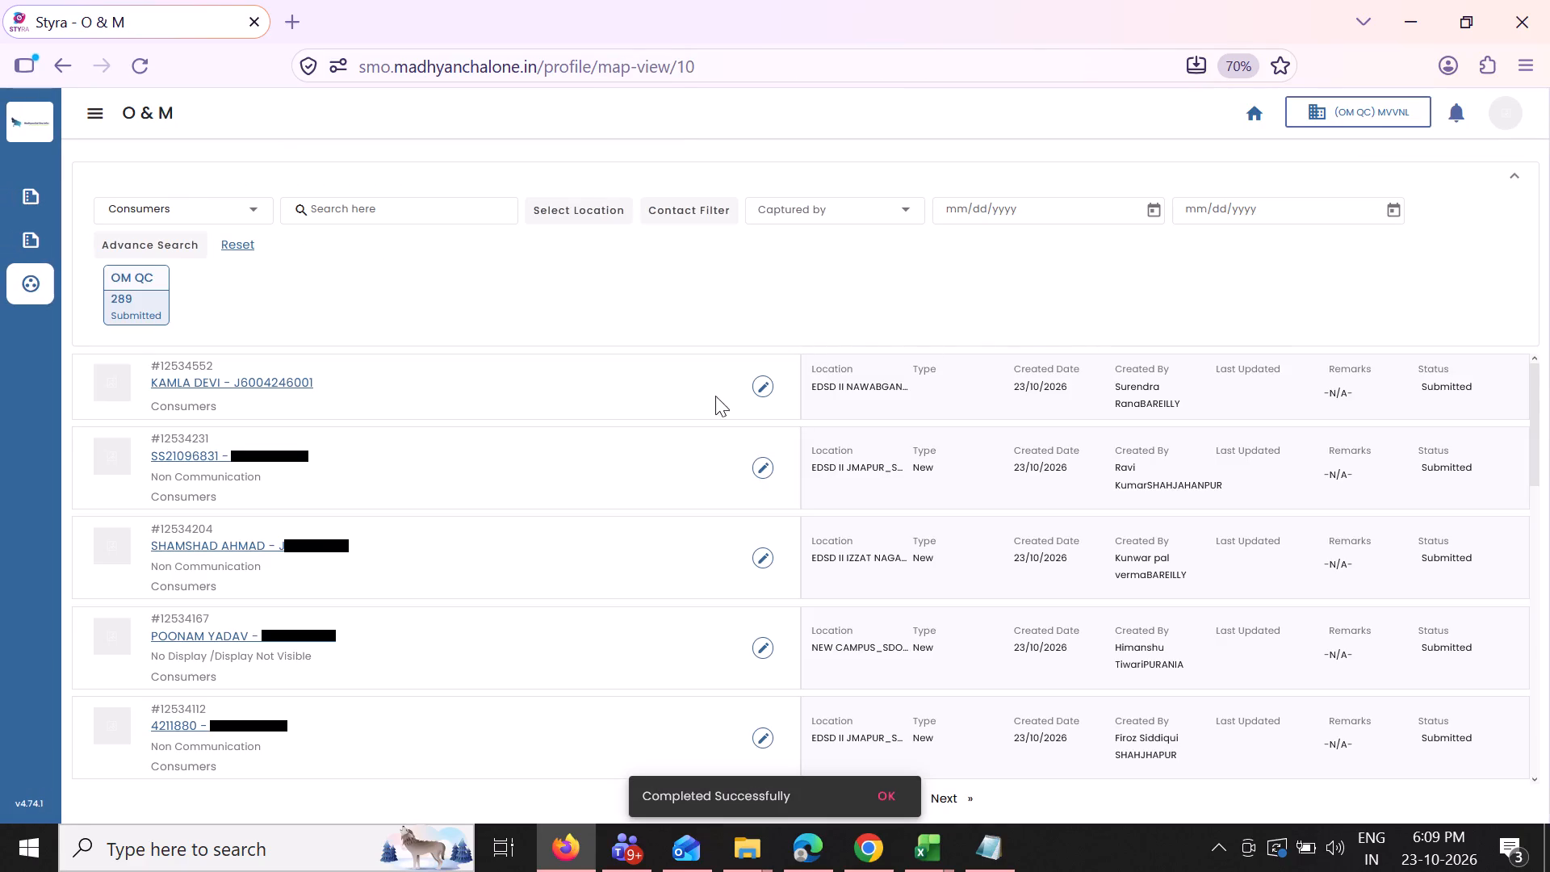
pyautogui.click(757, 388)
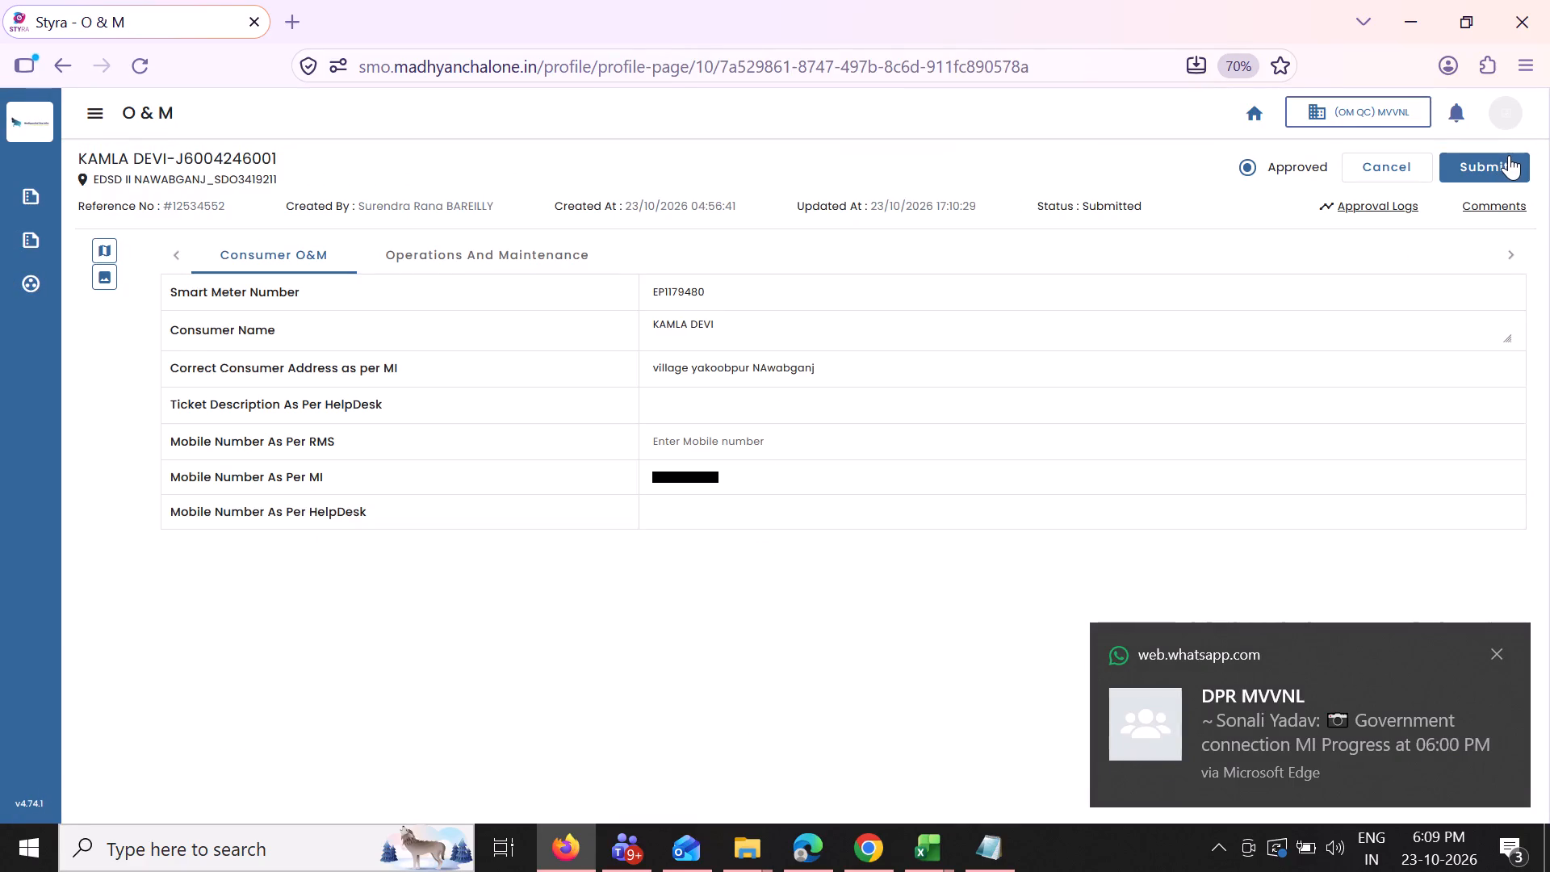
pyautogui.click(1509, 155)
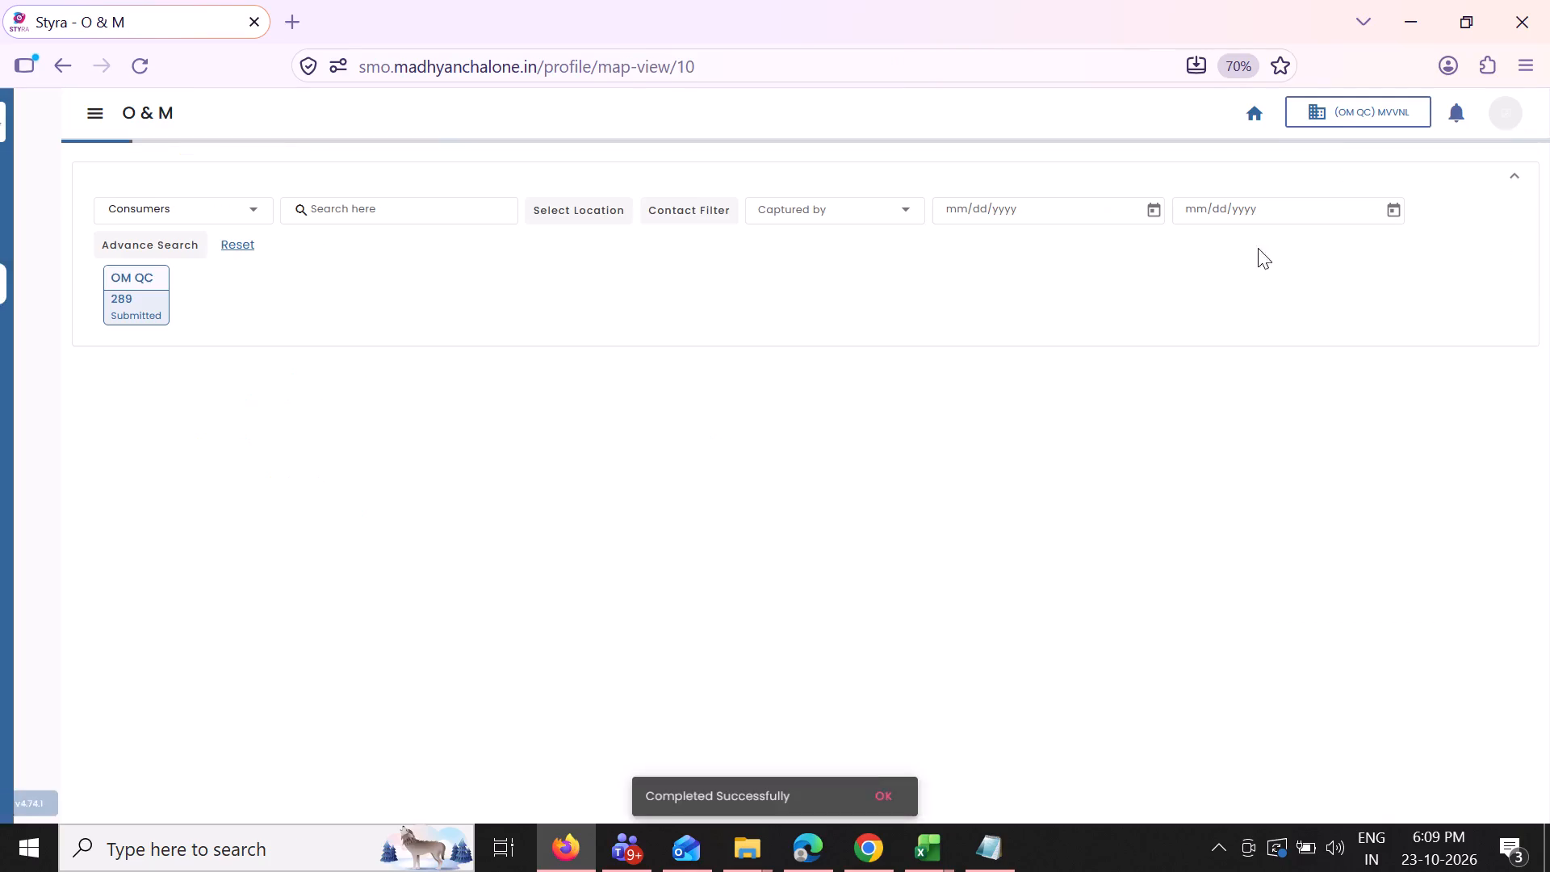
pyautogui.click(765, 391)
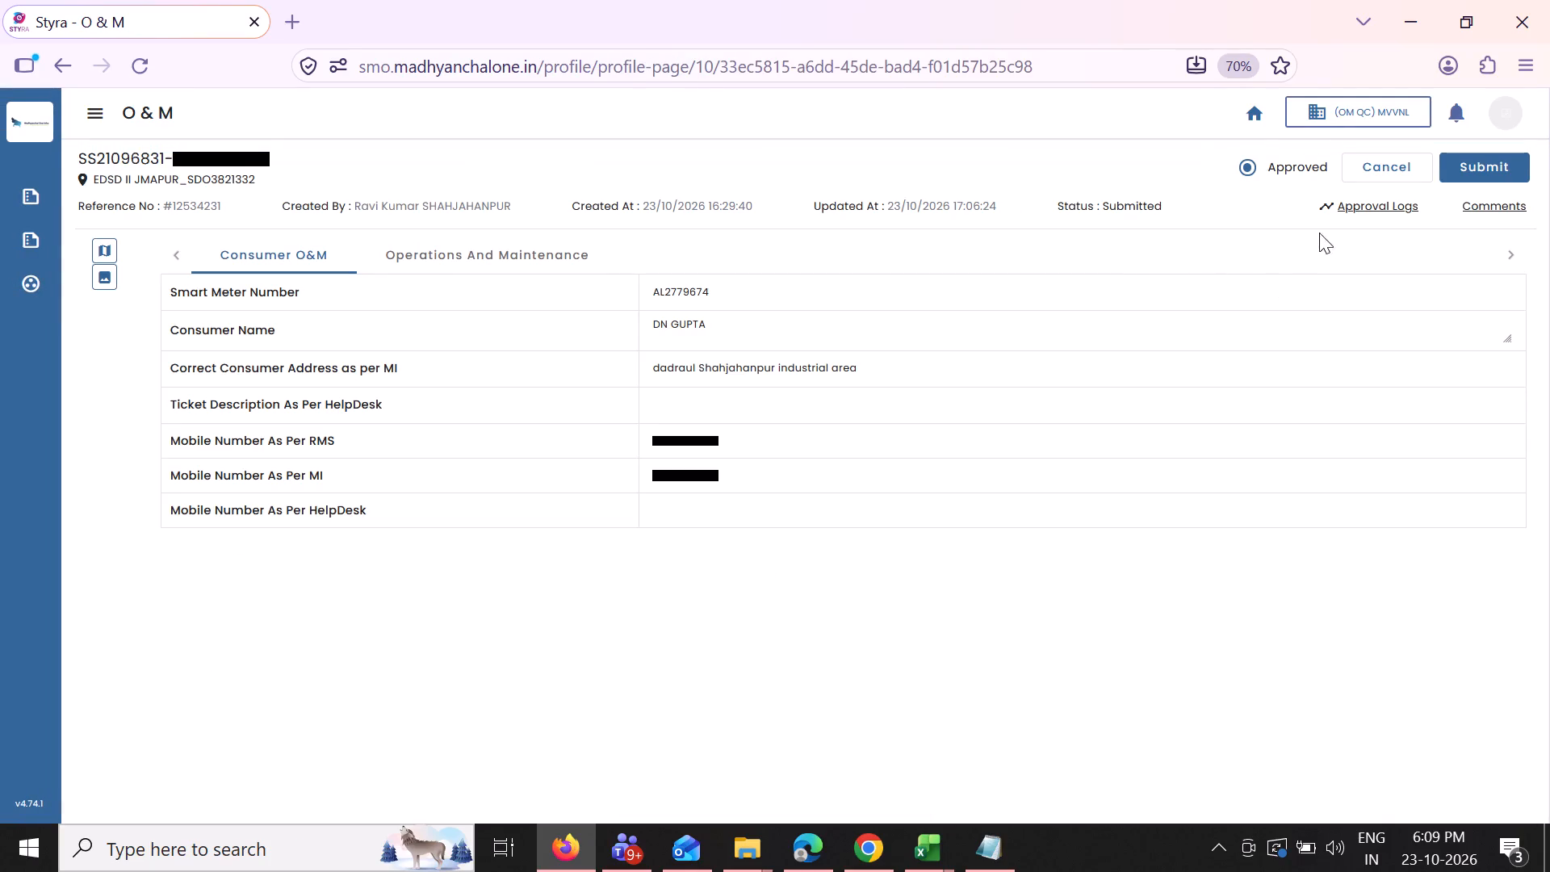
pyautogui.click(1512, 157)
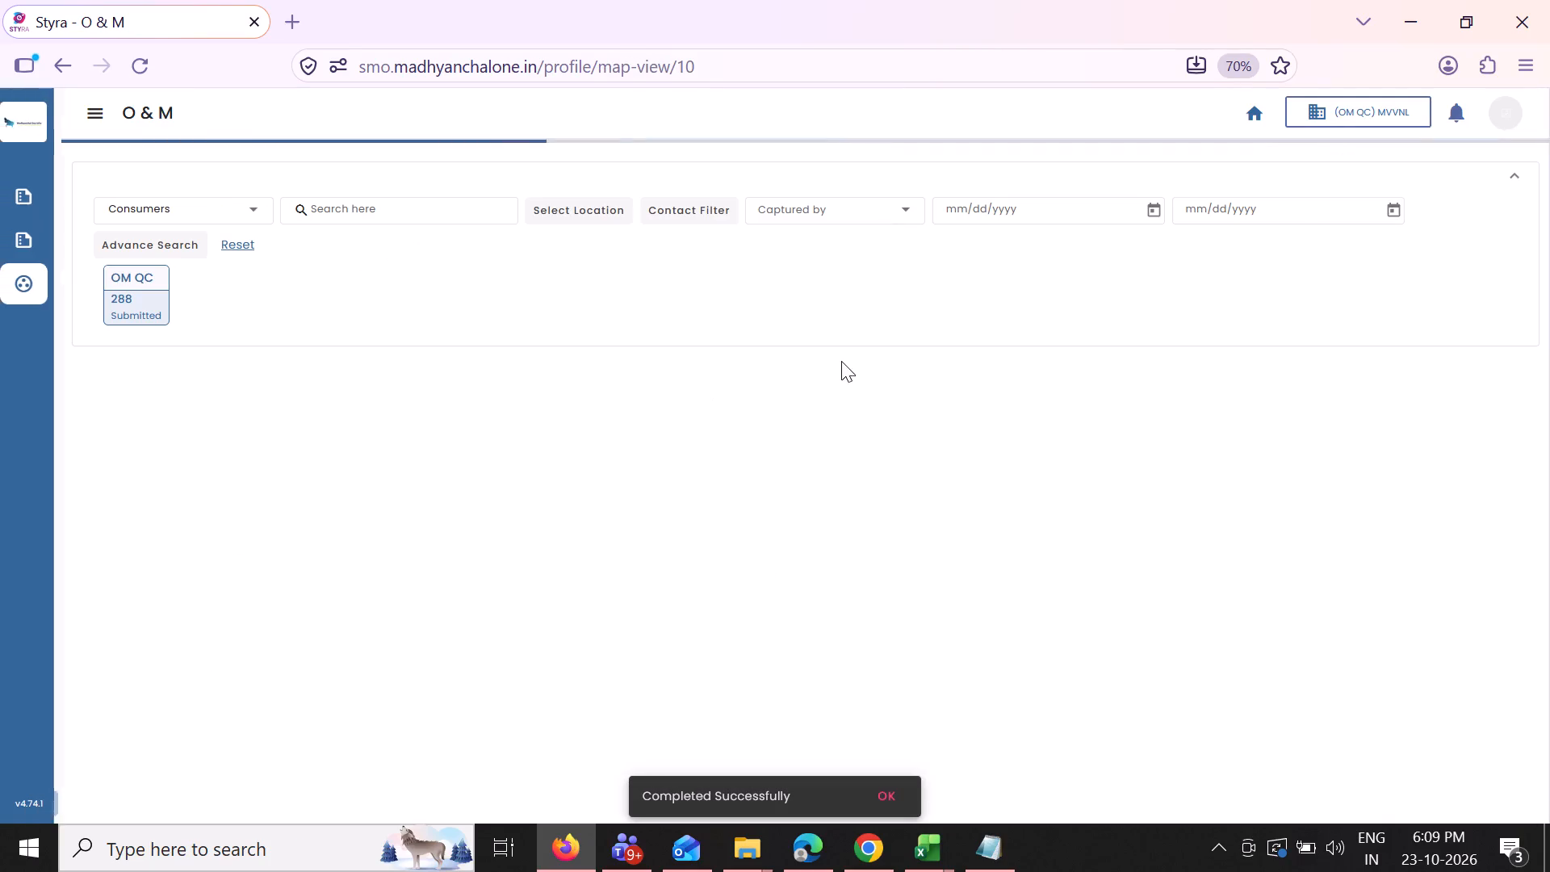
pyautogui.click(768, 397)
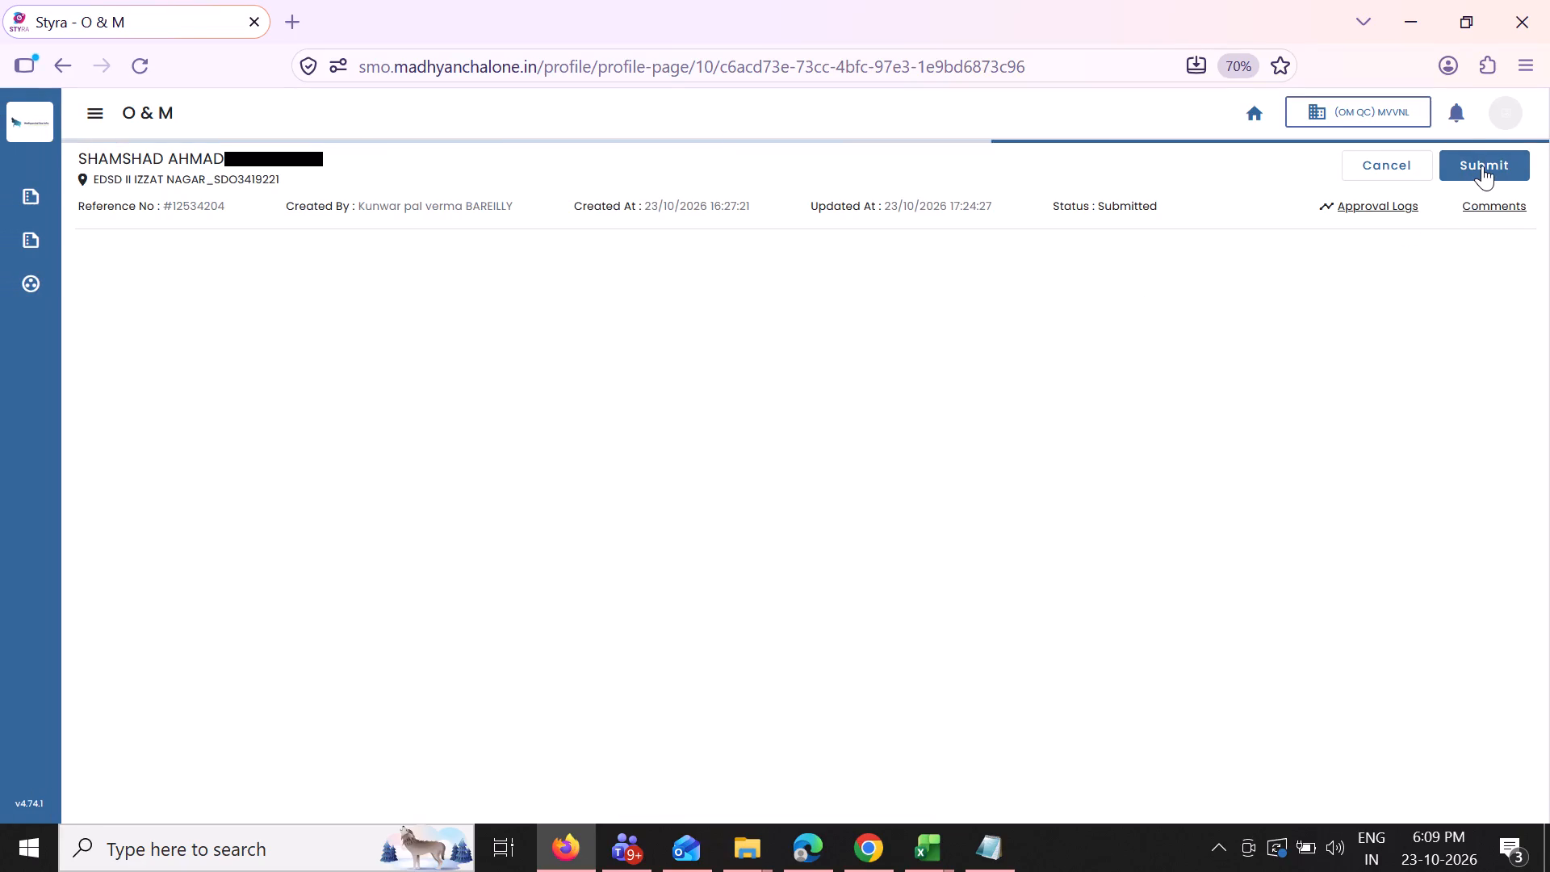
pyautogui.click(1482, 166)
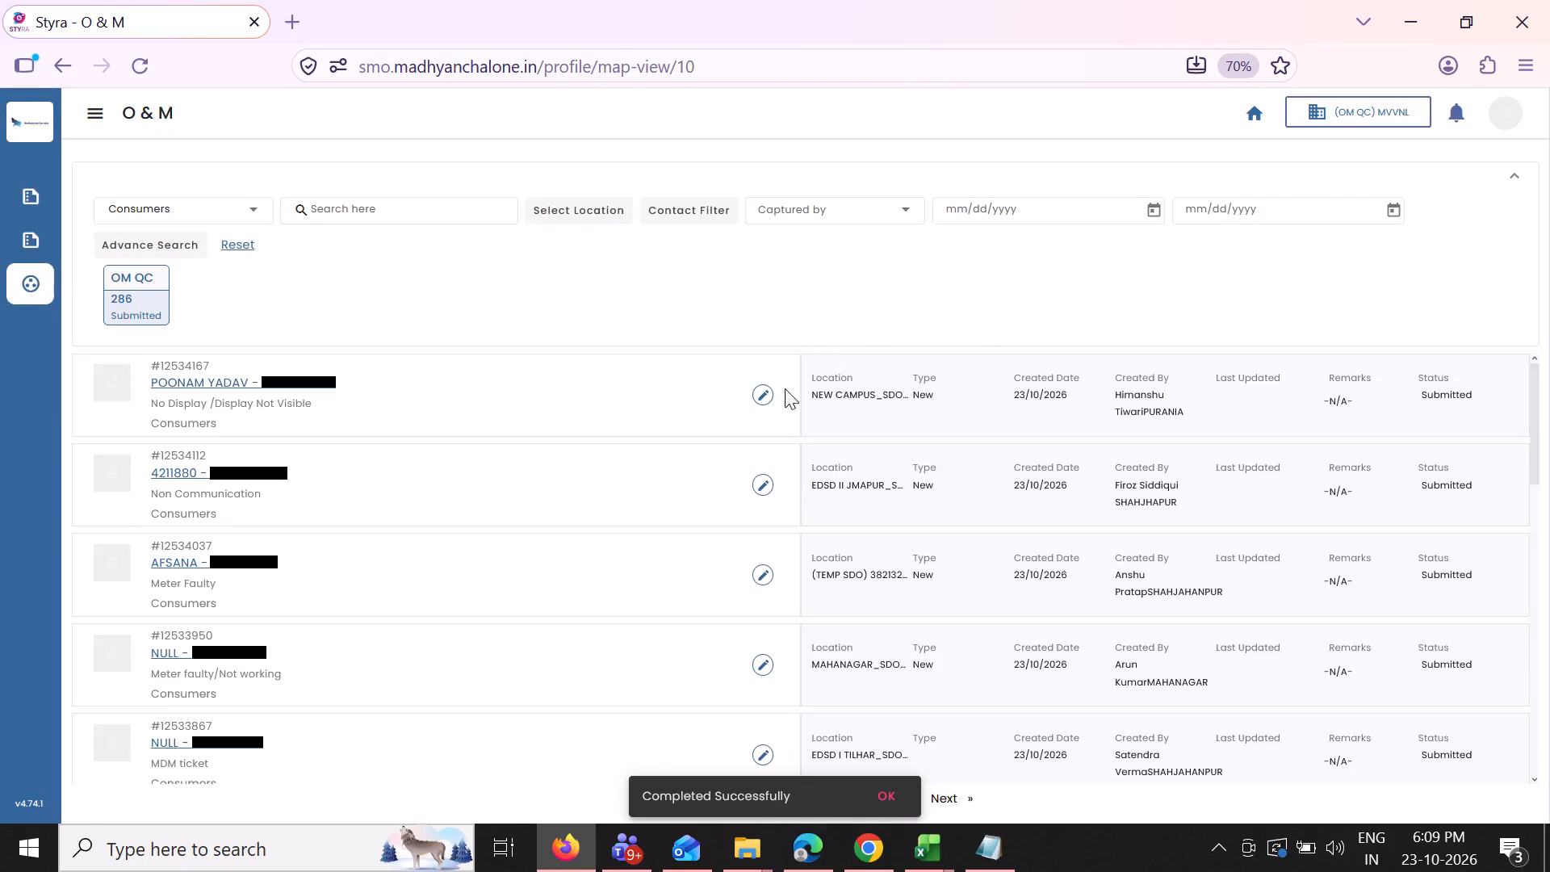
pyautogui.click(767, 392)
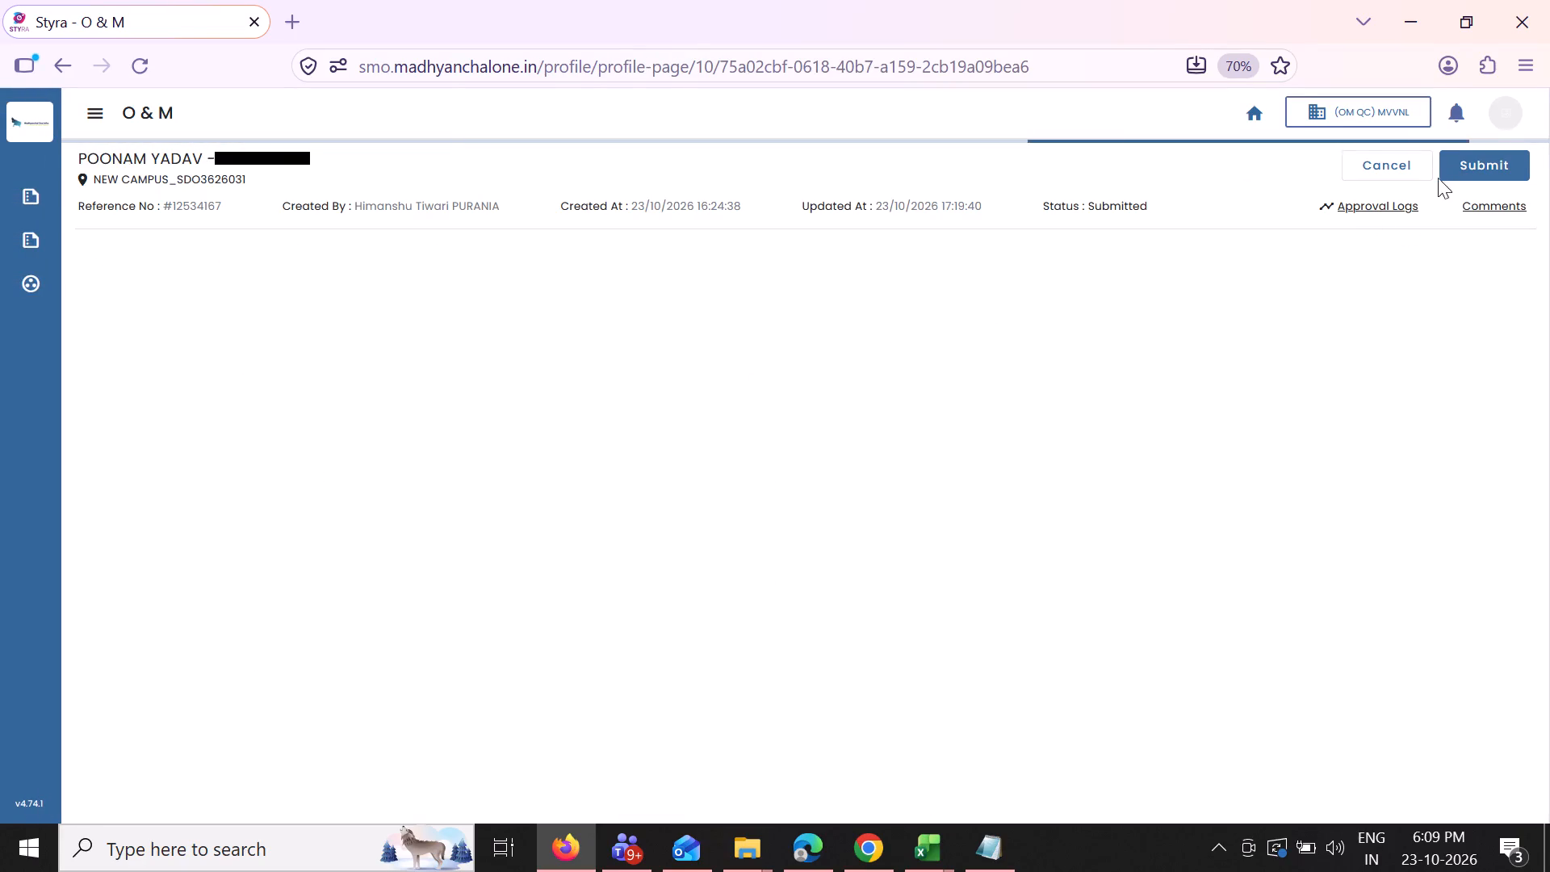
pyautogui.click(1499, 171)
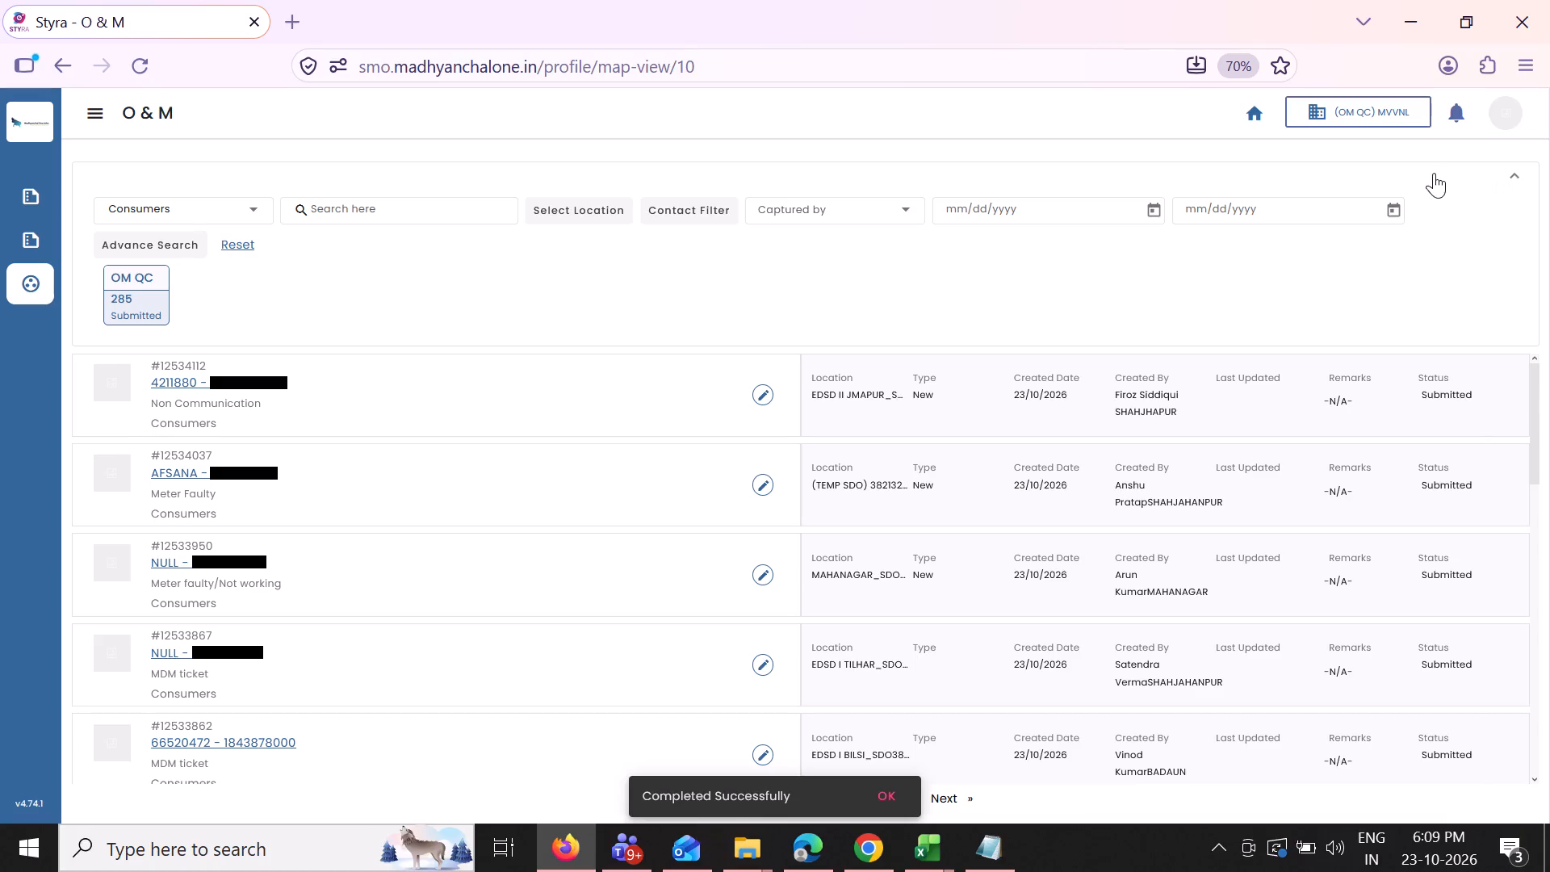
pyautogui.click(756, 393)
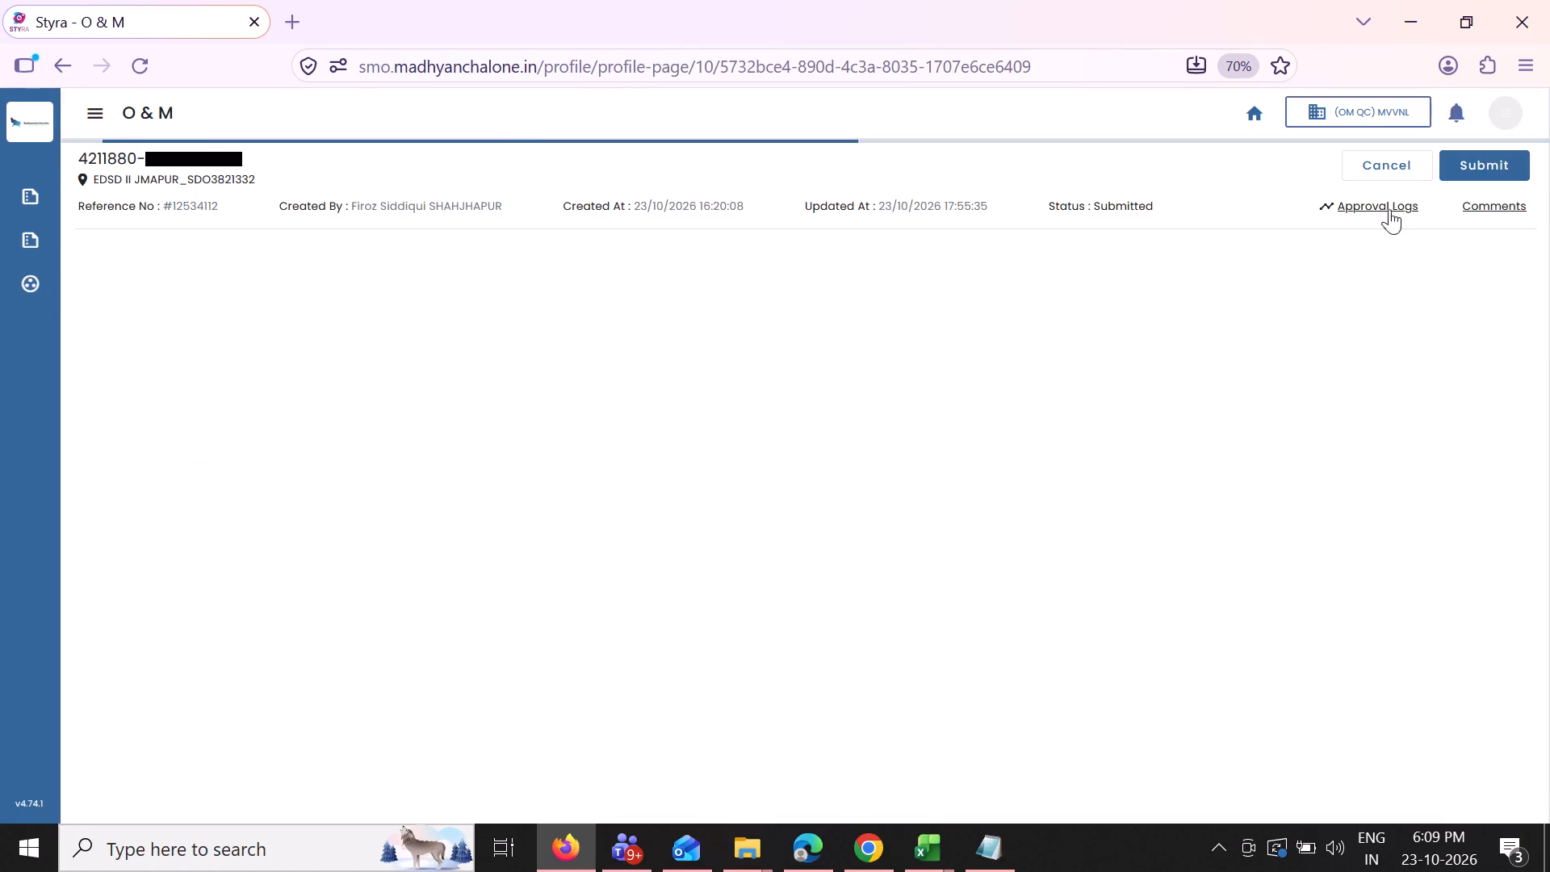
pyautogui.click(1511, 164)
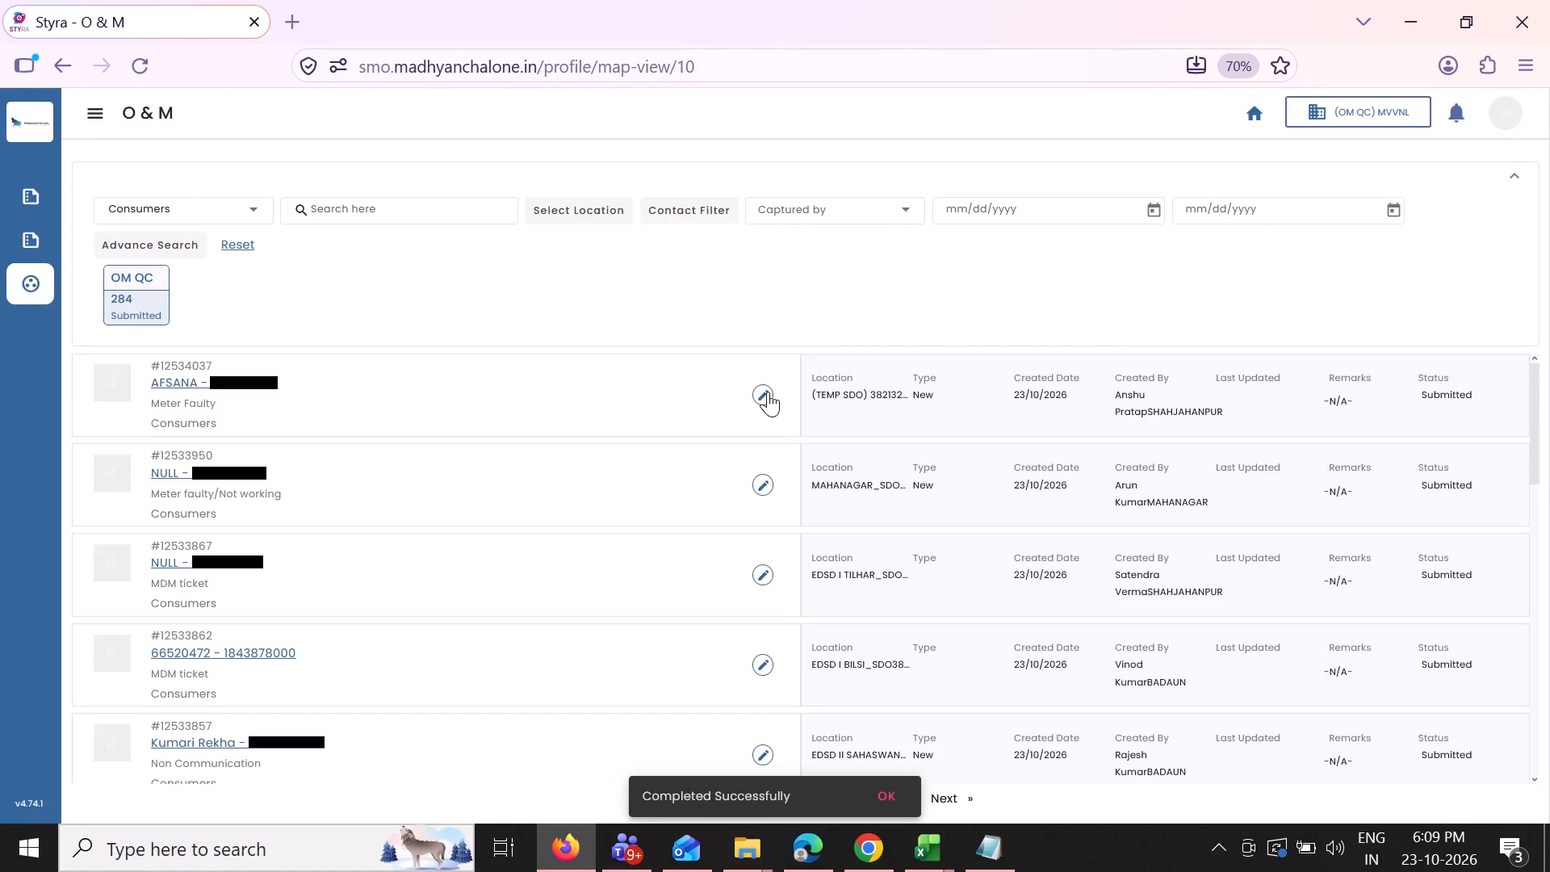
pyautogui.click(768, 392)
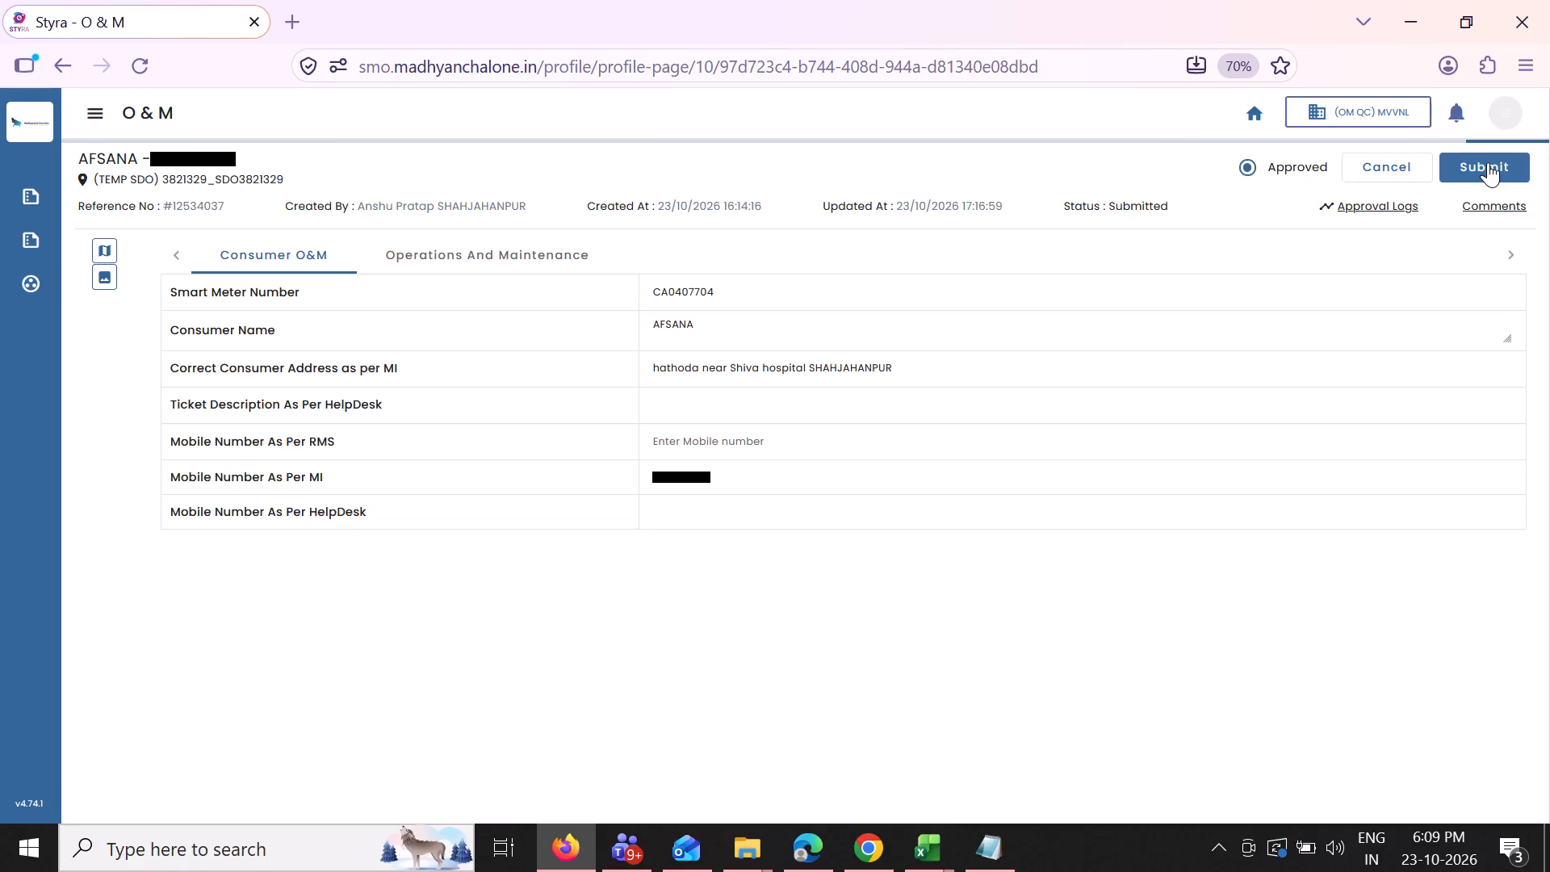
pyautogui.click(1488, 162)
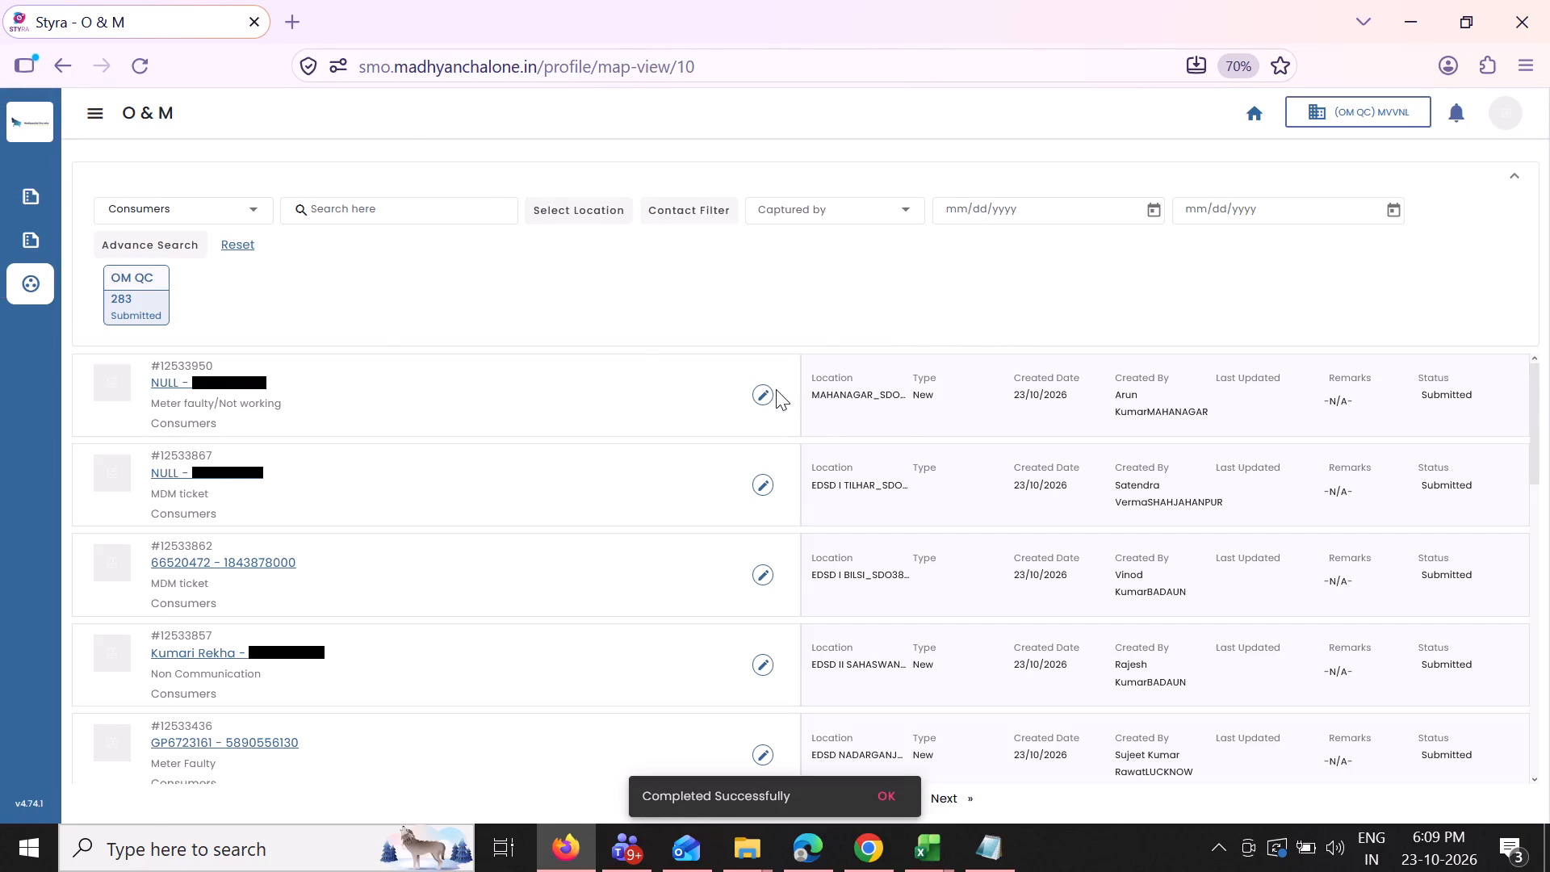
pyautogui.click(776, 389)
pyautogui.click(761, 392)
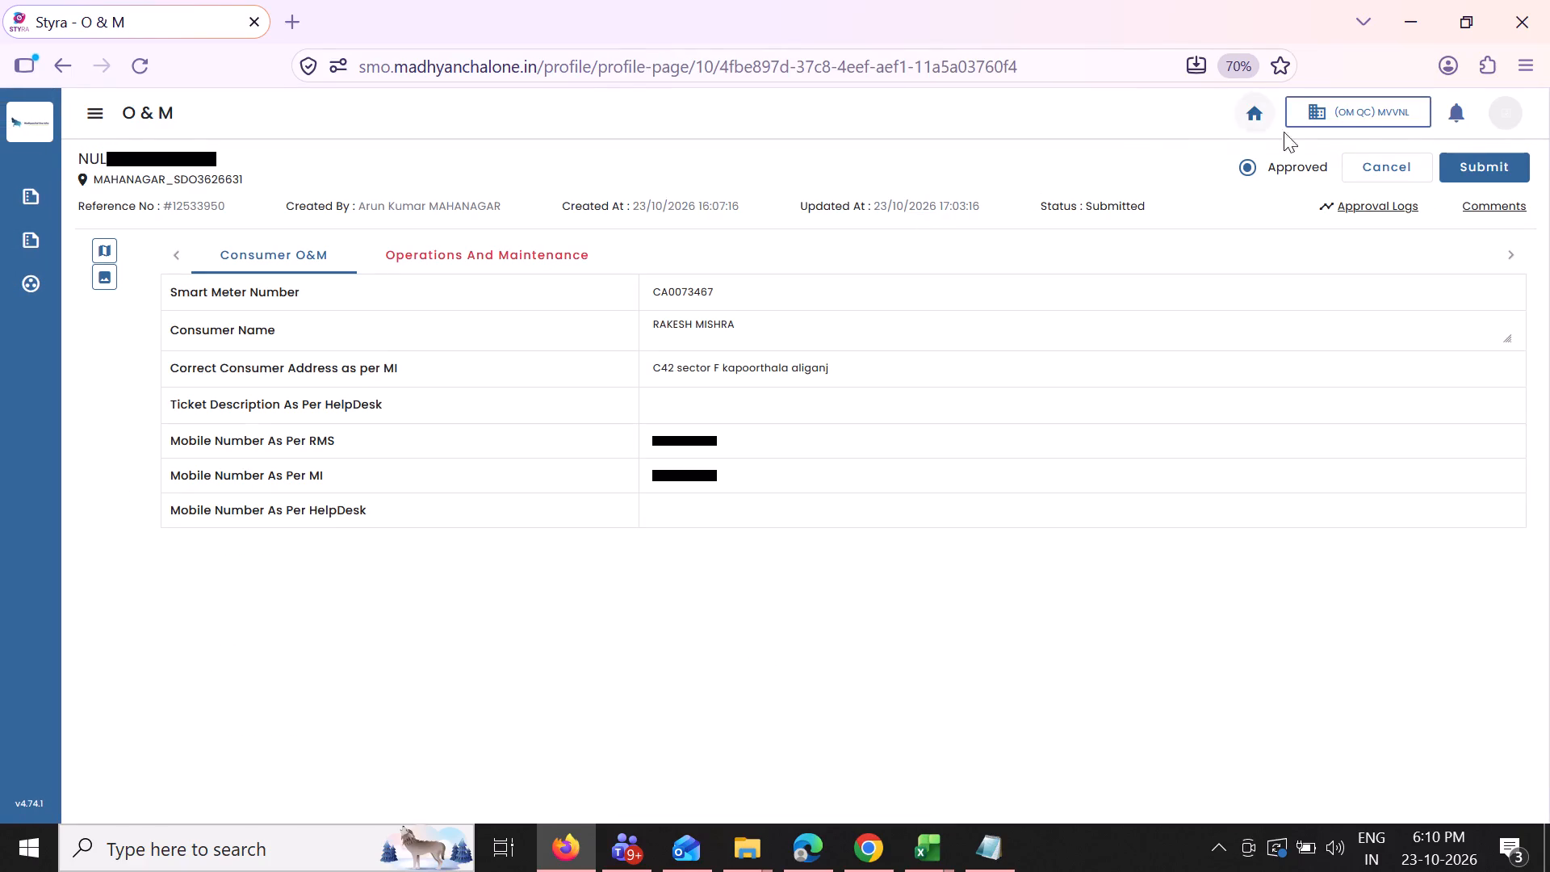
pyautogui.click(1500, 162)
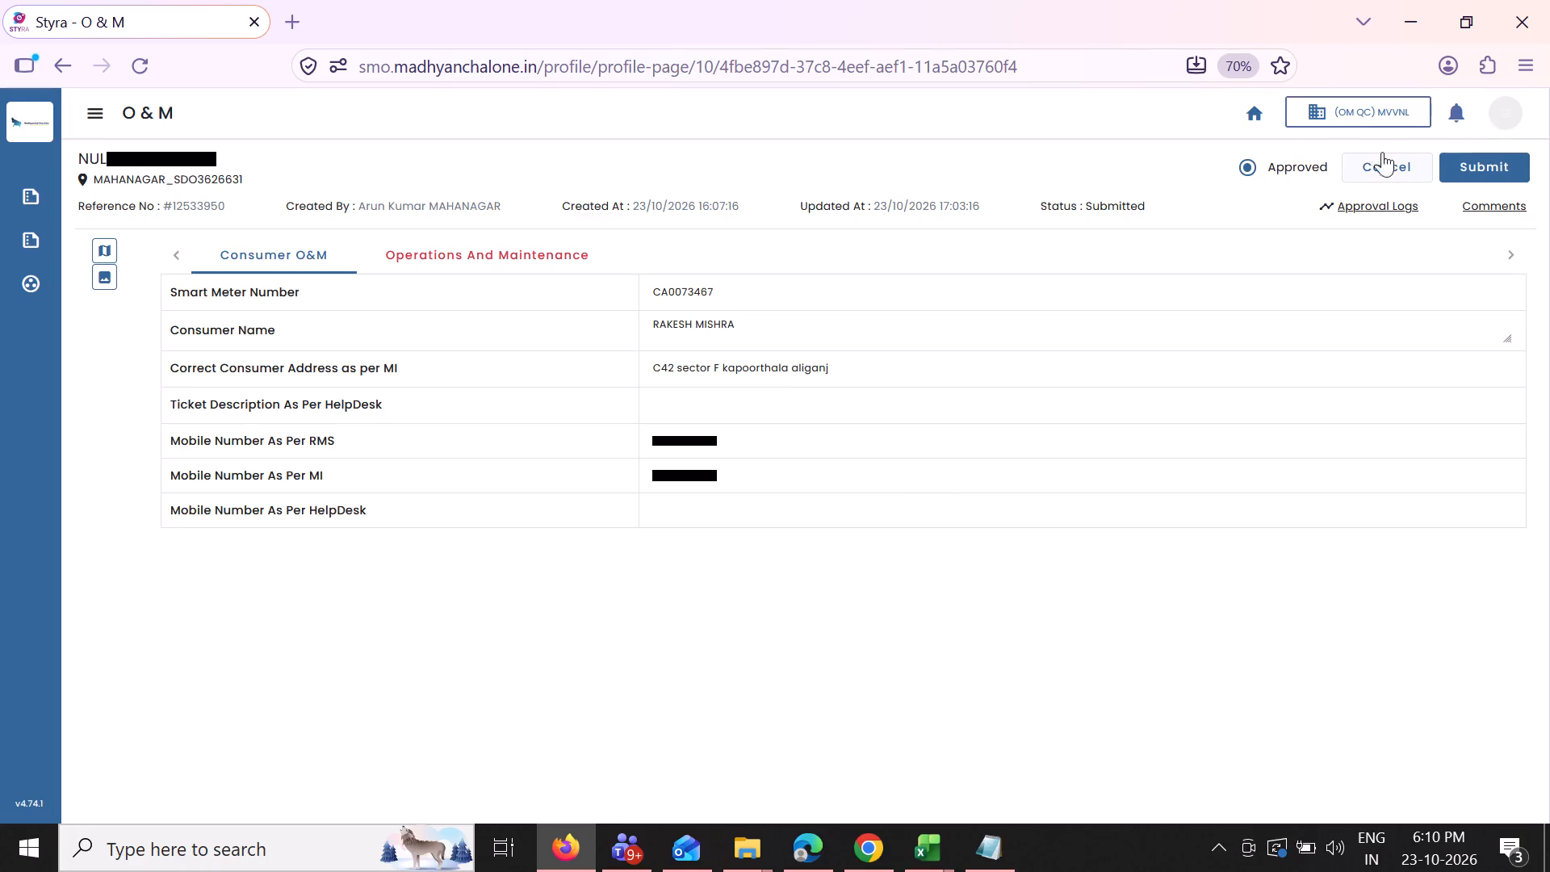
pyautogui.click(542, 262)
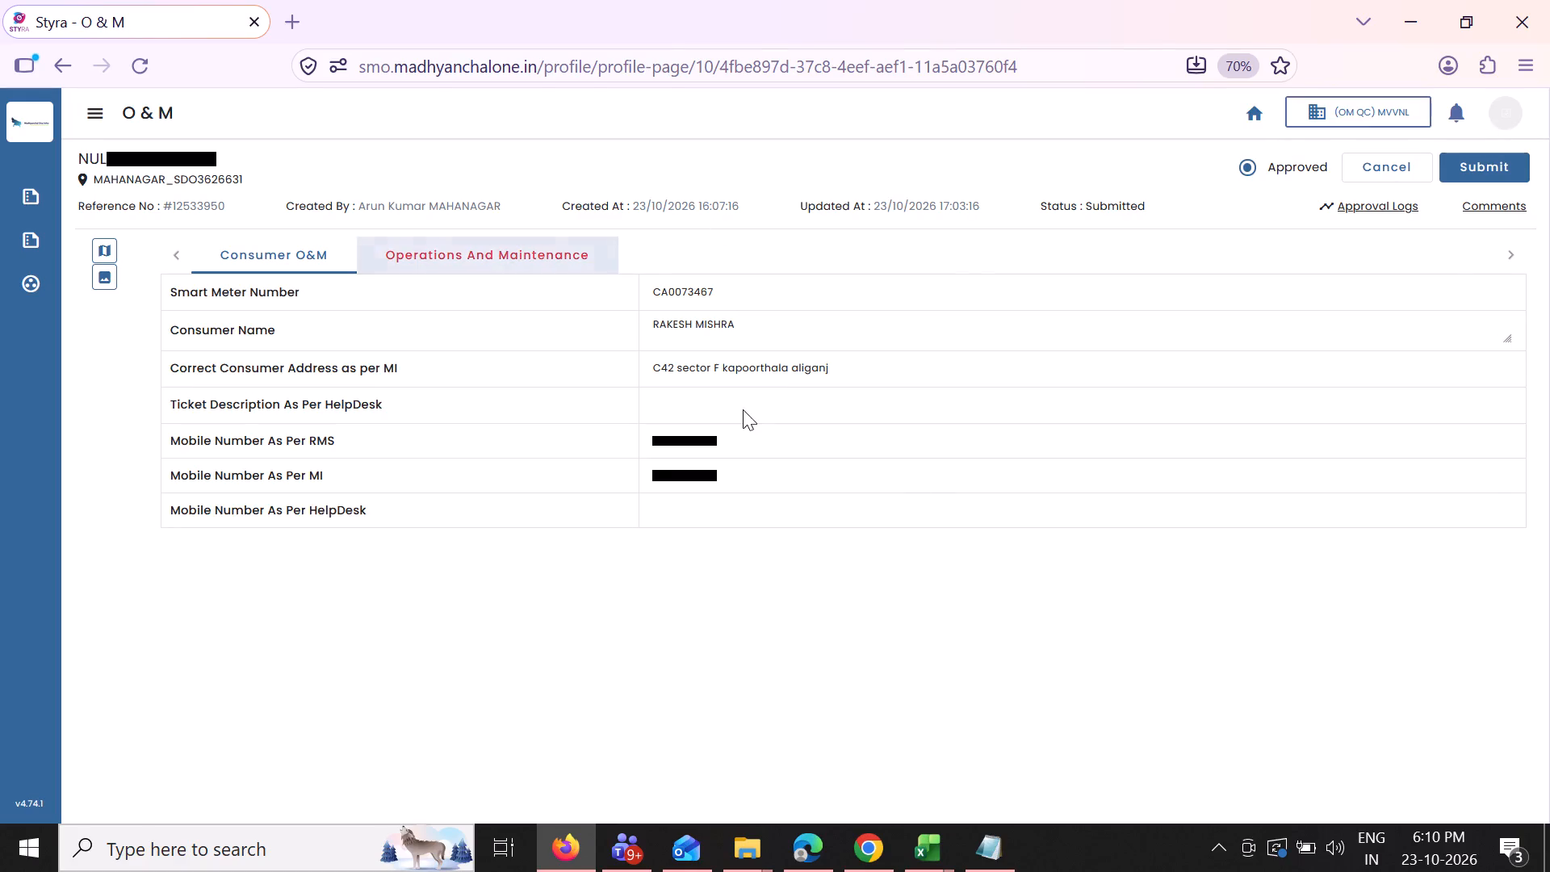
pyautogui.scroll(-18, 984, 424)
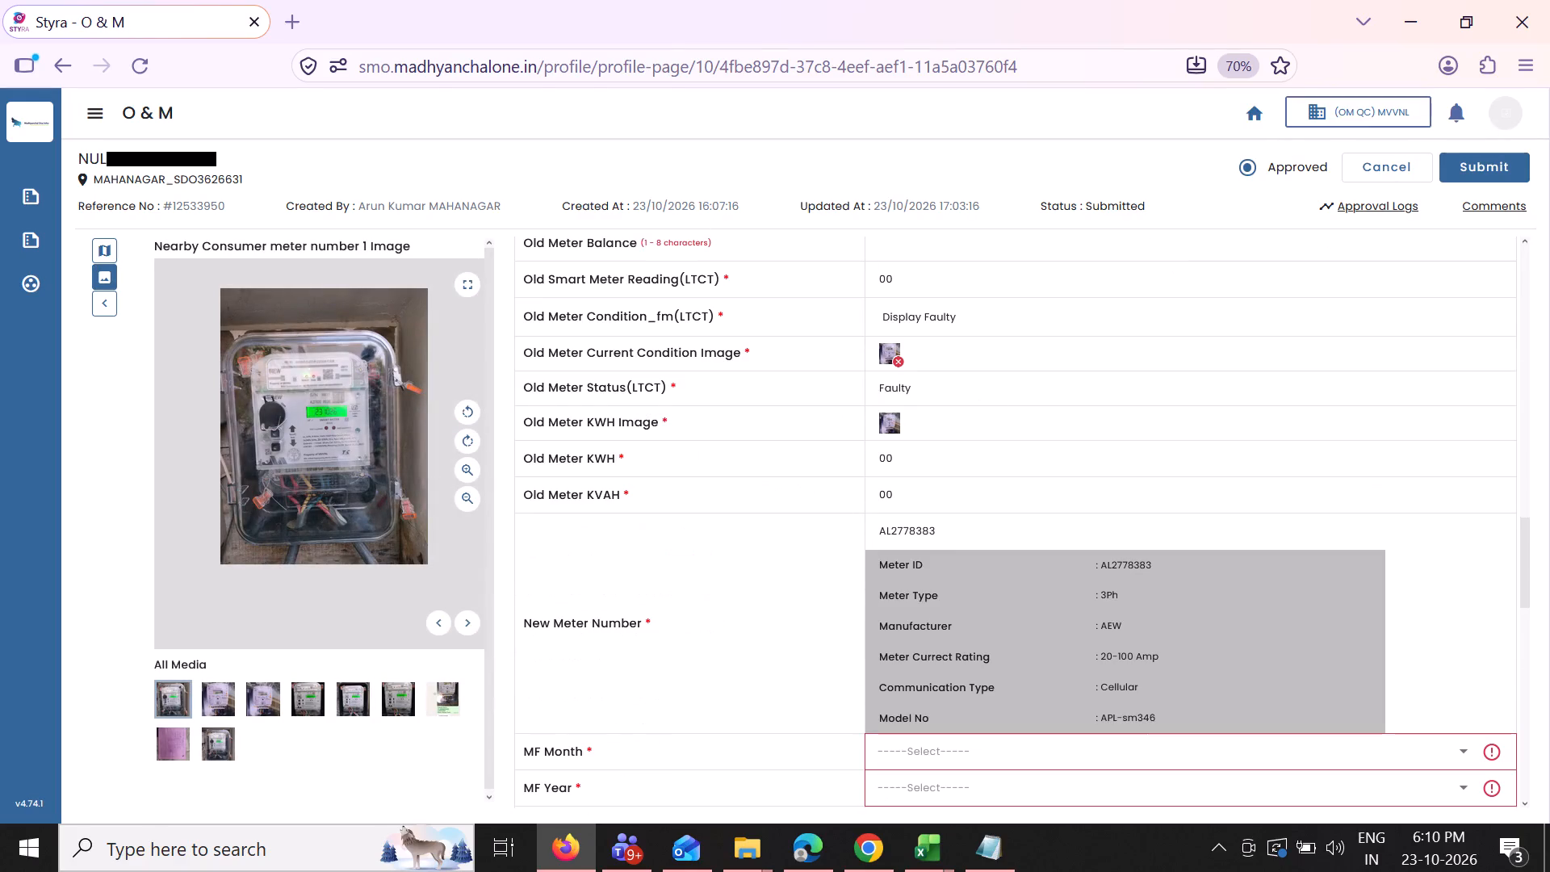
pyautogui.click(943, 577)
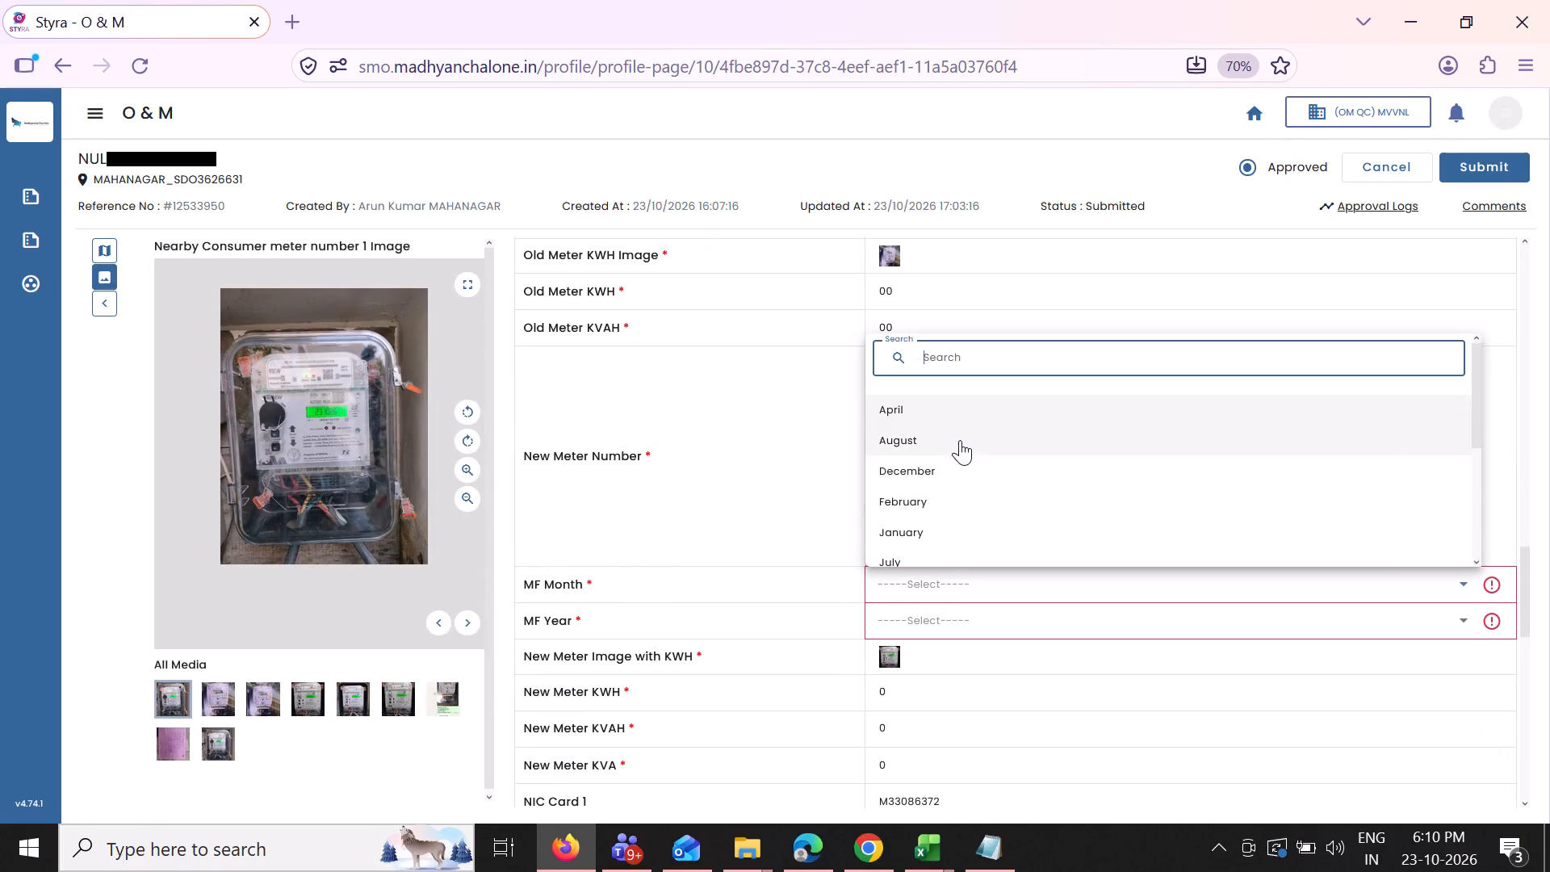
pyautogui.scroll(-1, 960, 440)
pyautogui.click(886, 655)
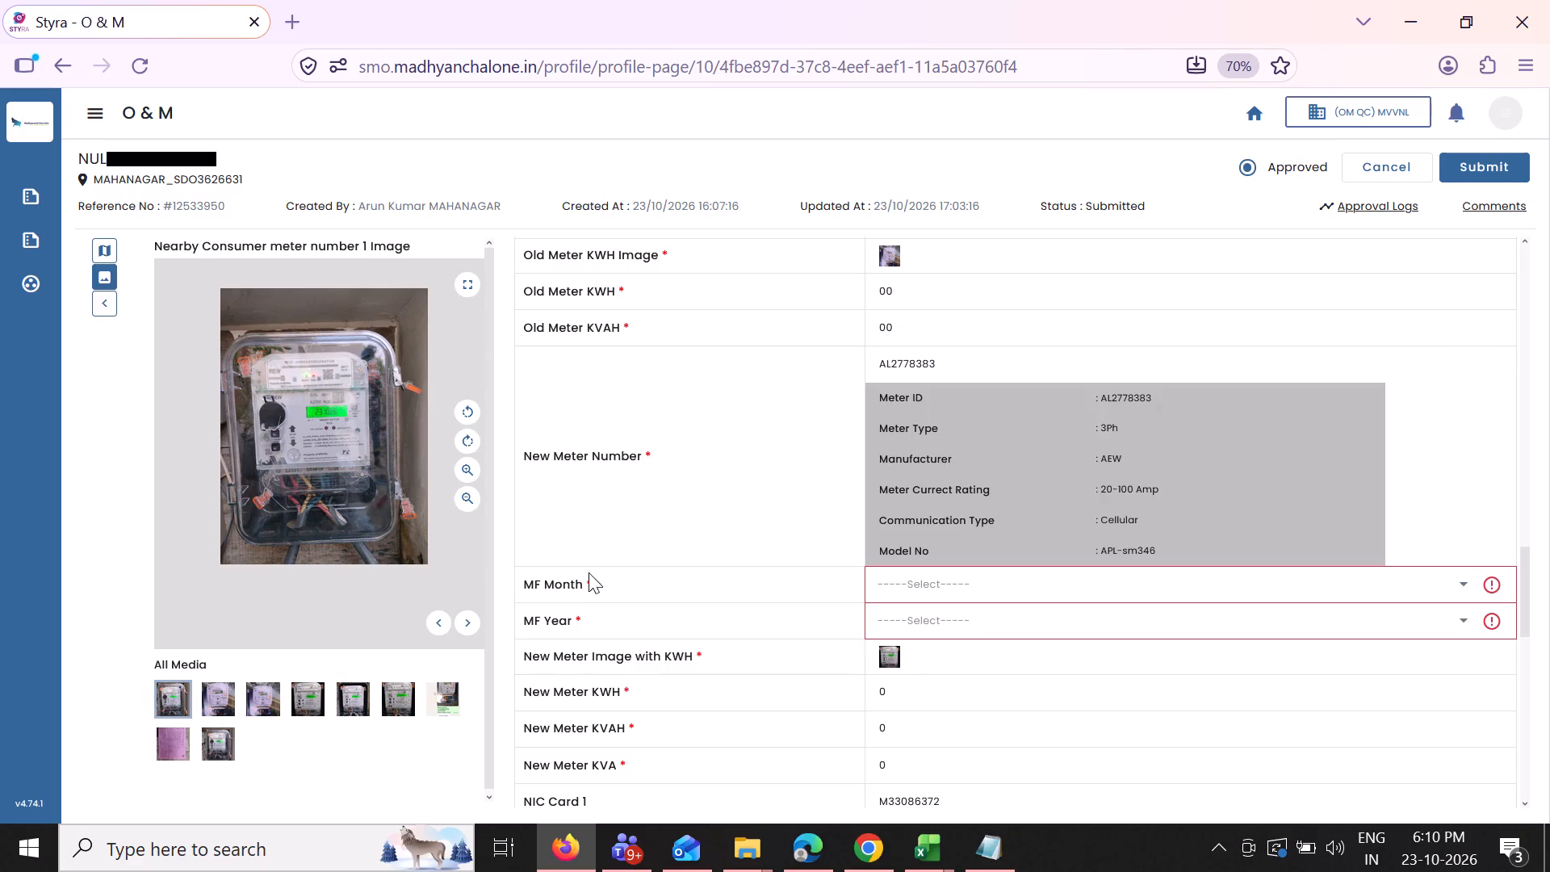
pyautogui.scroll(17, 274, 492)
pyautogui.moveTo(336, 478); pyautogui.dragTo(328, 536)
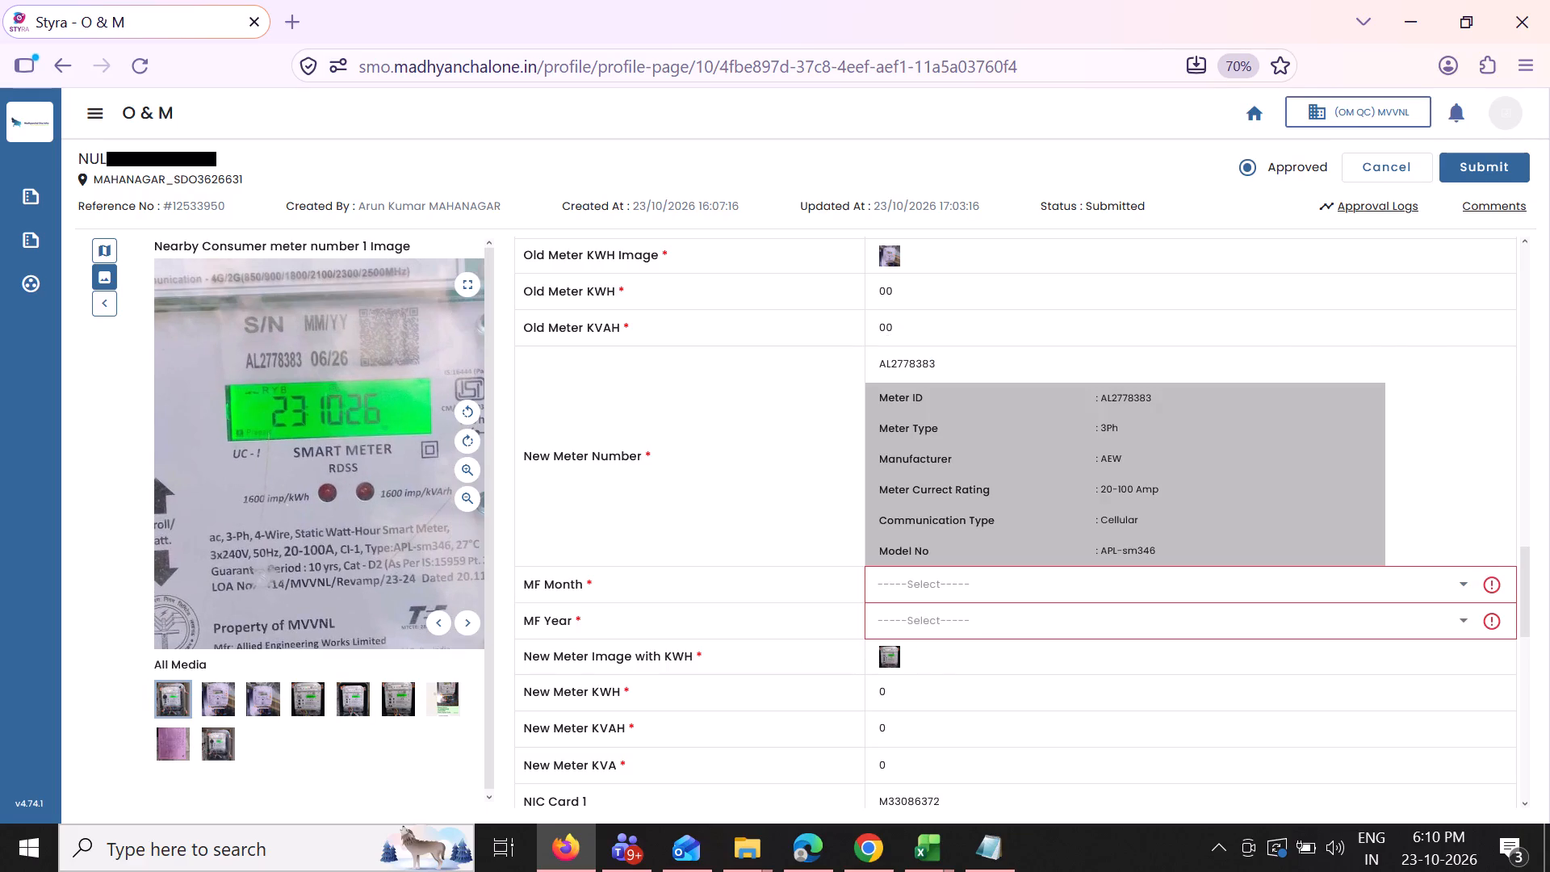
pyautogui.moveTo(375, 543); pyautogui.dragTo(356, 580)
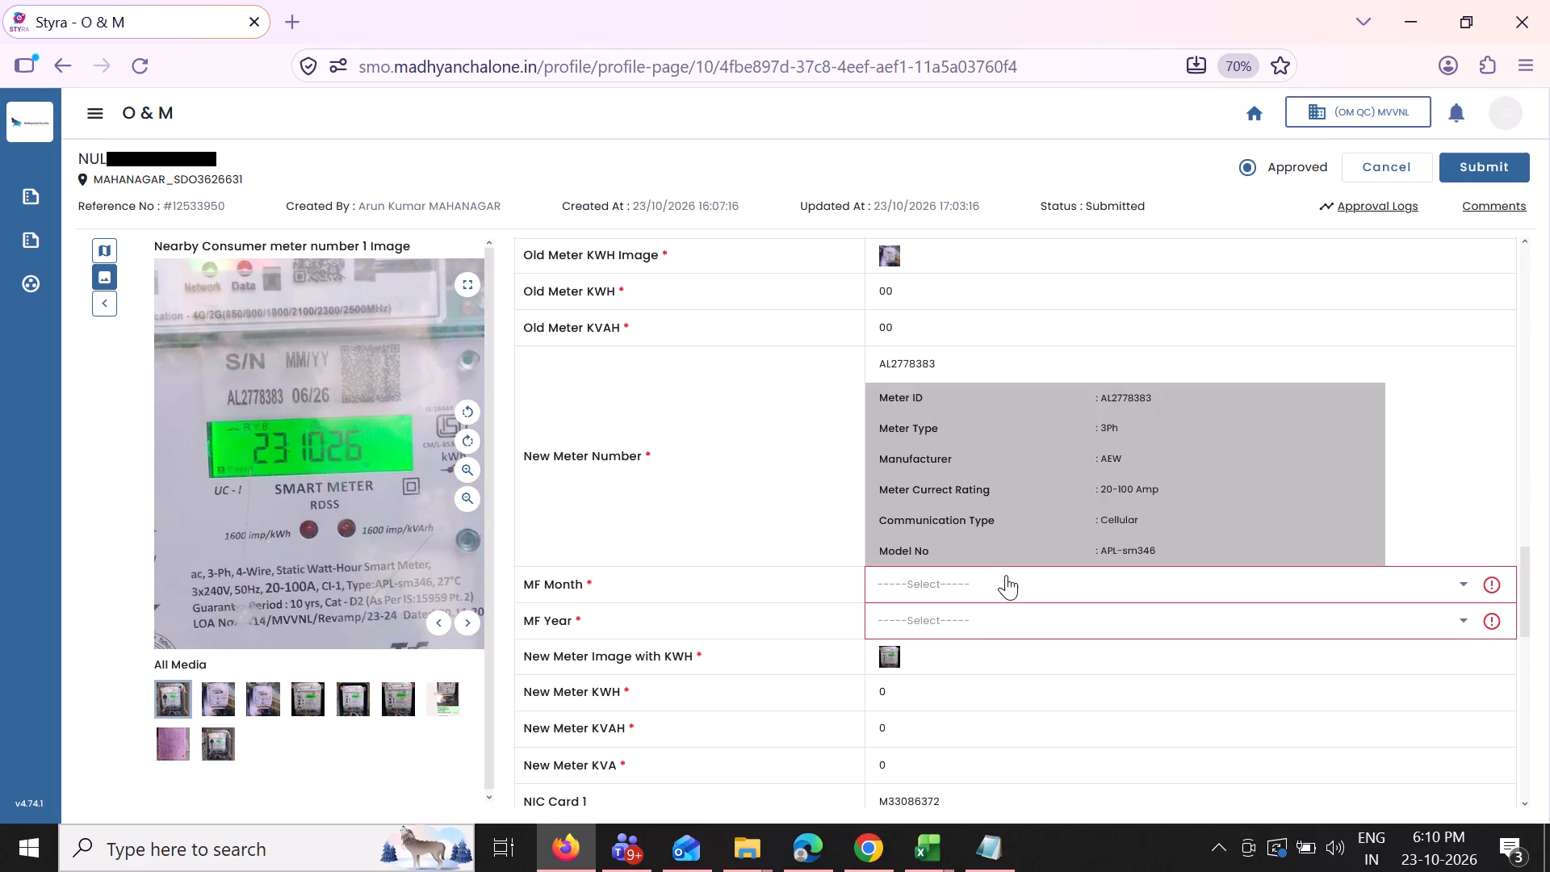
pyautogui.click(1006, 575)
pyautogui.scroll(-1, 959, 498)
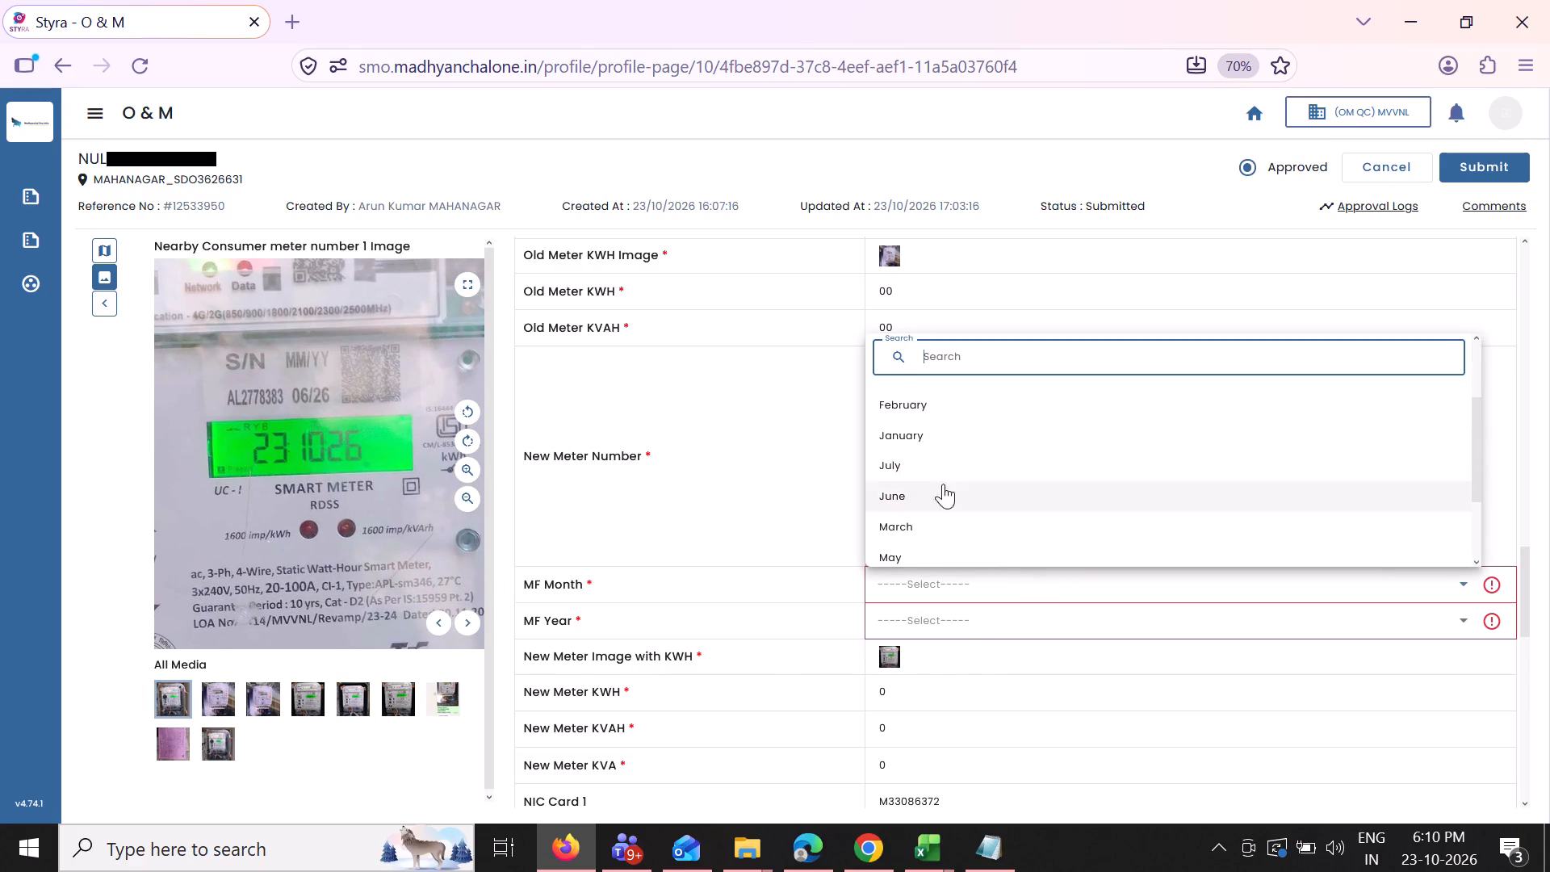
pyautogui.click(925, 486)
pyautogui.click(946, 615)
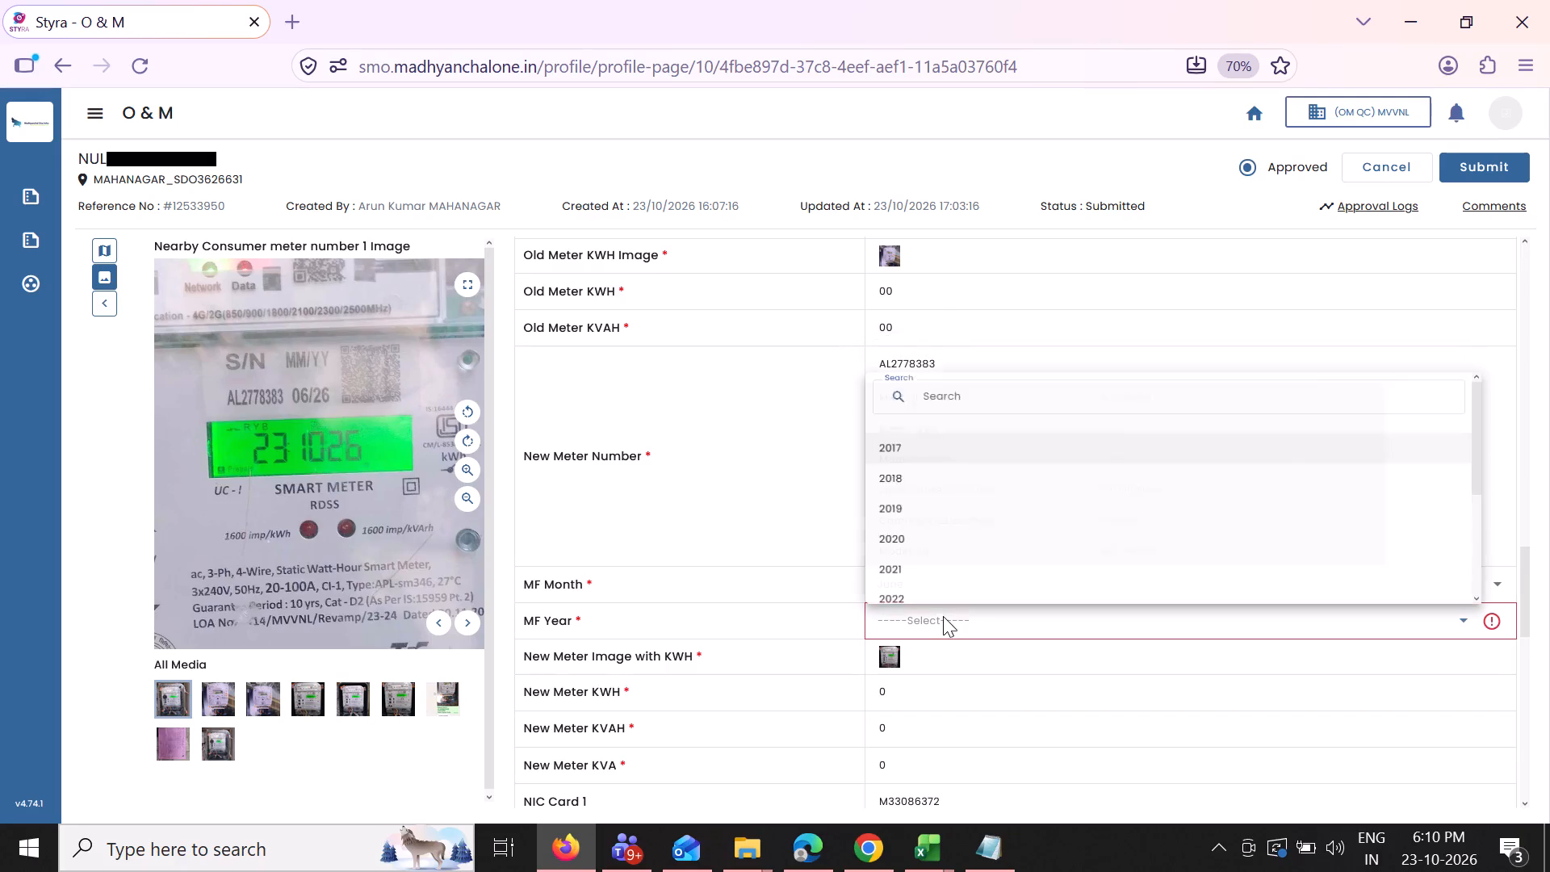
pyautogui.scroll(-4, 949, 525)
pyautogui.click(873, 559)
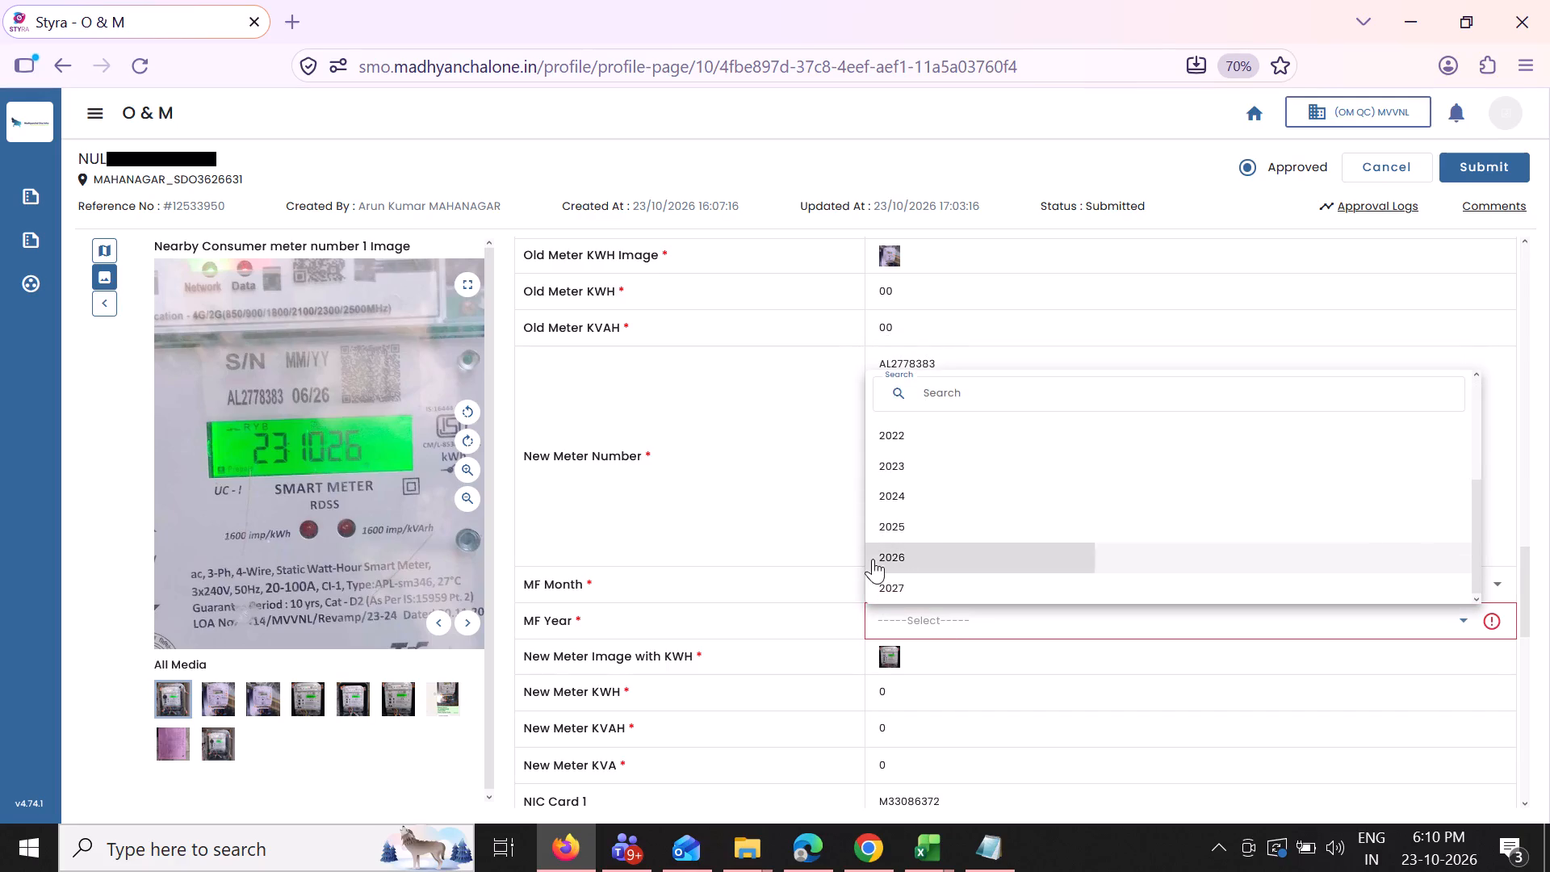
pyautogui.click(1504, 183)
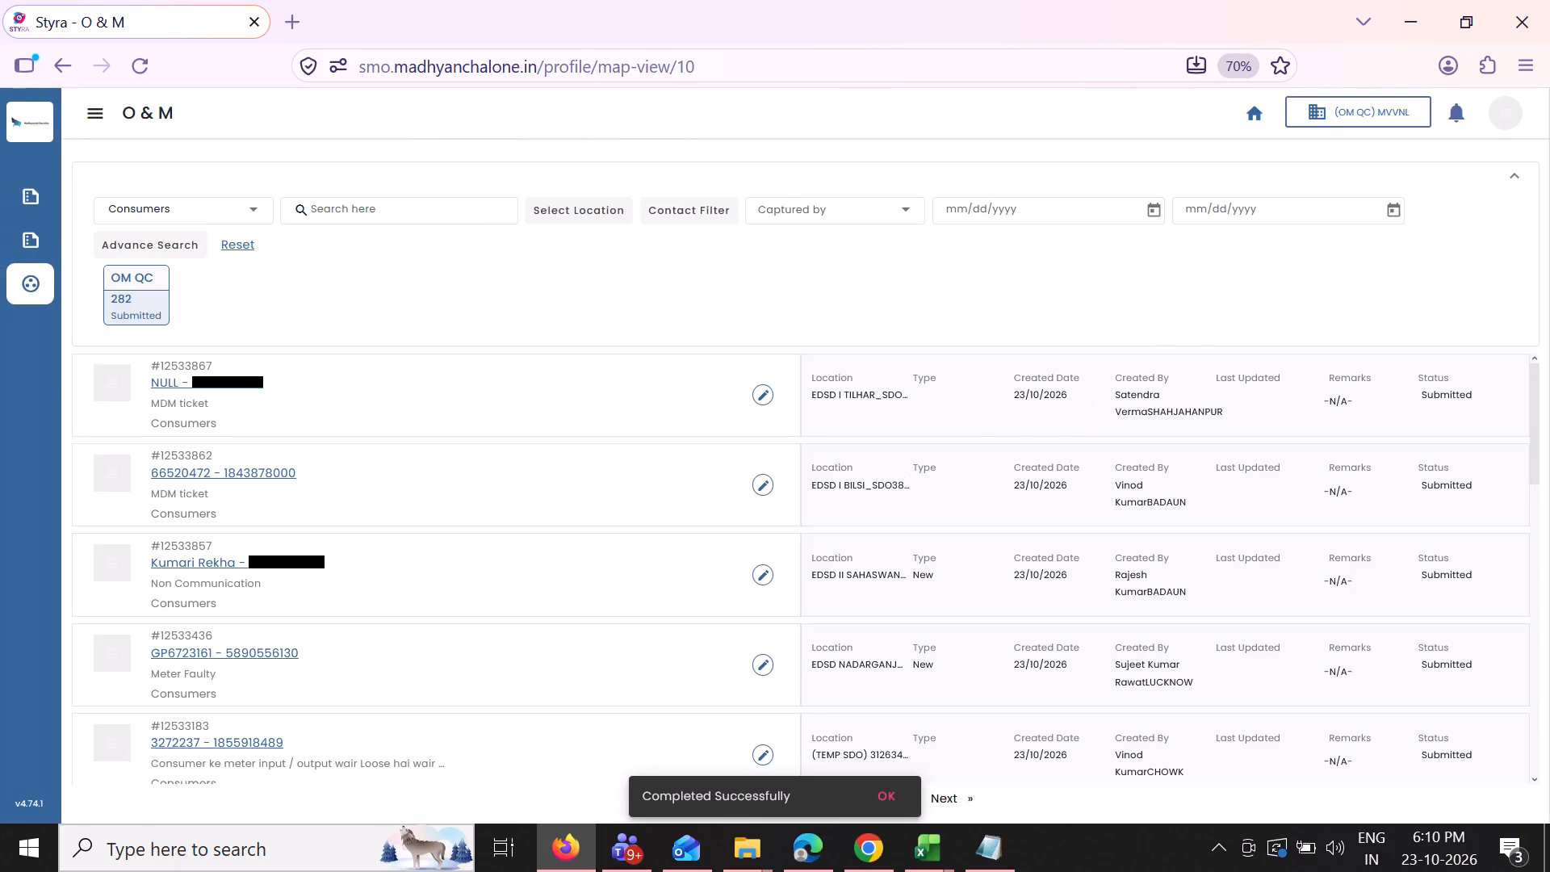
pyautogui.click(764, 399)
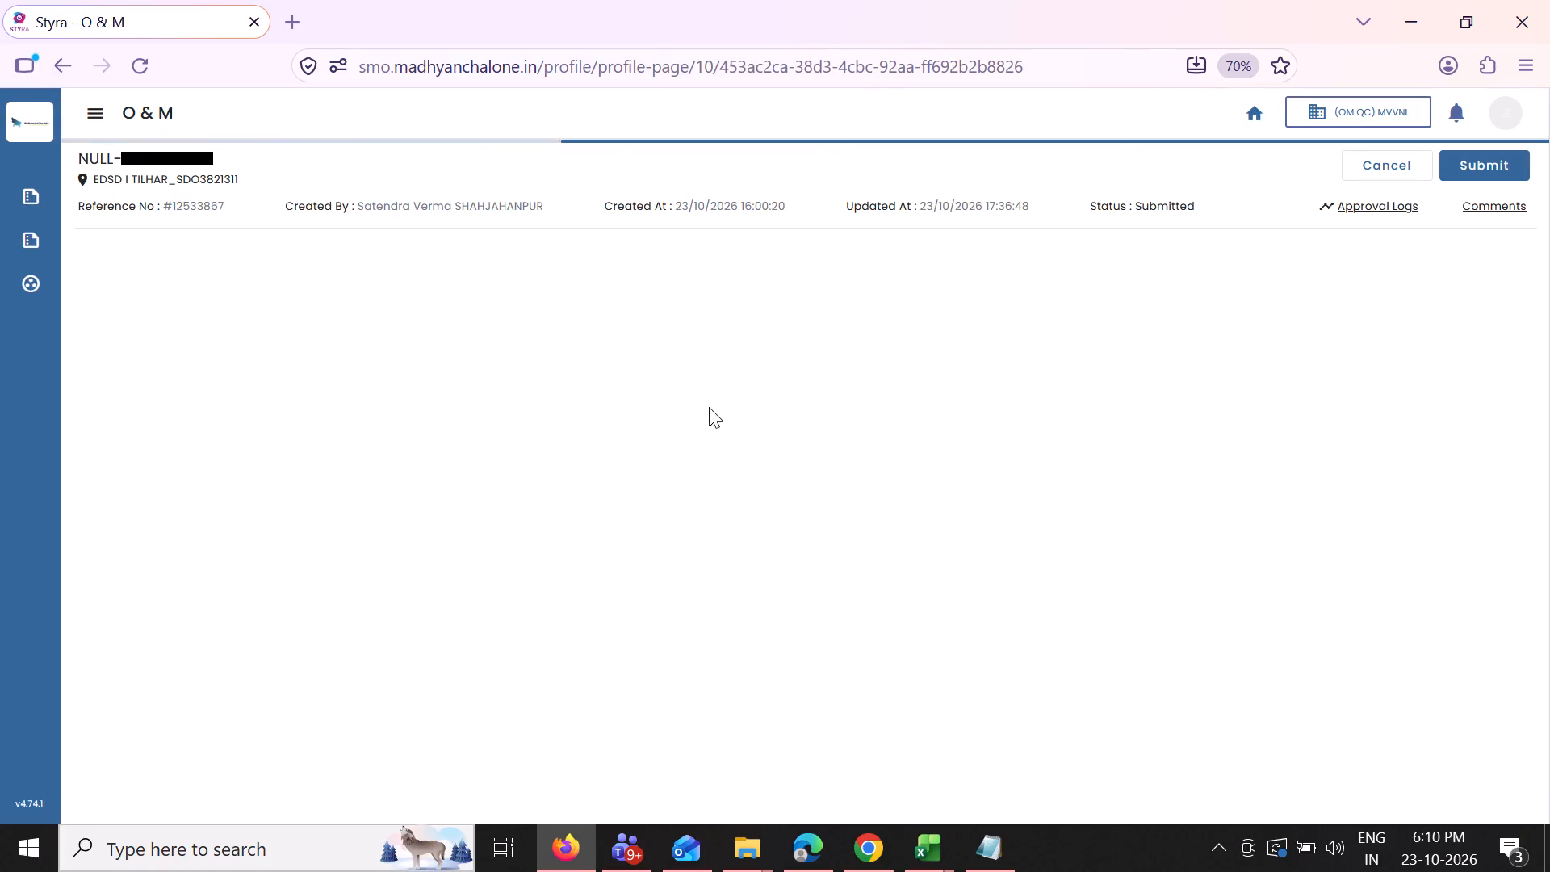
pyautogui.click(1466, 143)
pyautogui.click(1446, 170)
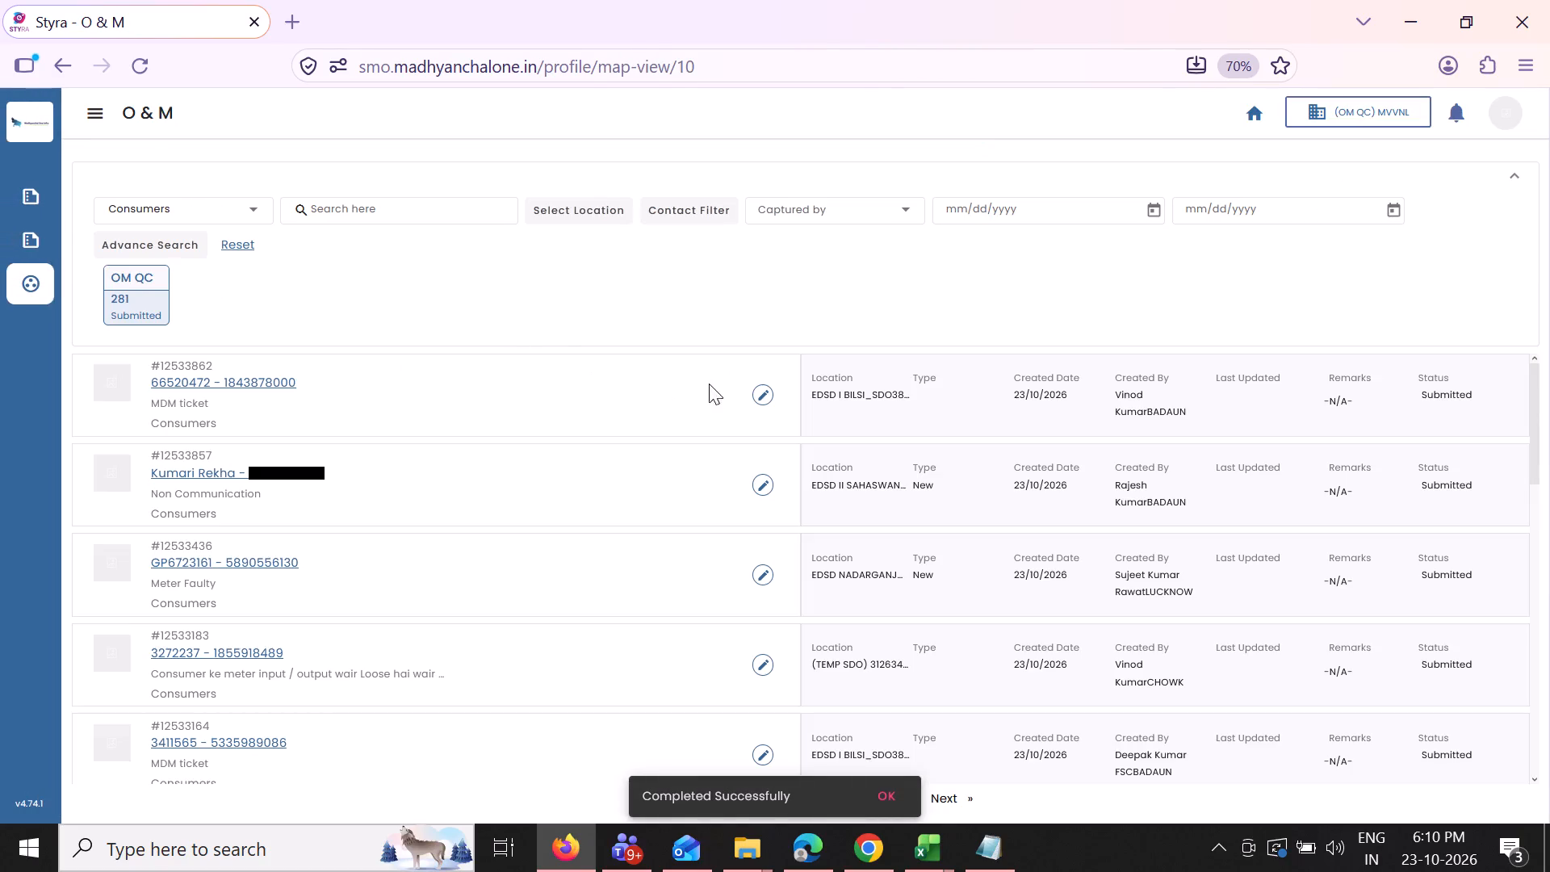
pyautogui.click(752, 382)
pyautogui.click(769, 401)
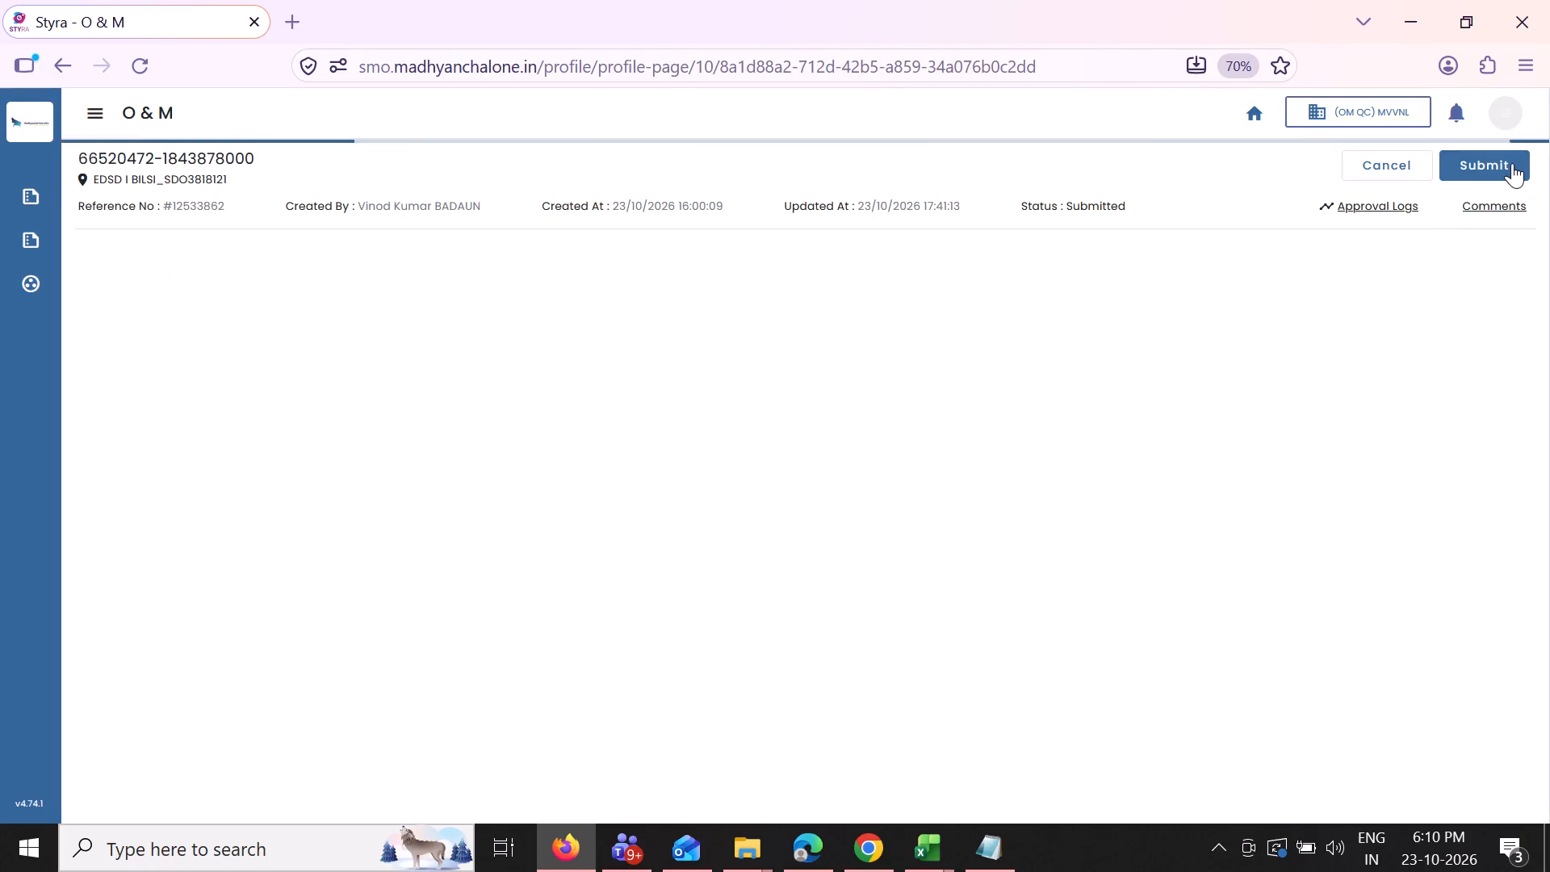
pyautogui.click(1512, 163)
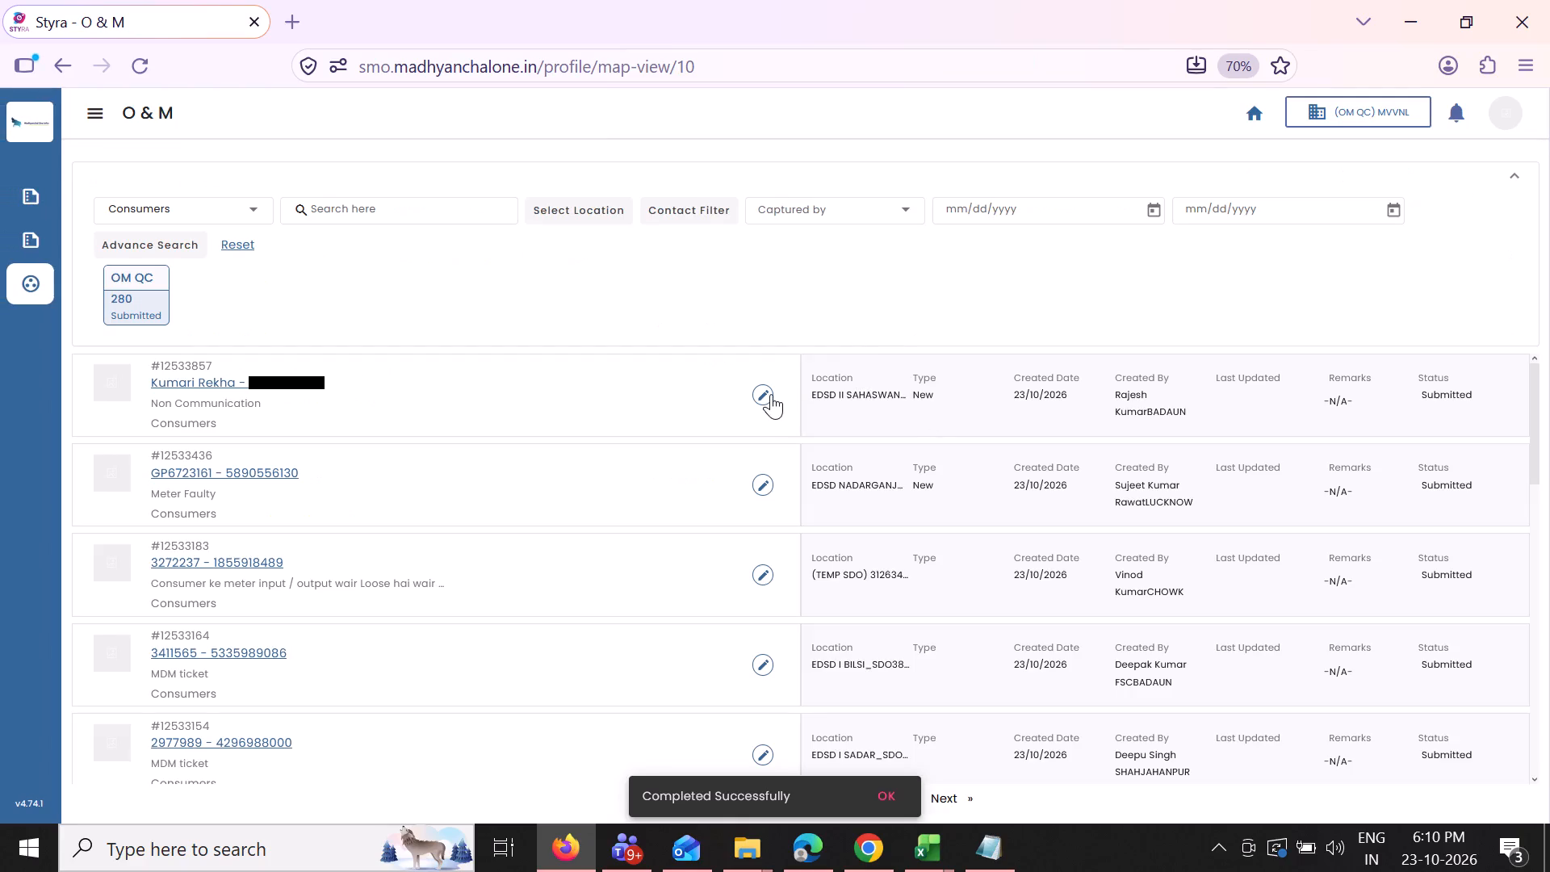
pyautogui.click(771, 394)
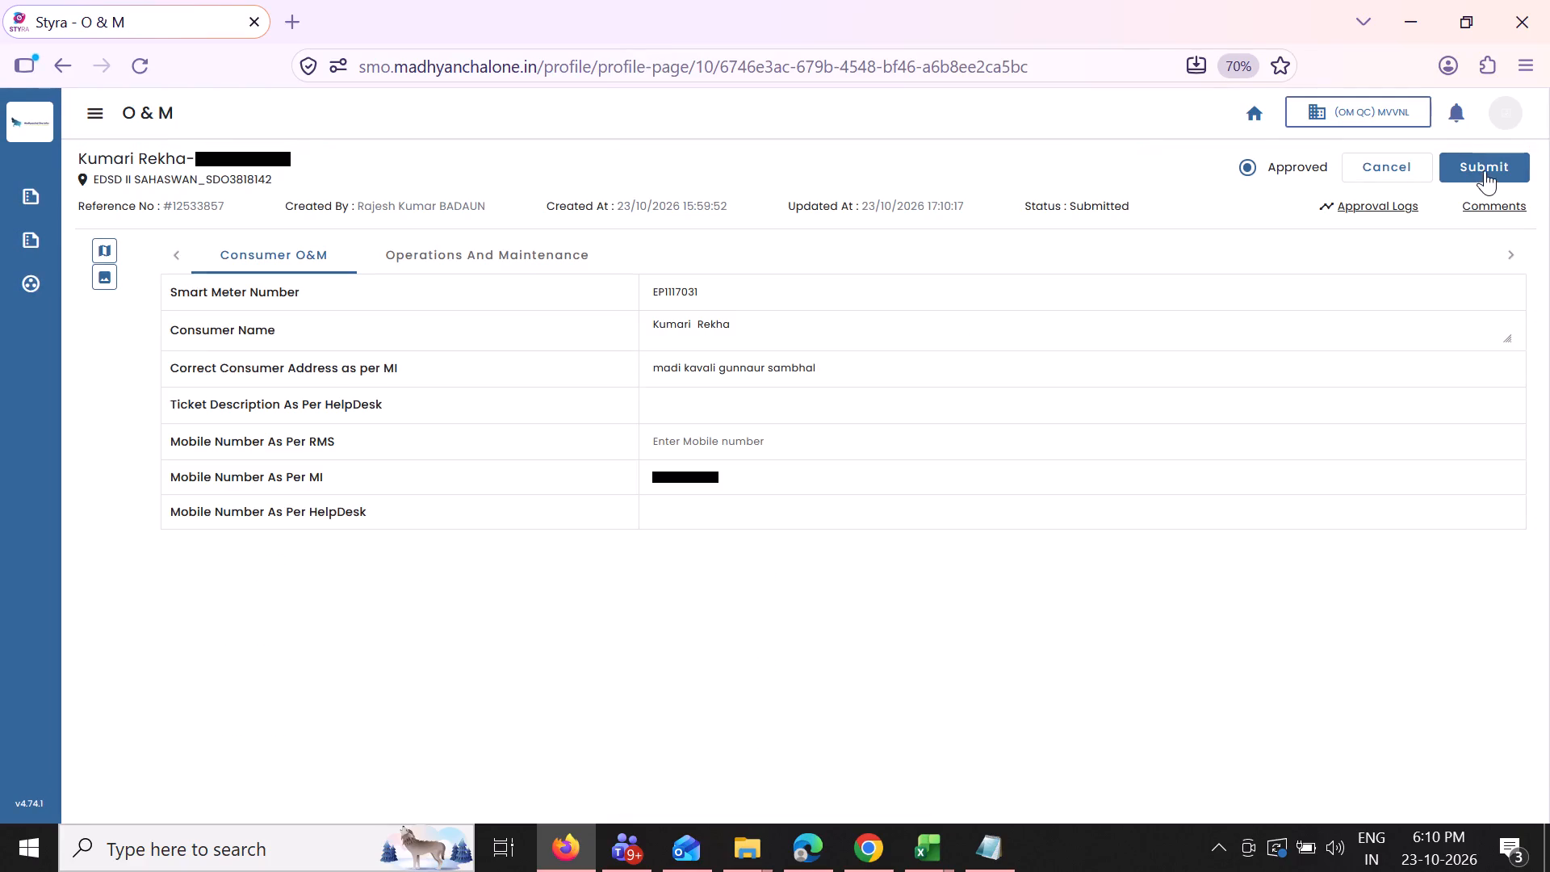
pyautogui.click(1485, 170)
pyautogui.click(760, 392)
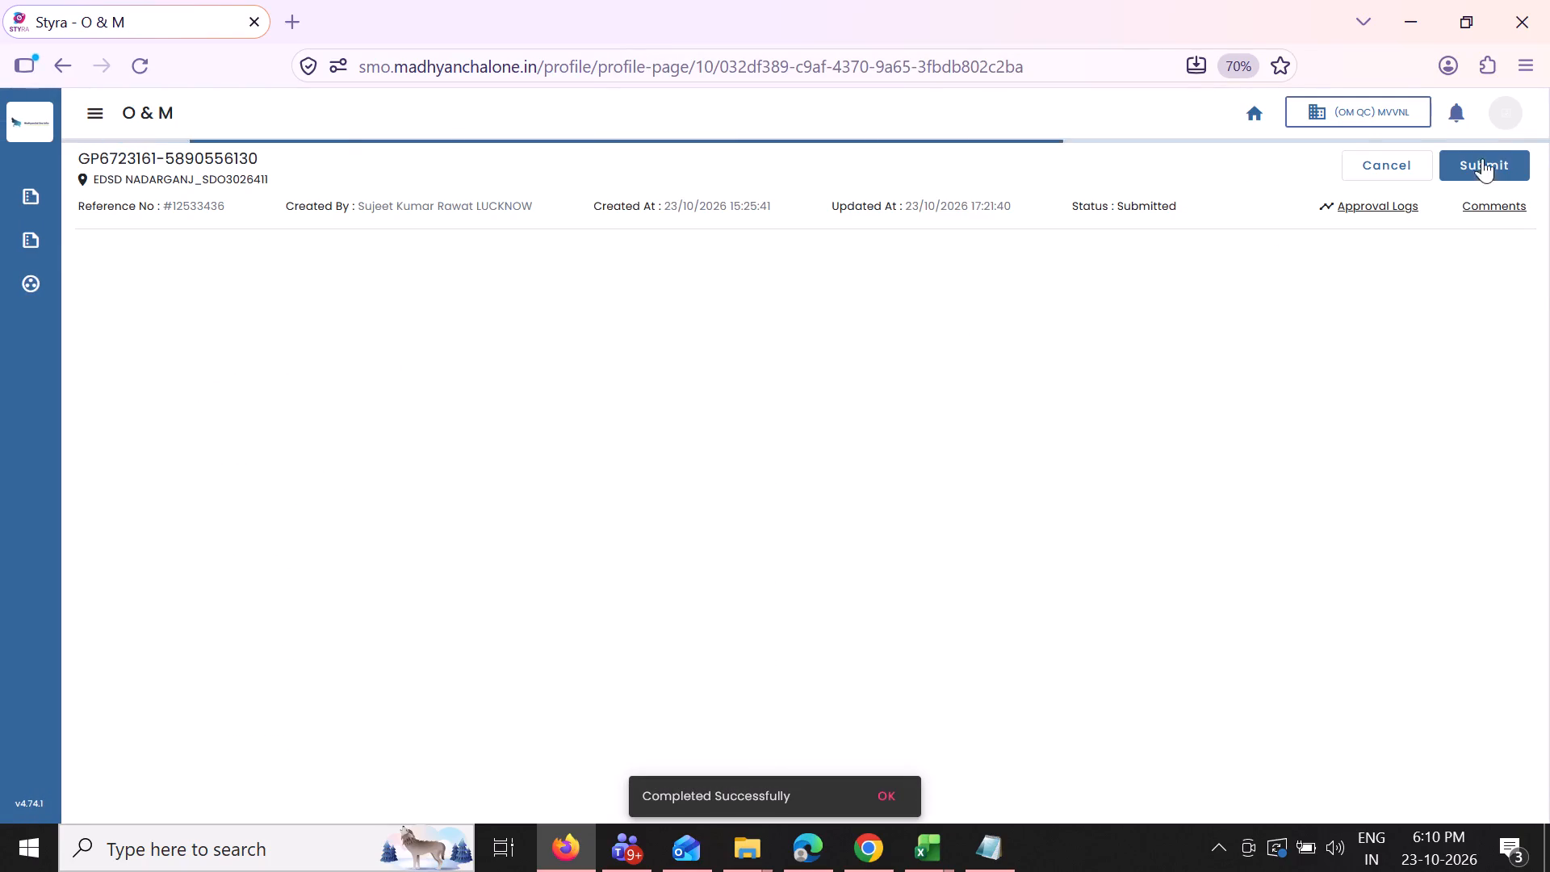
pyautogui.click(1481, 166)
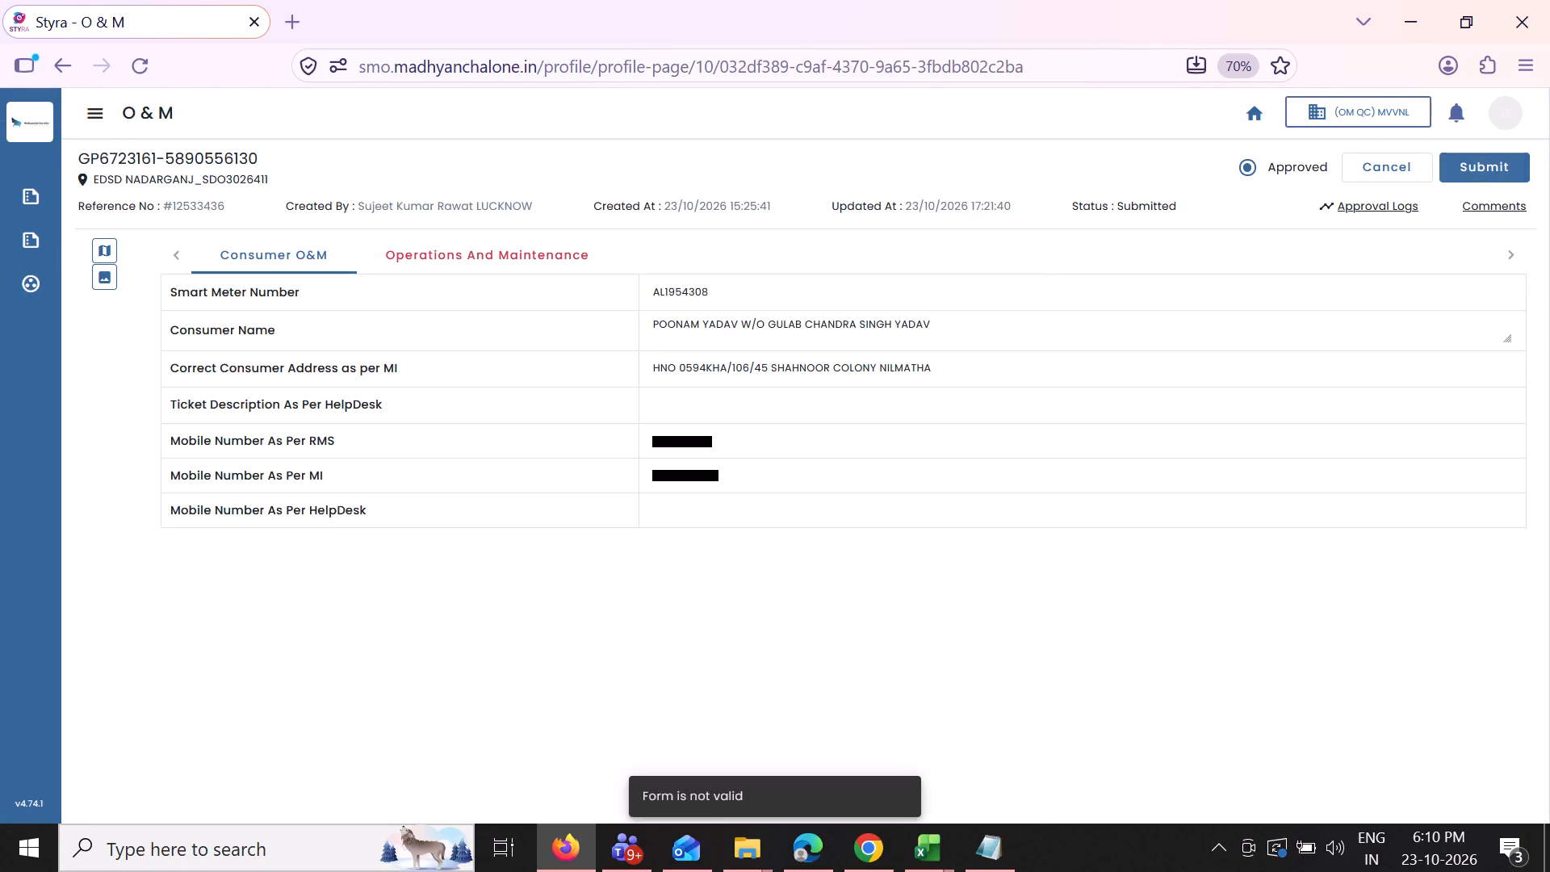
pyautogui.click(492, 239)
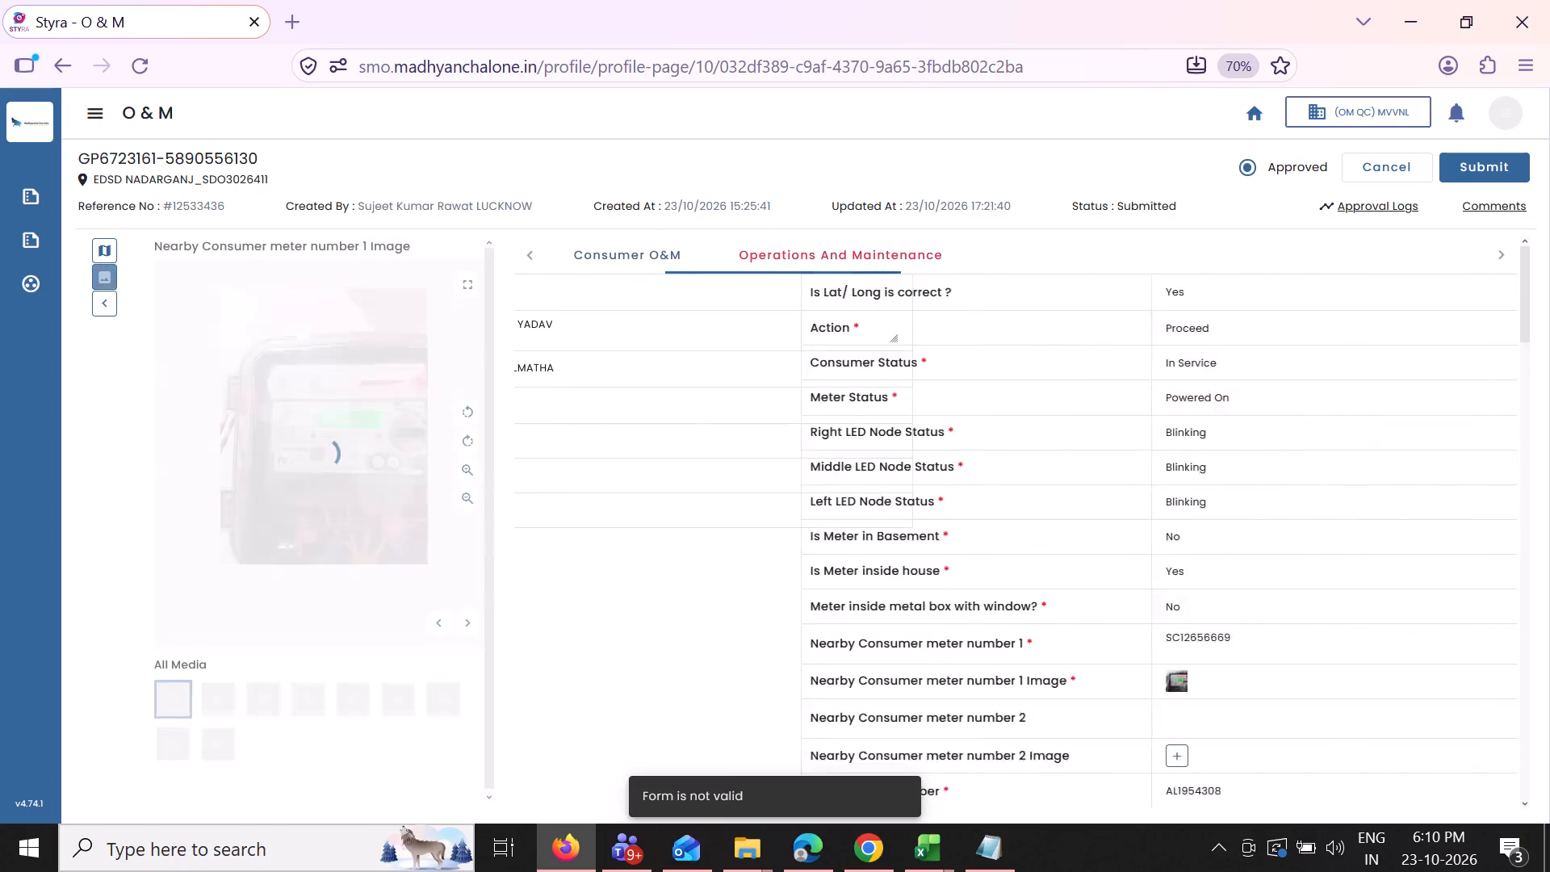
pyautogui.scroll(-20, 968, 347)
pyautogui.scroll(-4, 968, 347)
pyautogui.scroll(5, 970, 392)
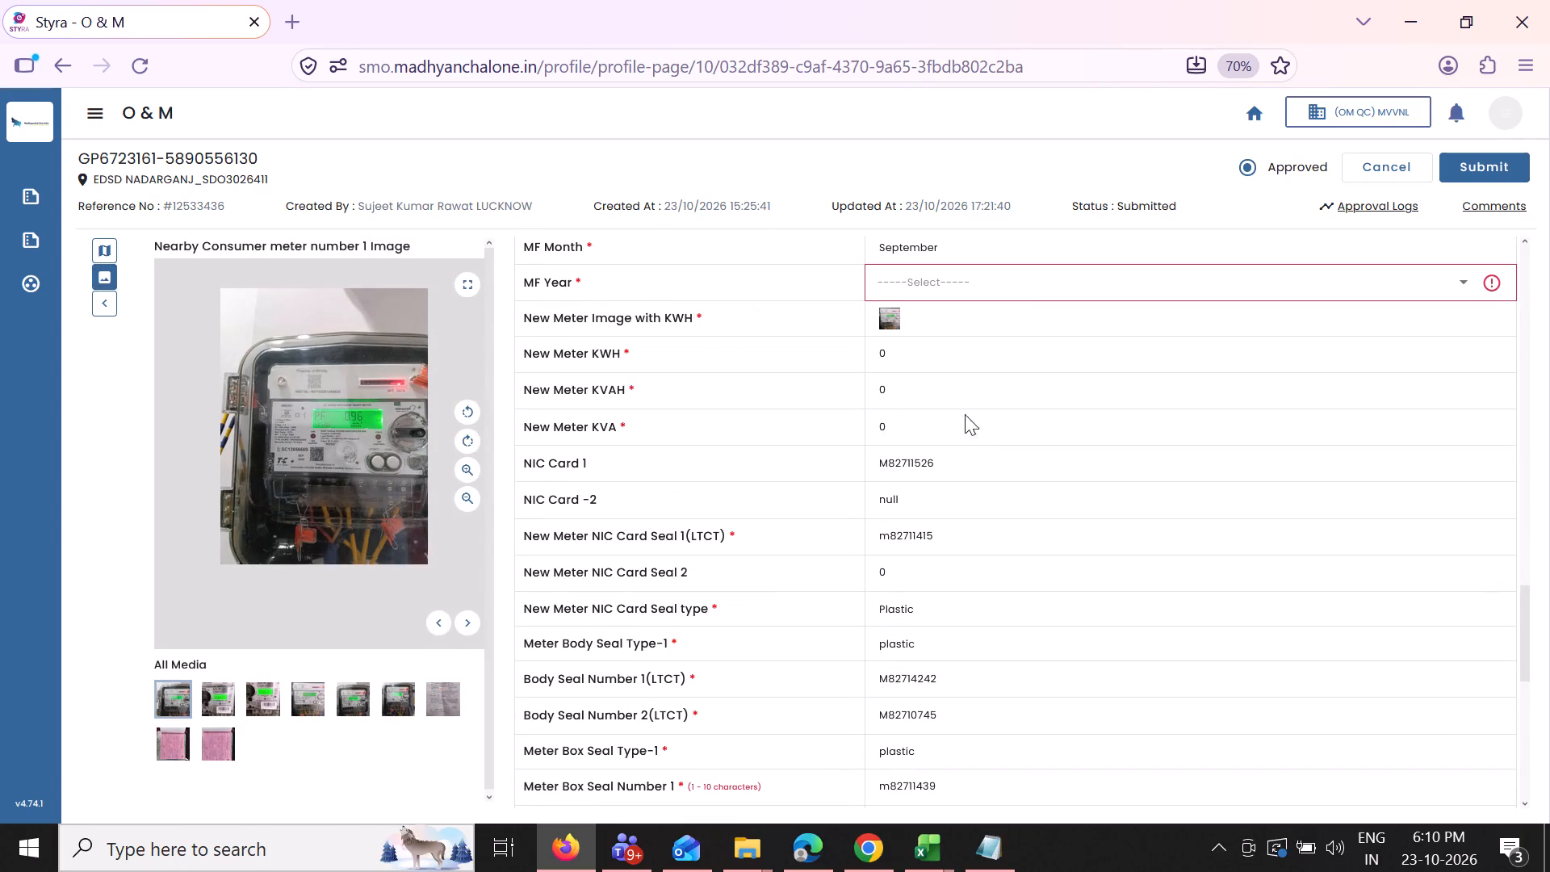
pyautogui.click(1004, 288)
pyautogui.scroll(-7, 952, 392)
pyautogui.click(927, 485)
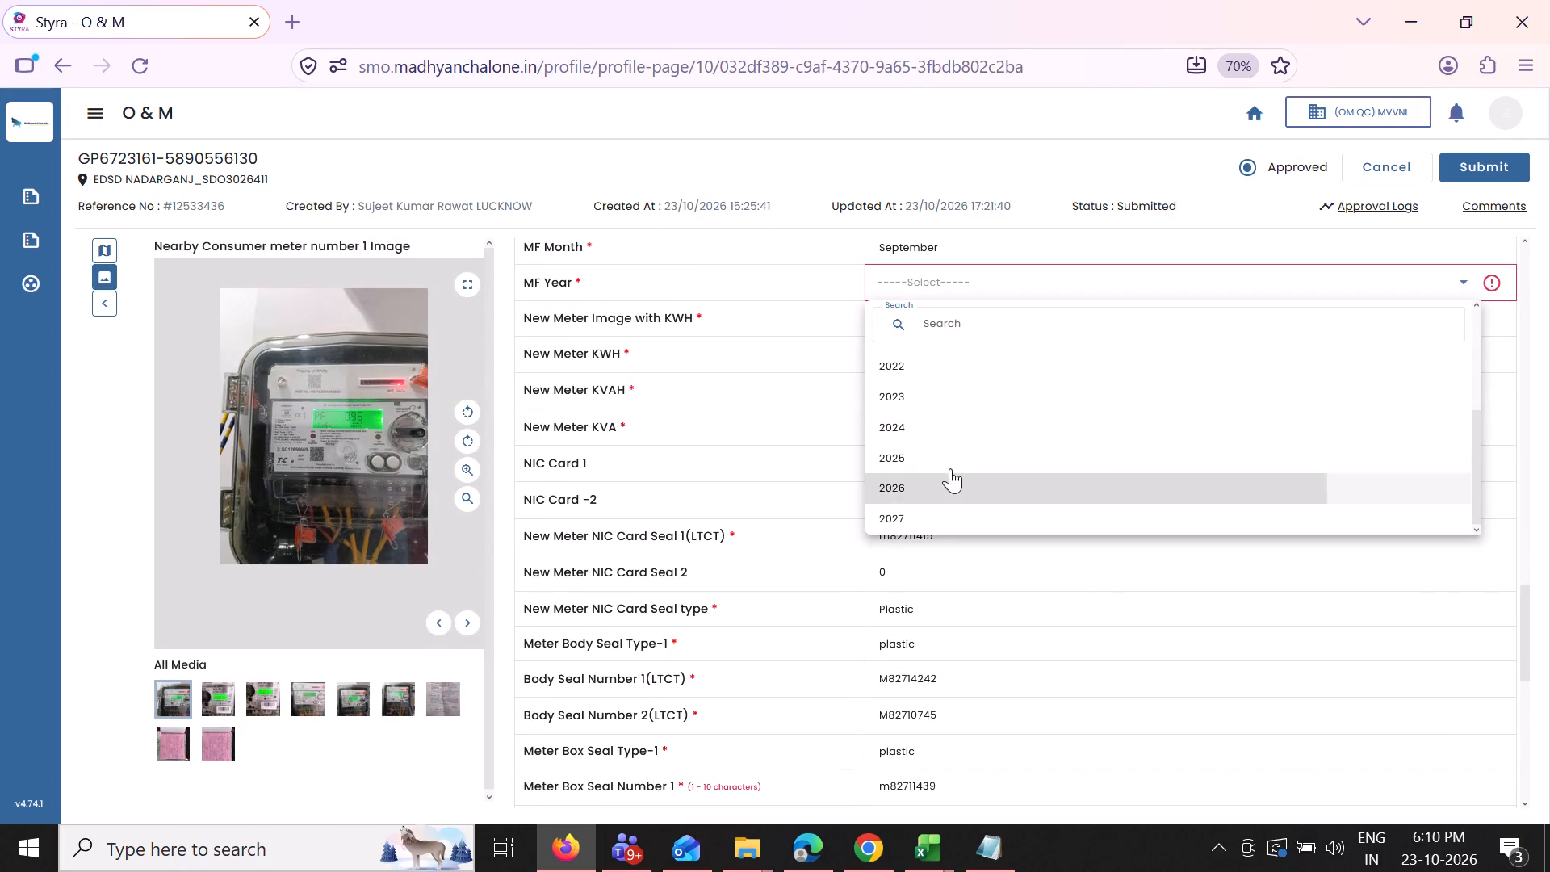
pyautogui.scroll(1, 1179, 360)
pyautogui.click(1493, 157)
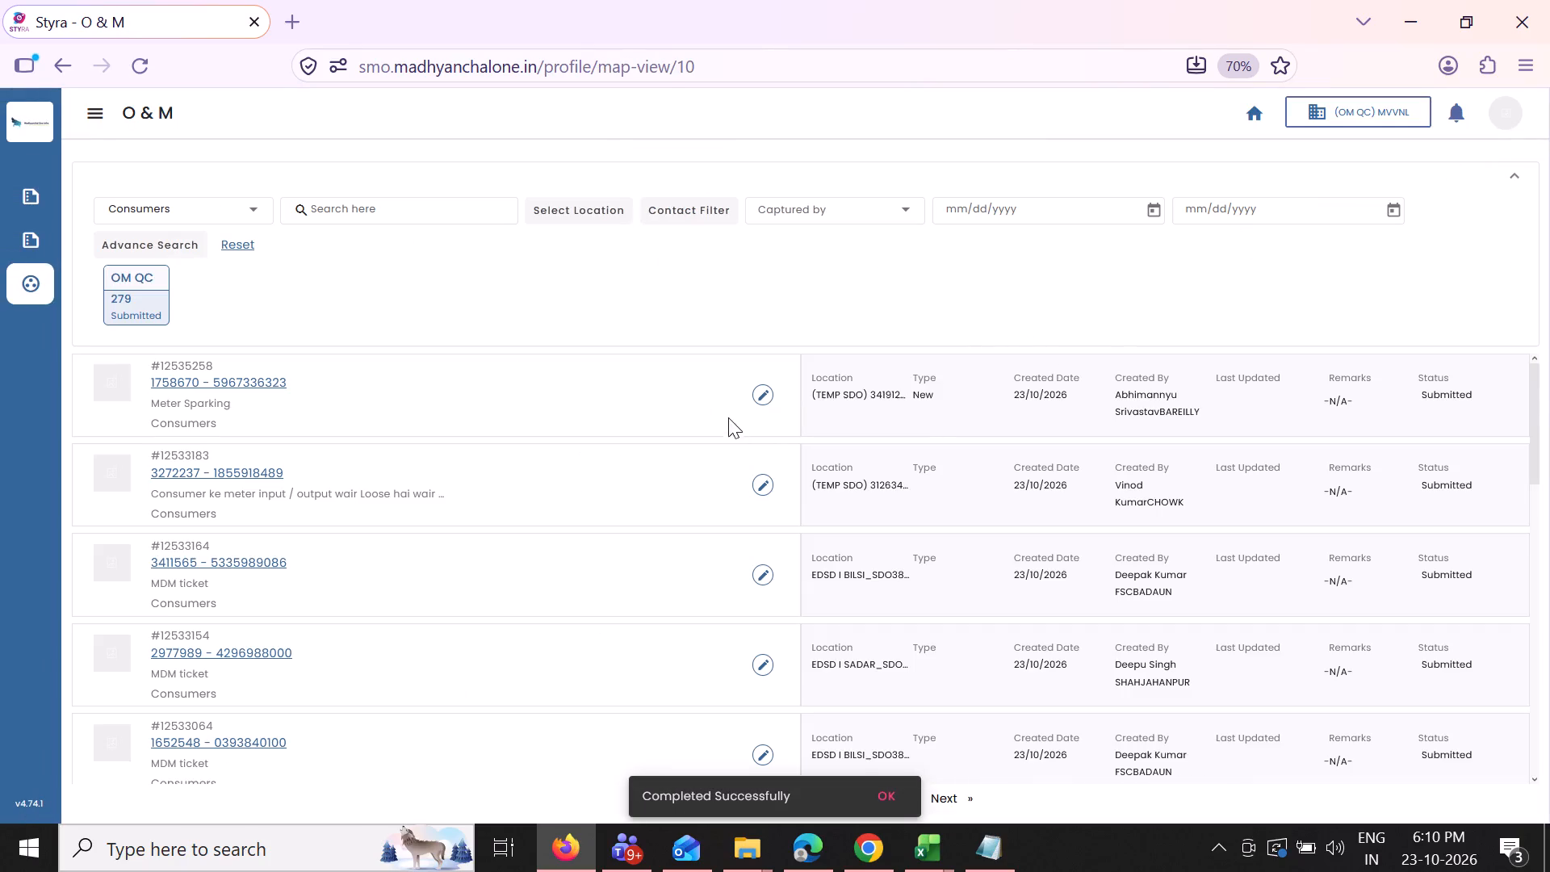
pyautogui.click(756, 402)
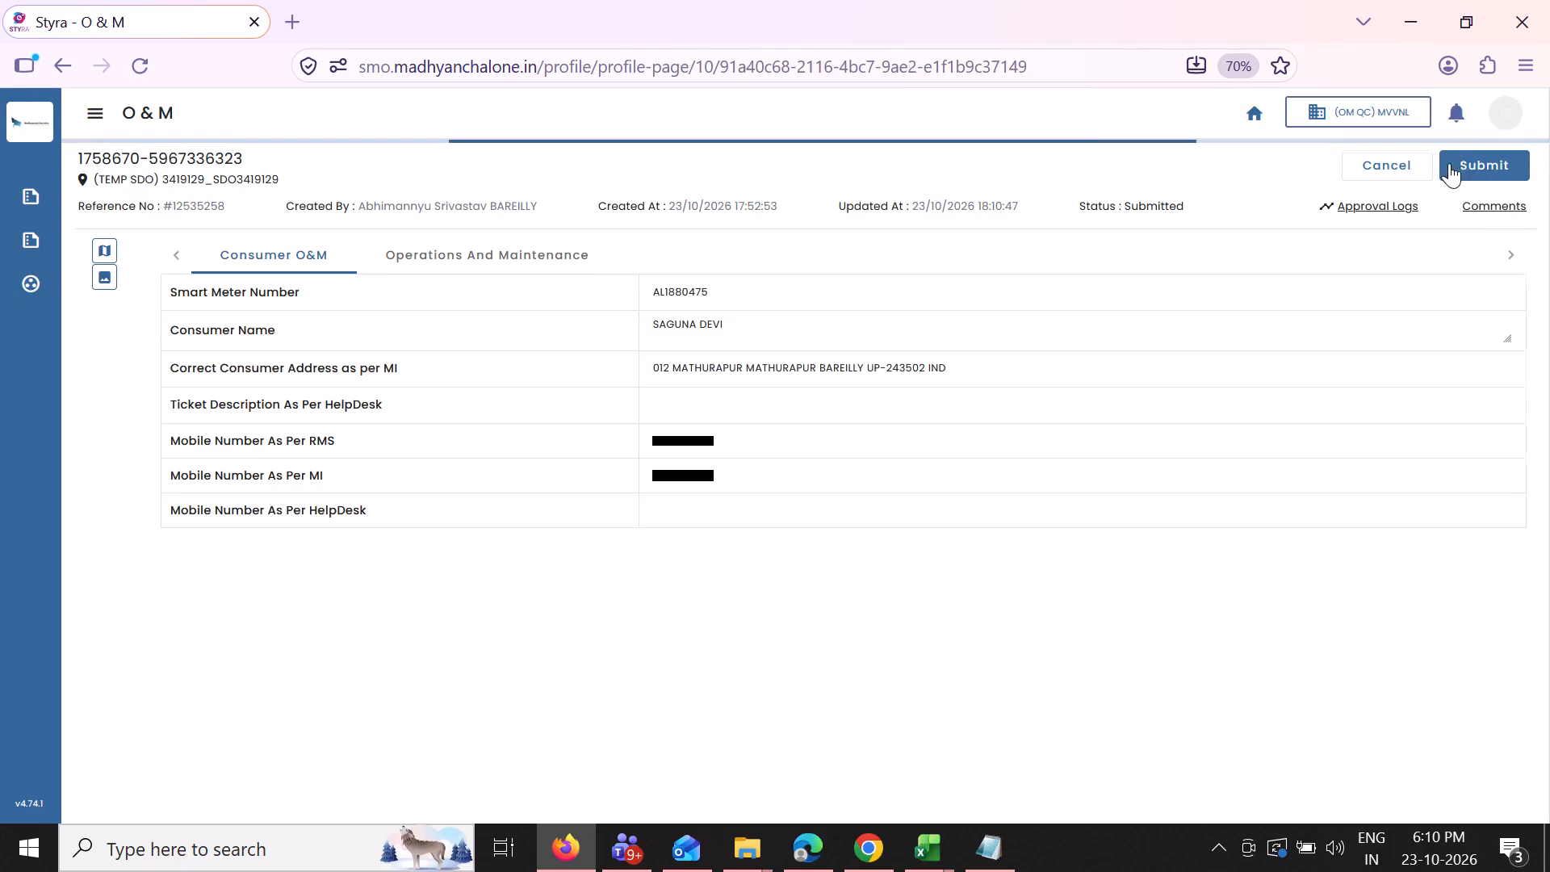
pyautogui.click(1475, 171)
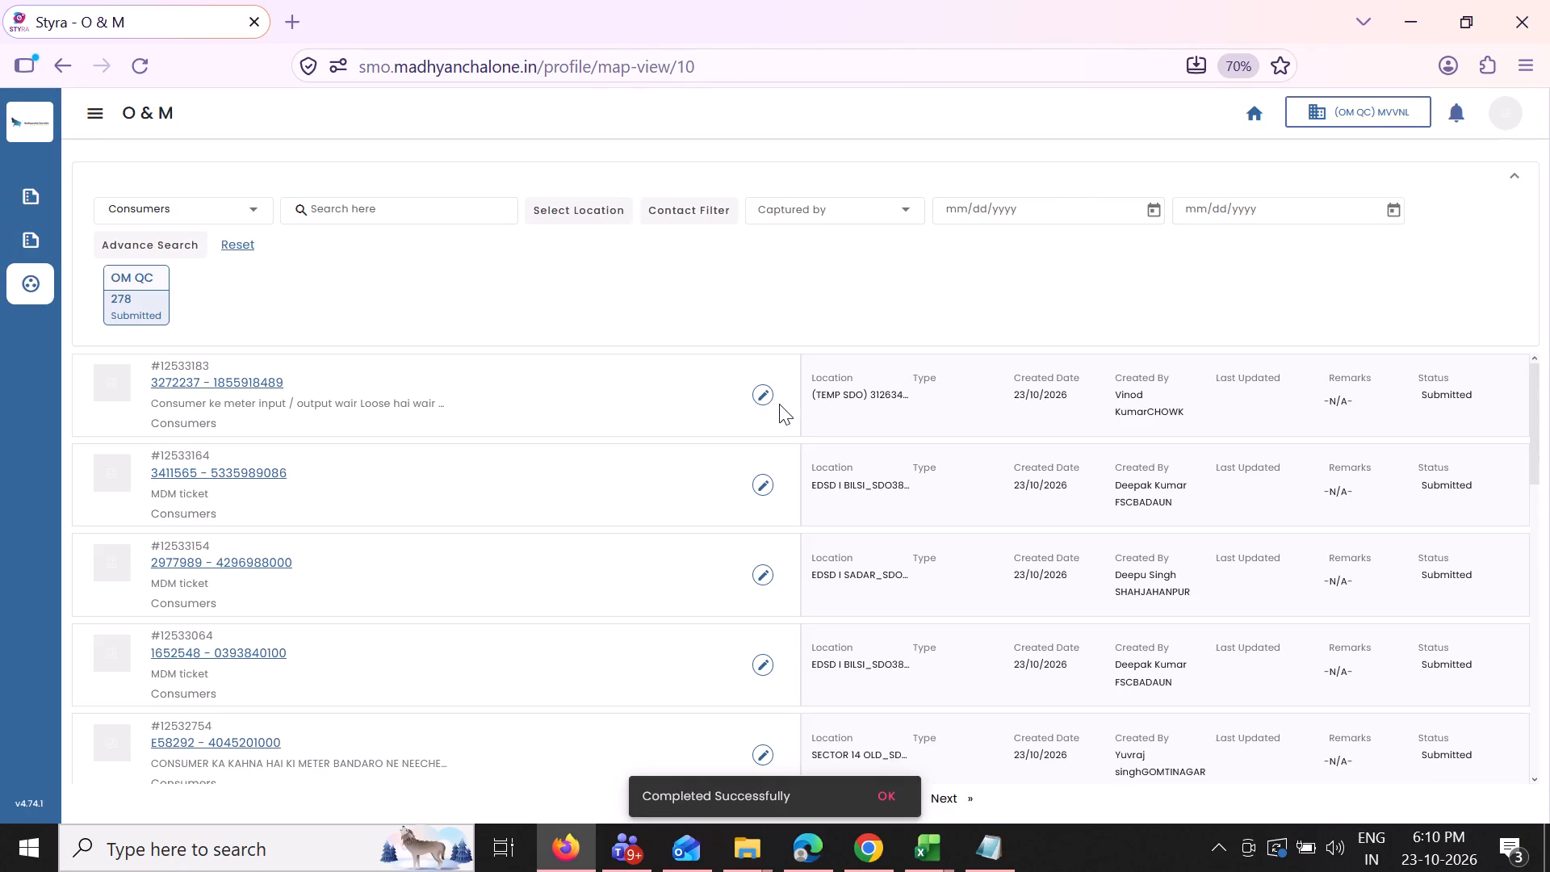
pyautogui.click(779, 404)
pyautogui.click(766, 400)
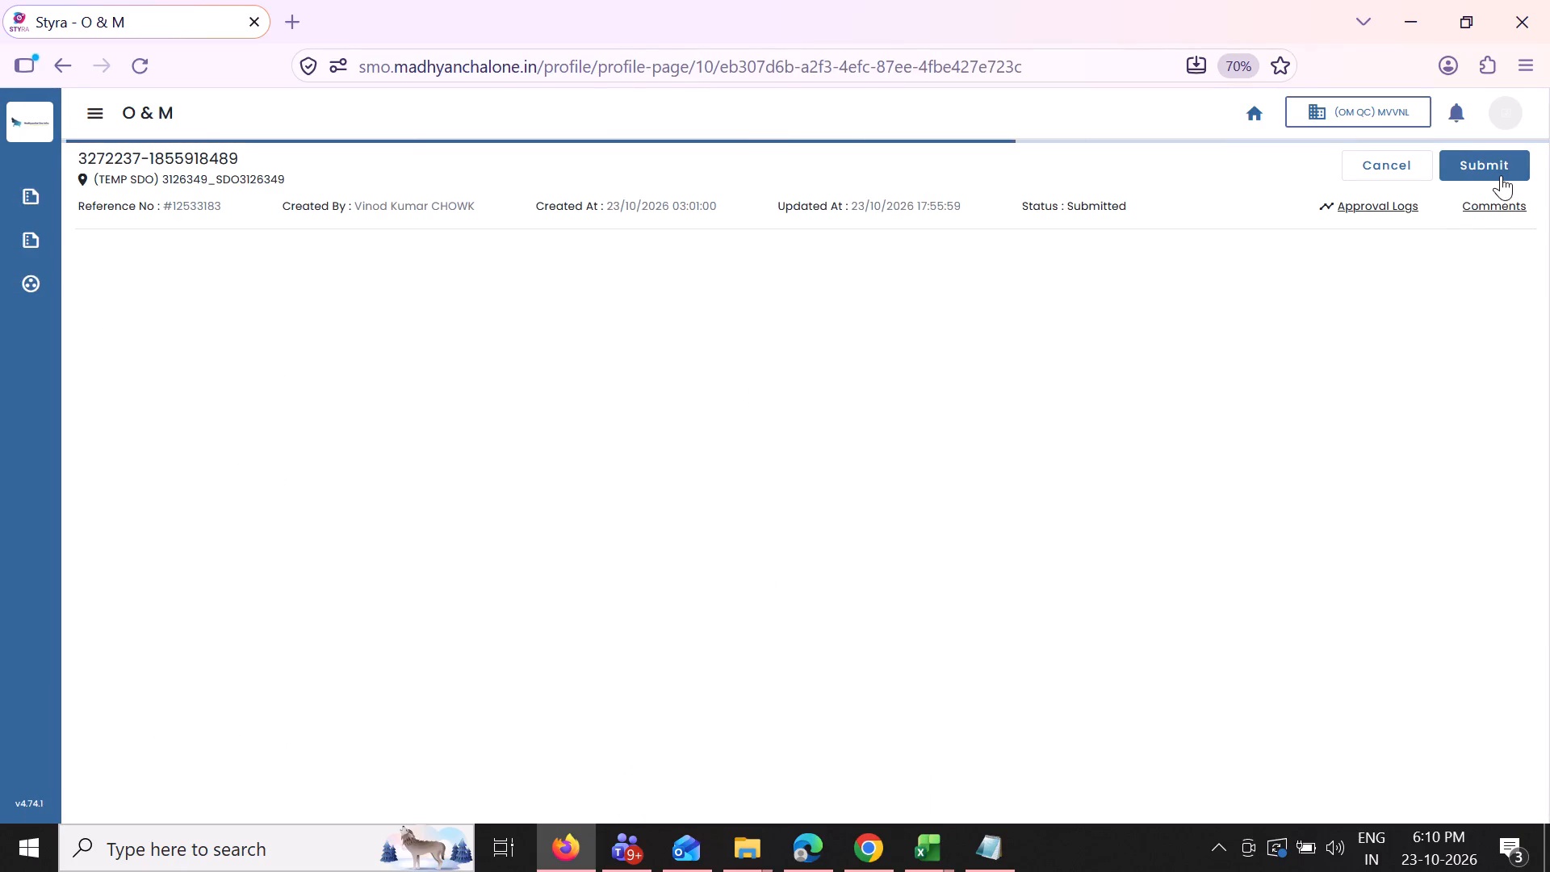
pyautogui.click(1509, 161)
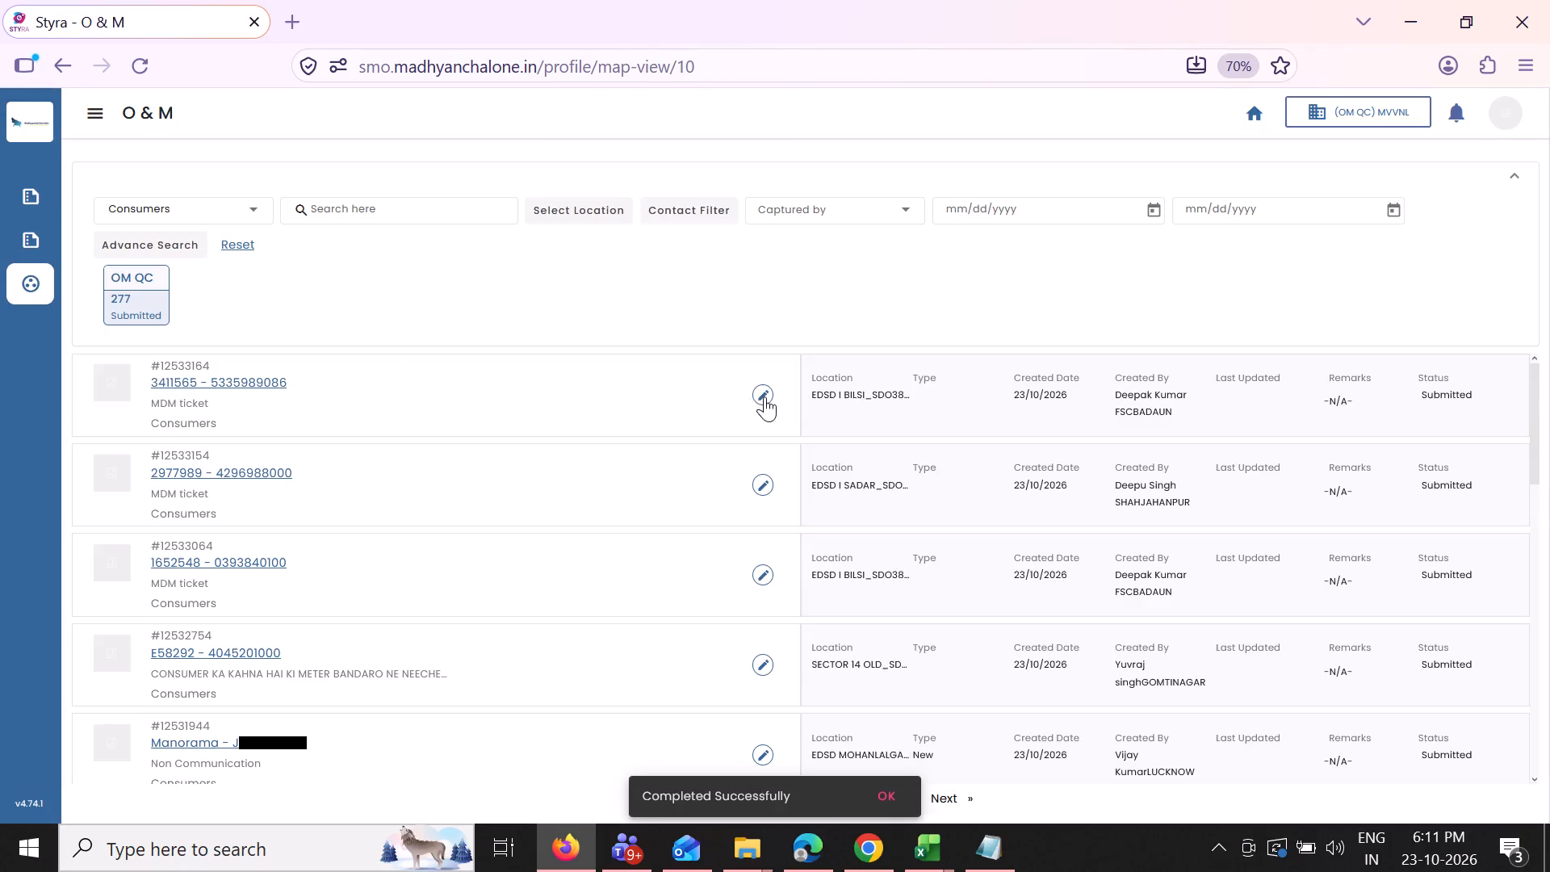
pyautogui.click(765, 396)
pyautogui.click(1464, 161)
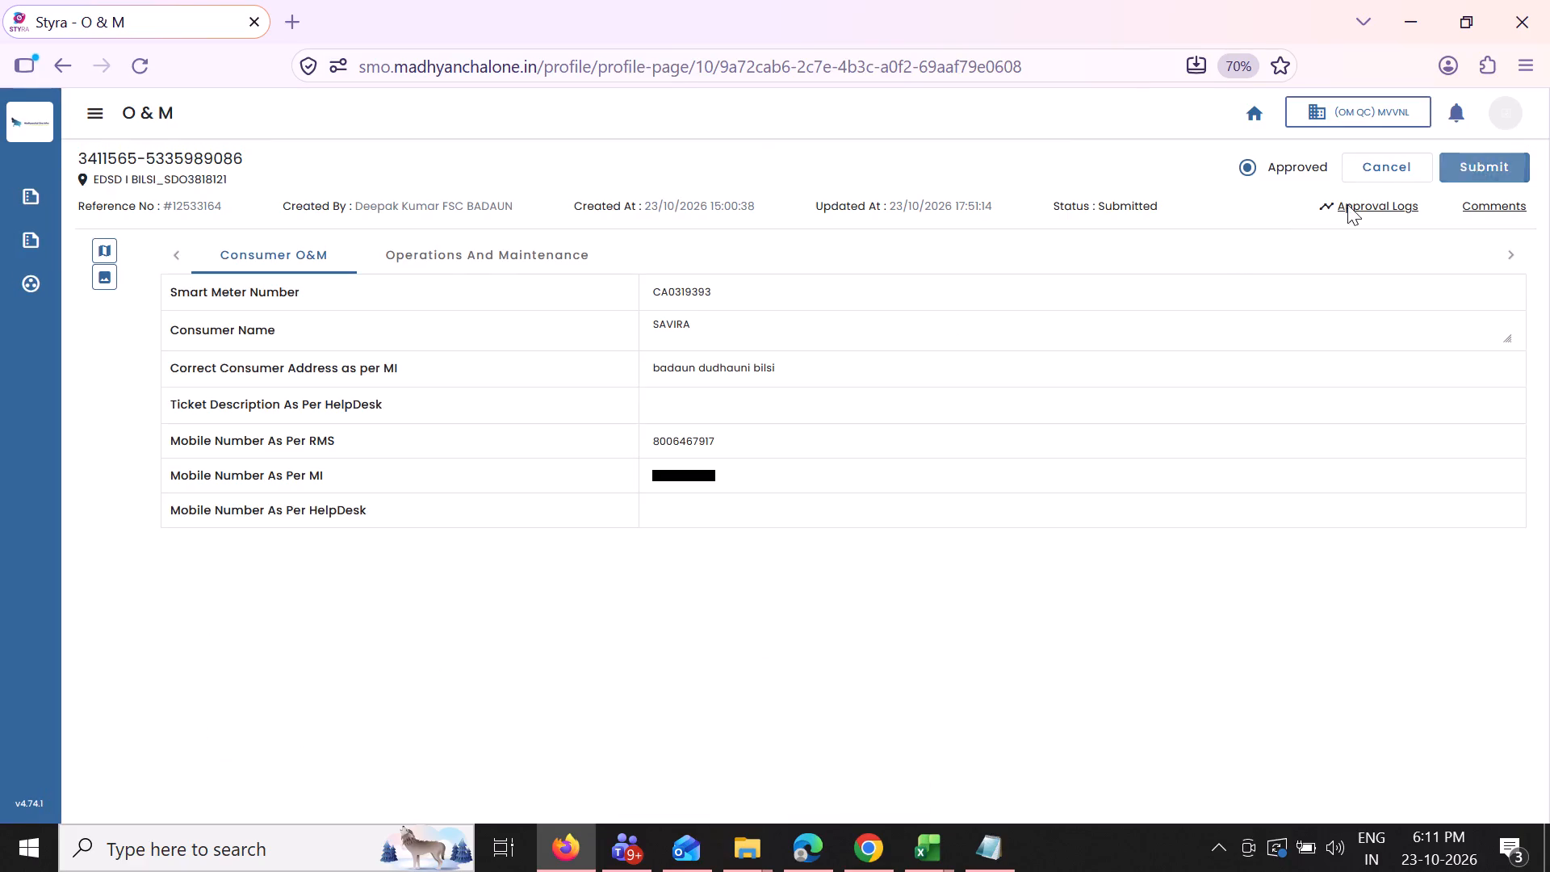
pyautogui.click(752, 392)
pyautogui.click(773, 393)
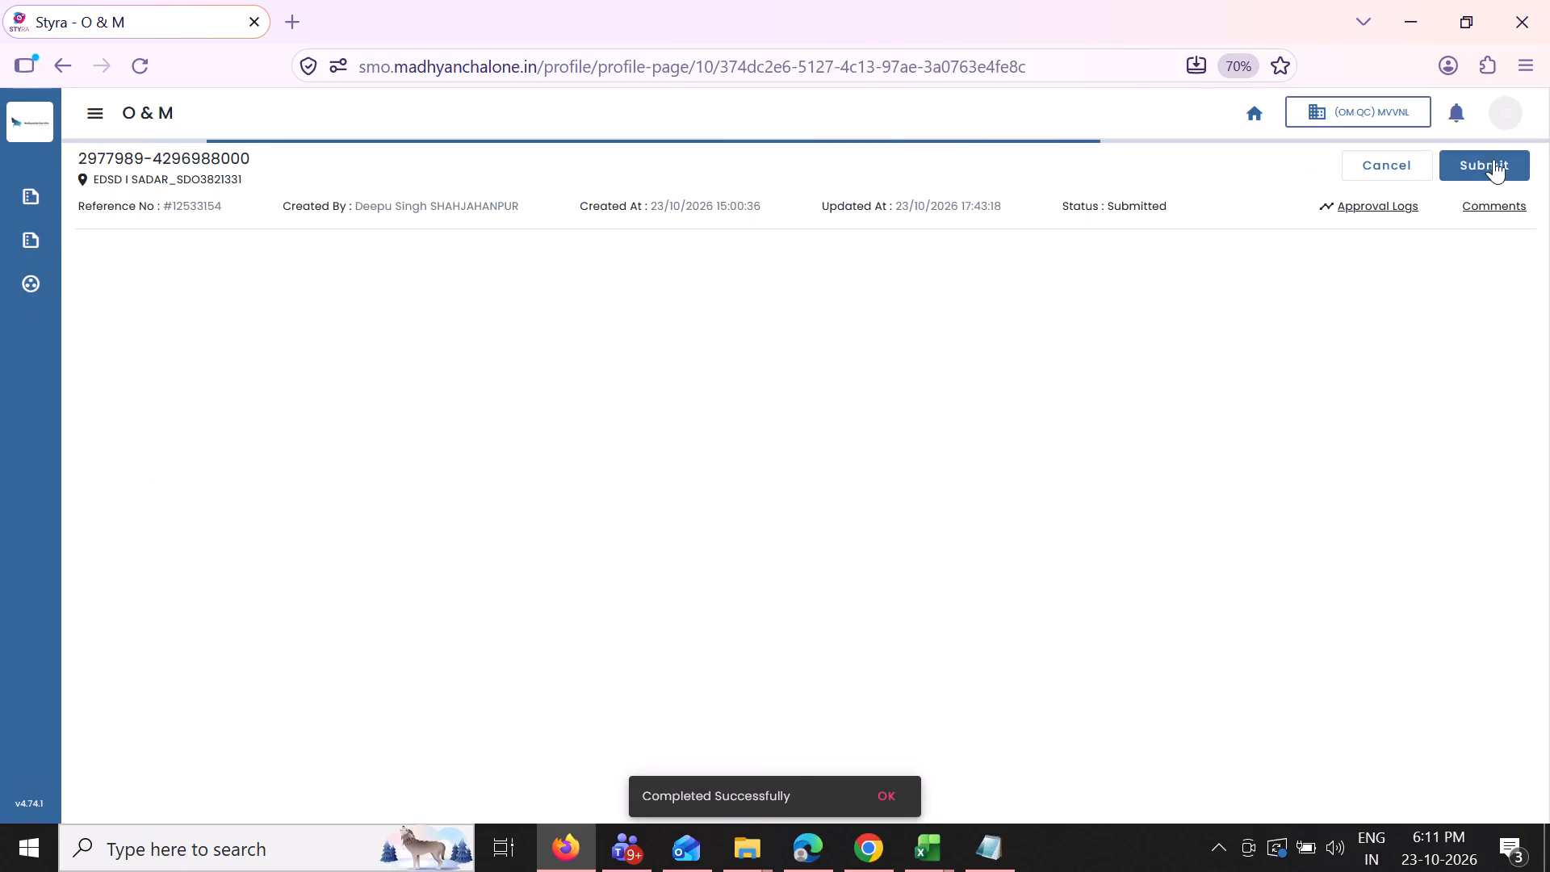
pyautogui.click(1493, 163)
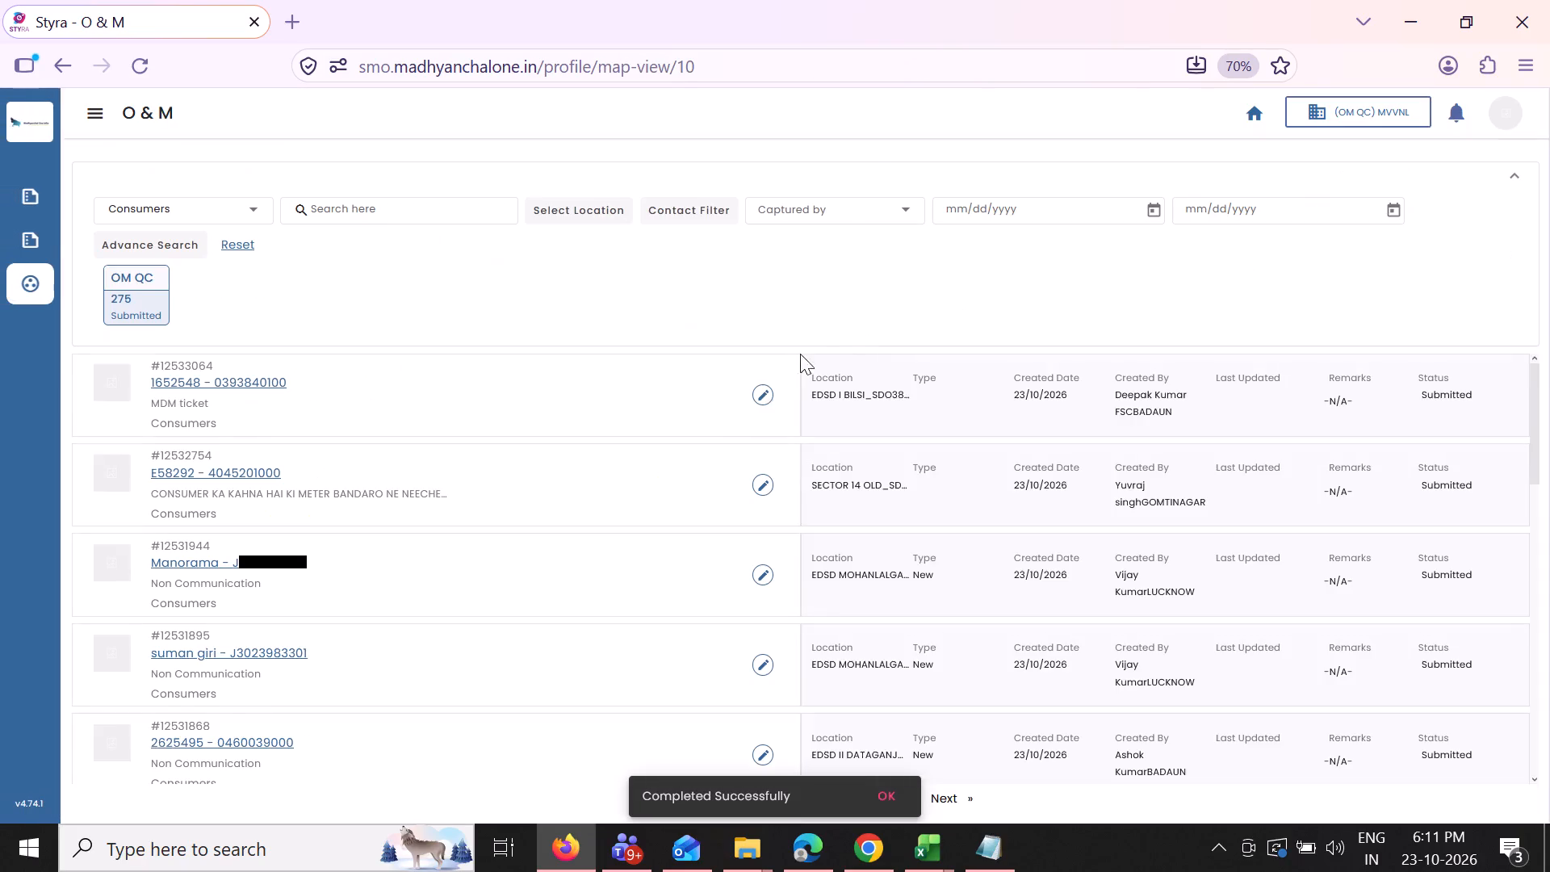
pyautogui.click(767, 391)
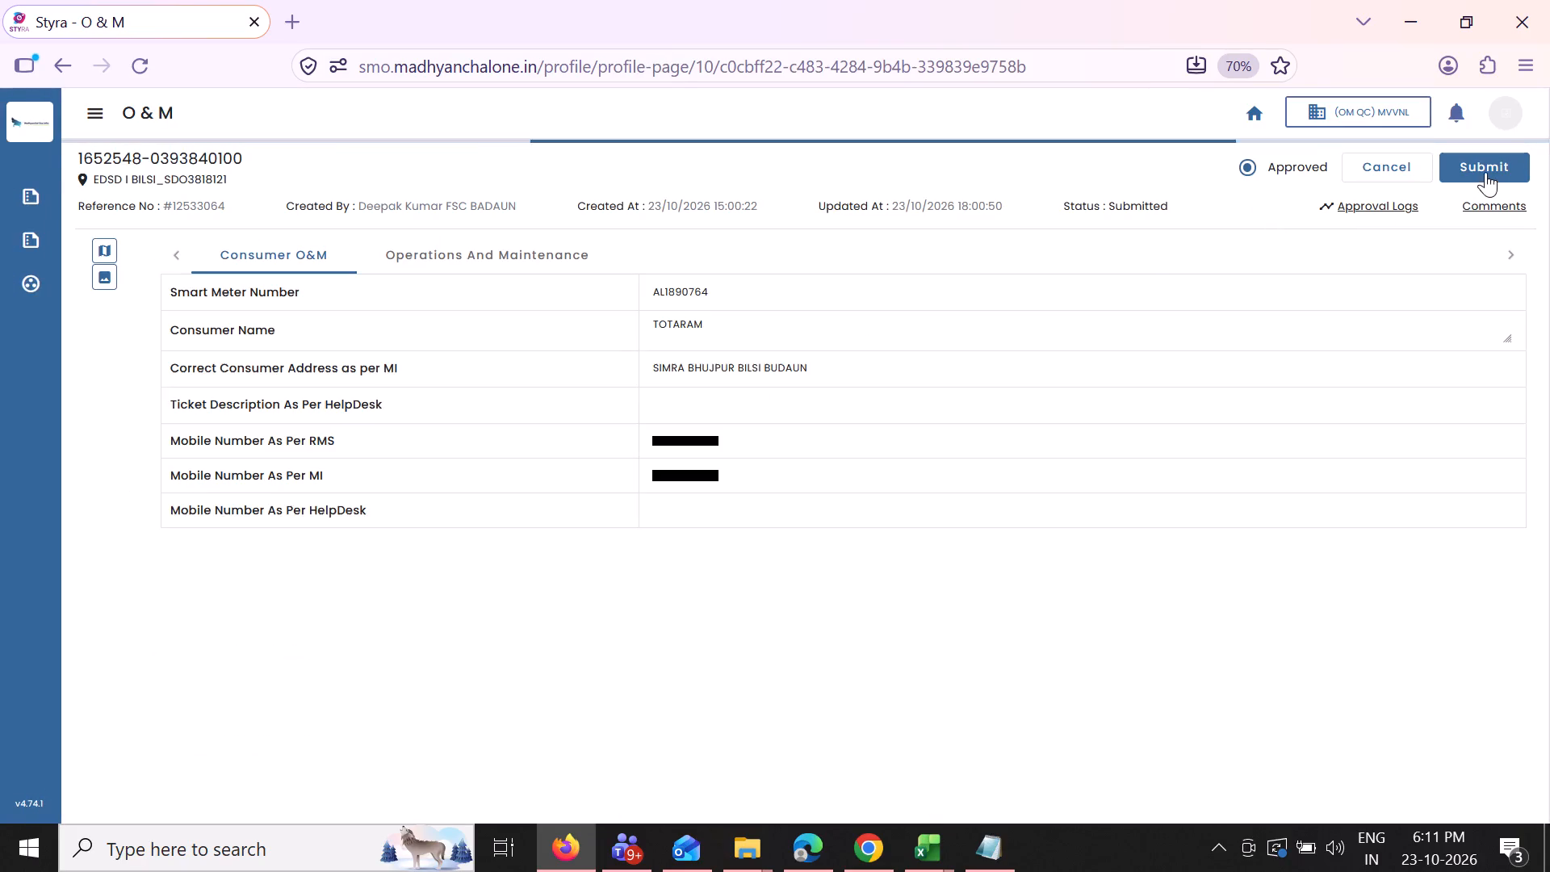
pyautogui.click(1485, 171)
pyautogui.click(770, 396)
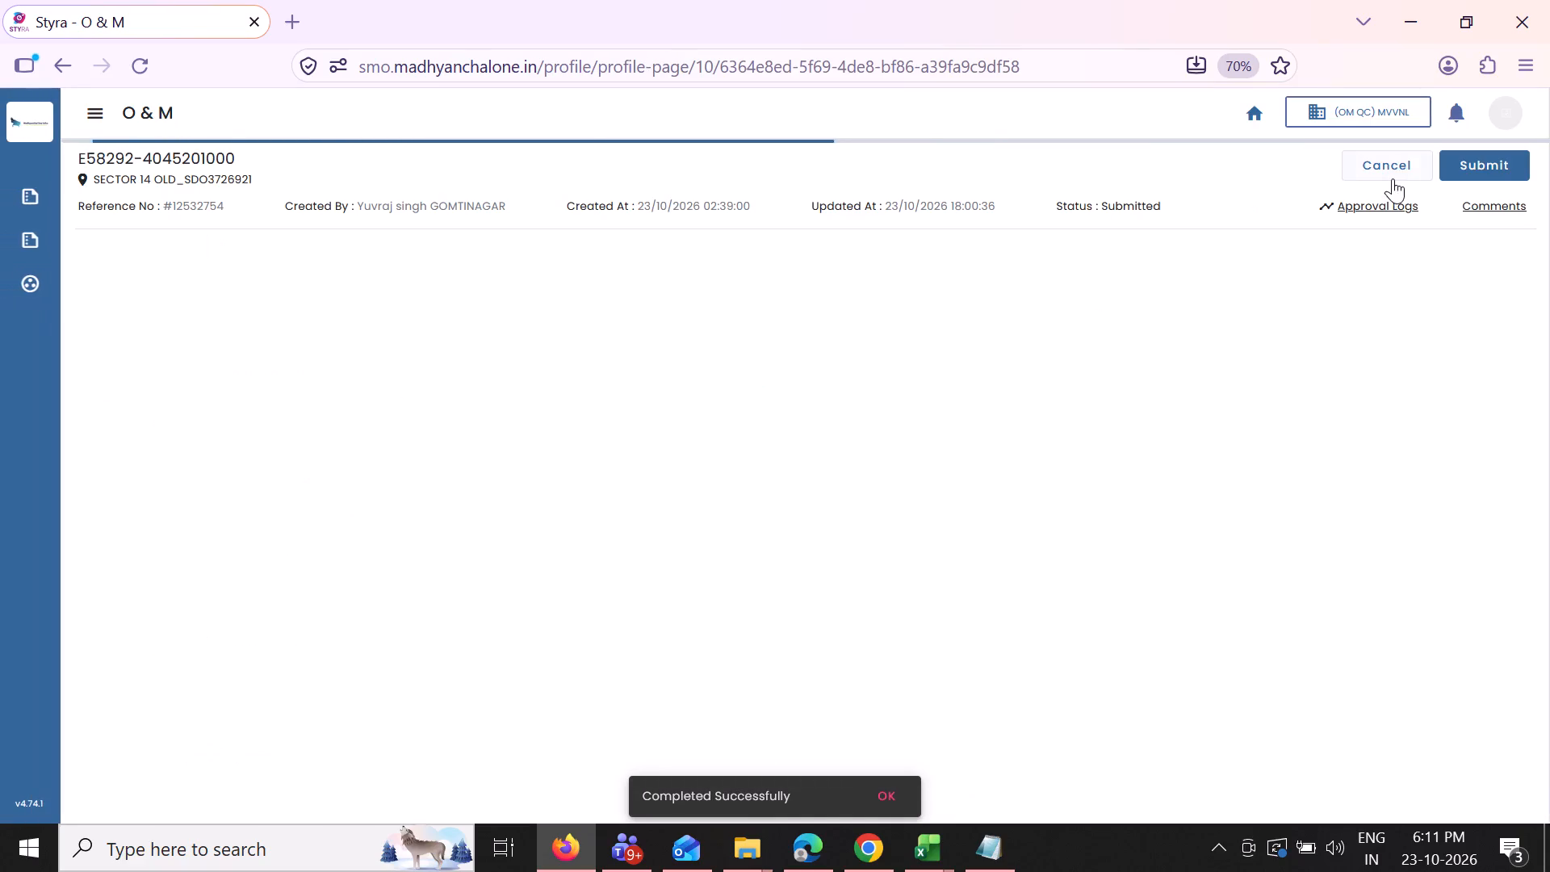
pyautogui.click(1477, 164)
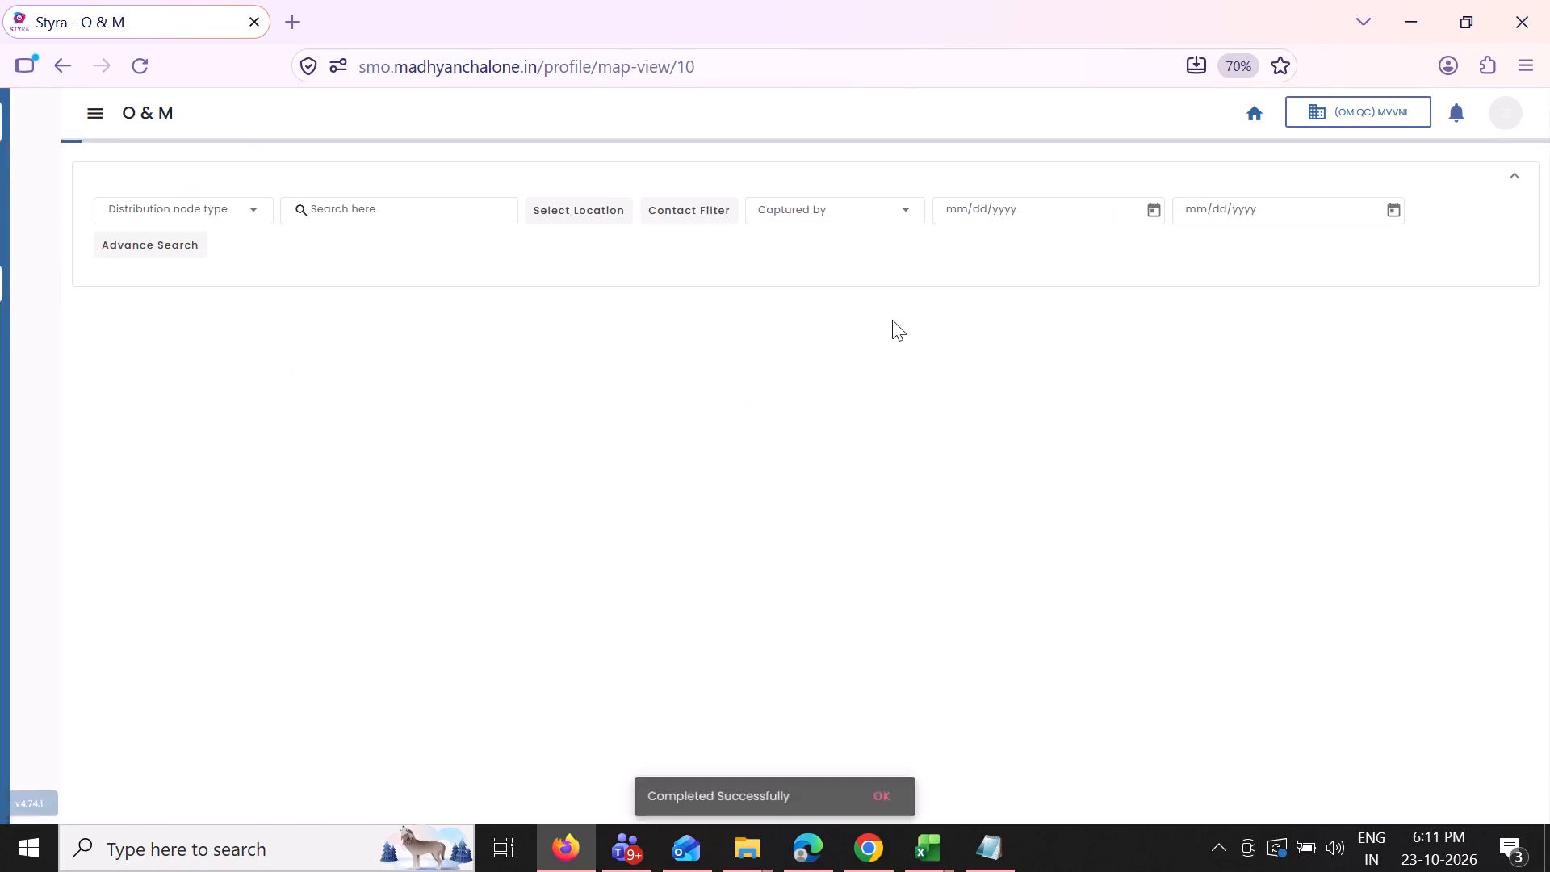
pyautogui.click(768, 392)
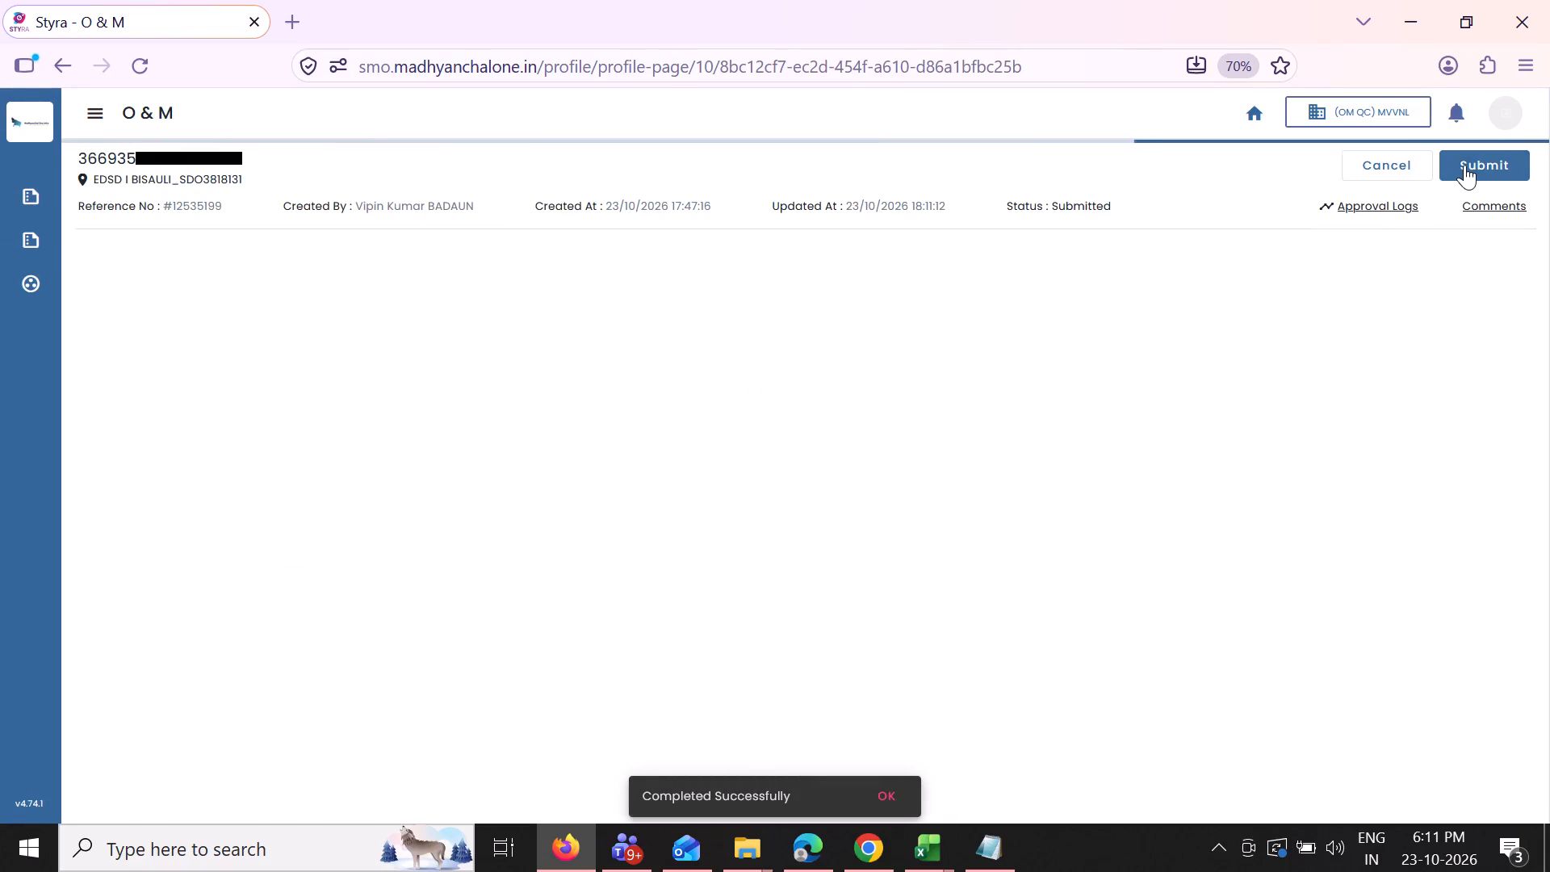
pyautogui.click(1464, 165)
pyautogui.click(777, 391)
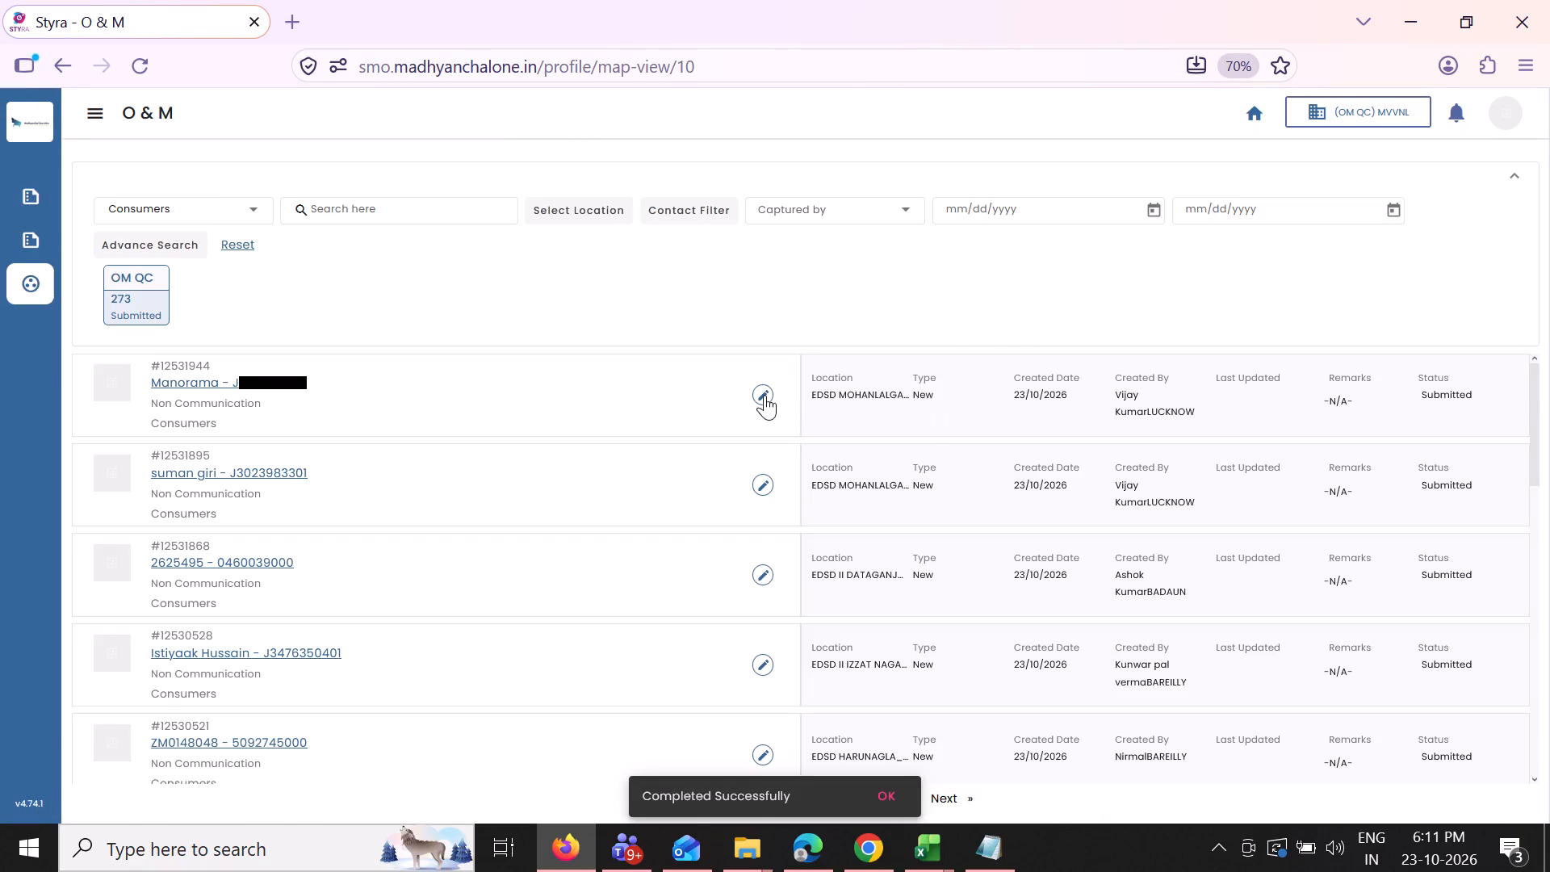
pyautogui.click(765, 395)
pyautogui.click(1510, 170)
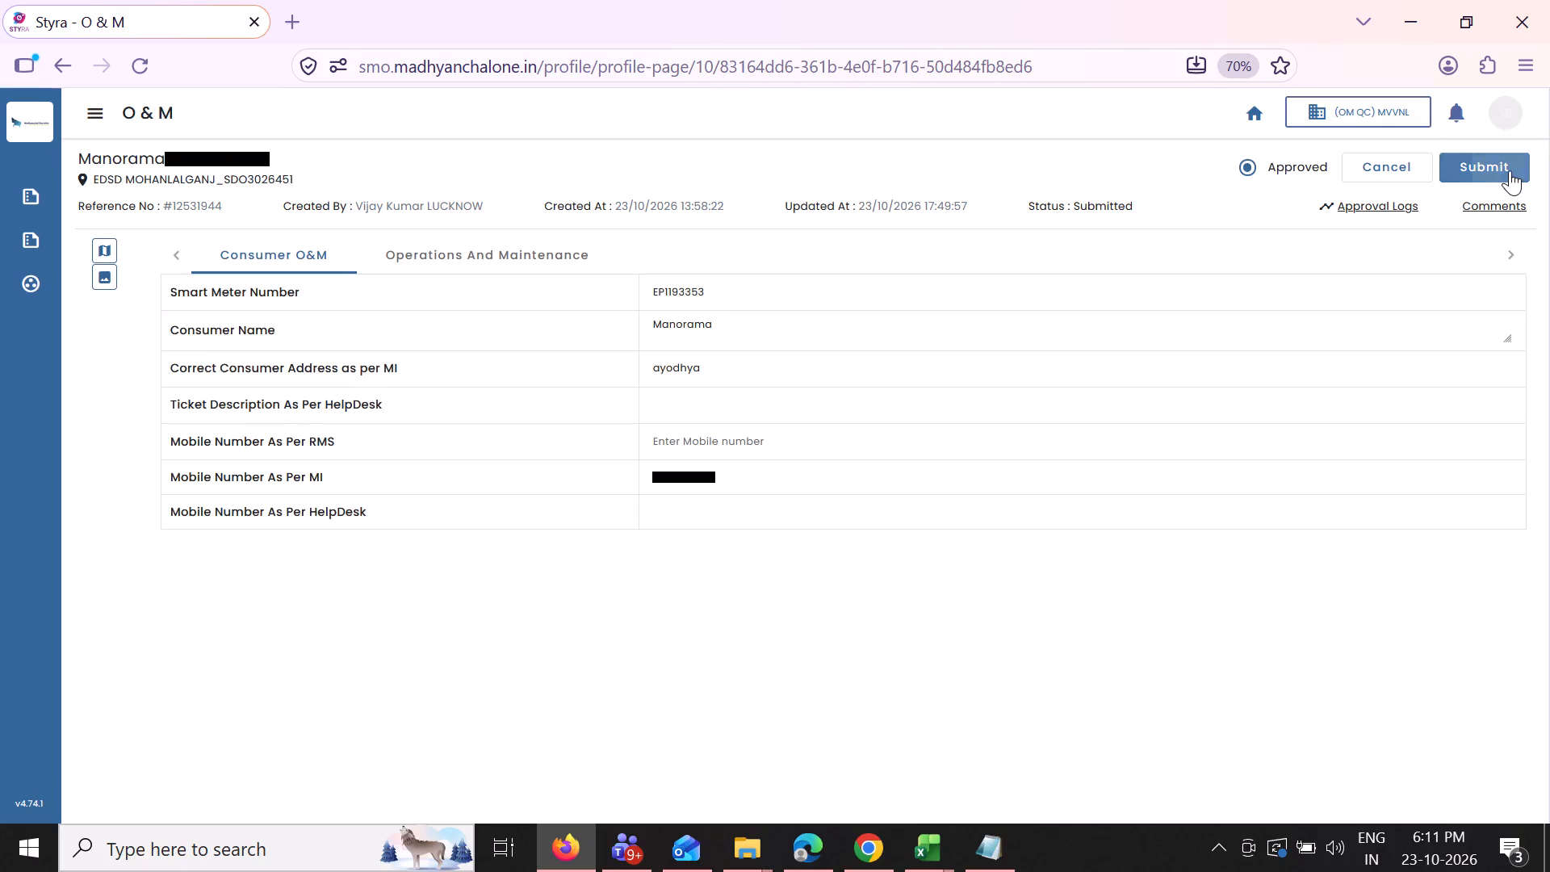
pyautogui.click(759, 400)
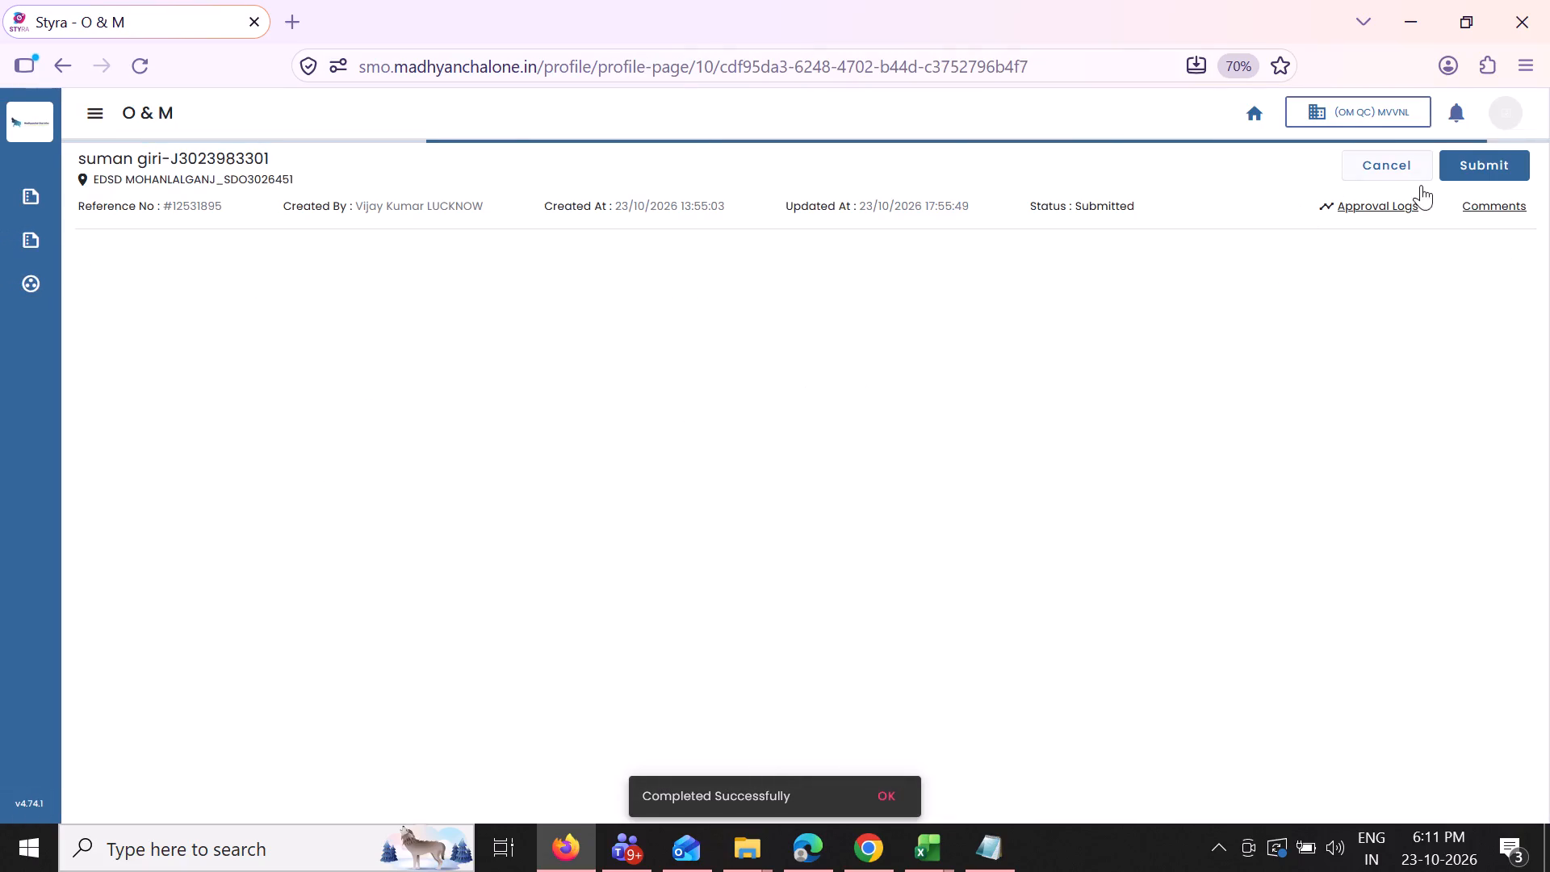
pyautogui.click(1485, 164)
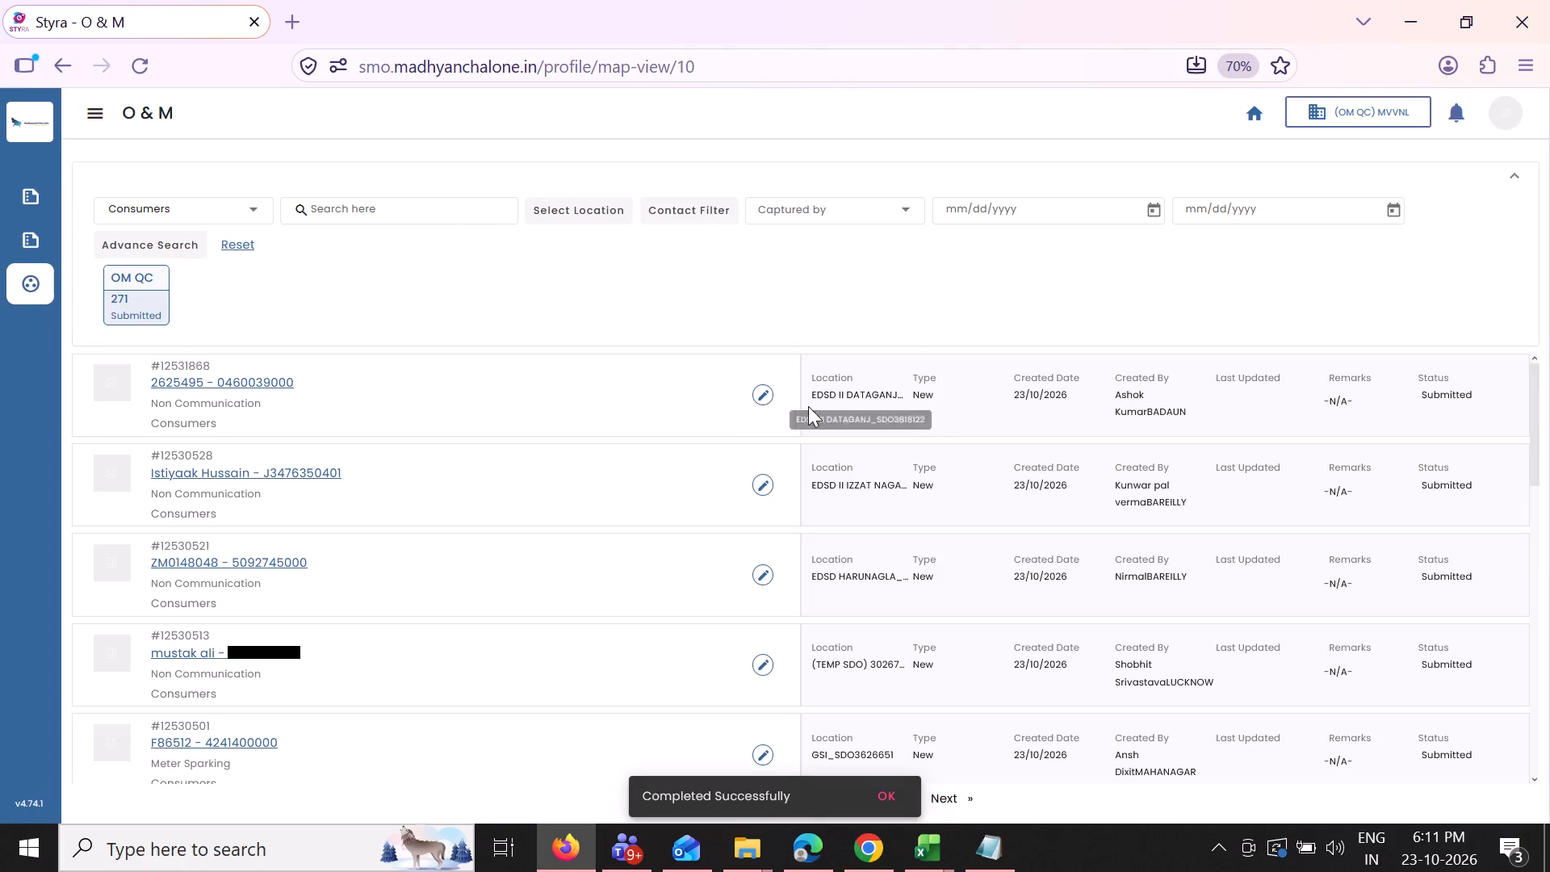
pyautogui.click(749, 405)
pyautogui.click(757, 398)
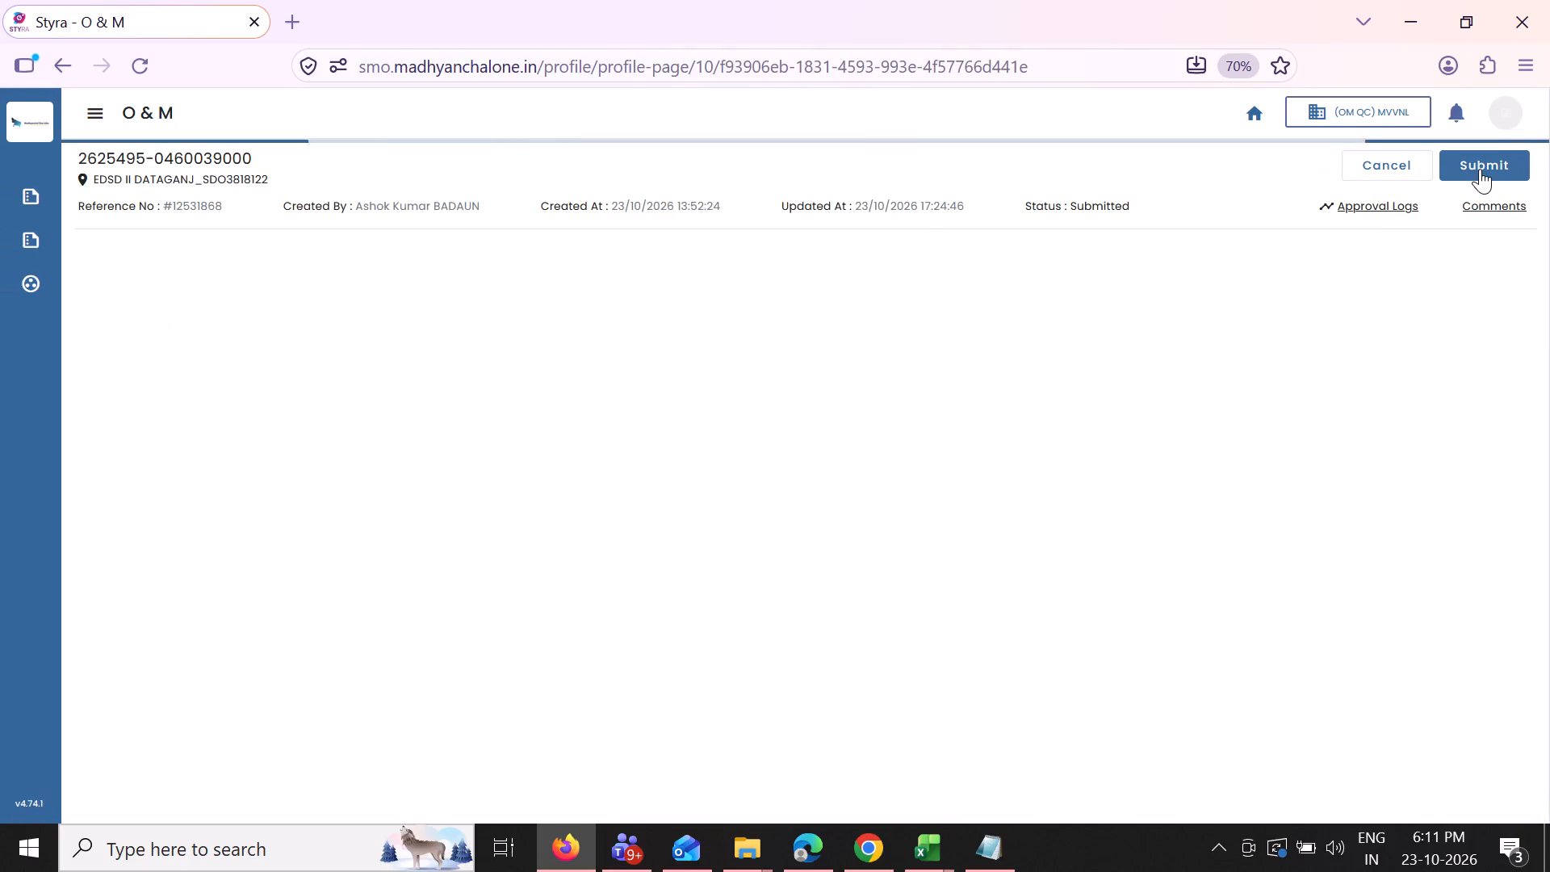
pyautogui.click(1480, 169)
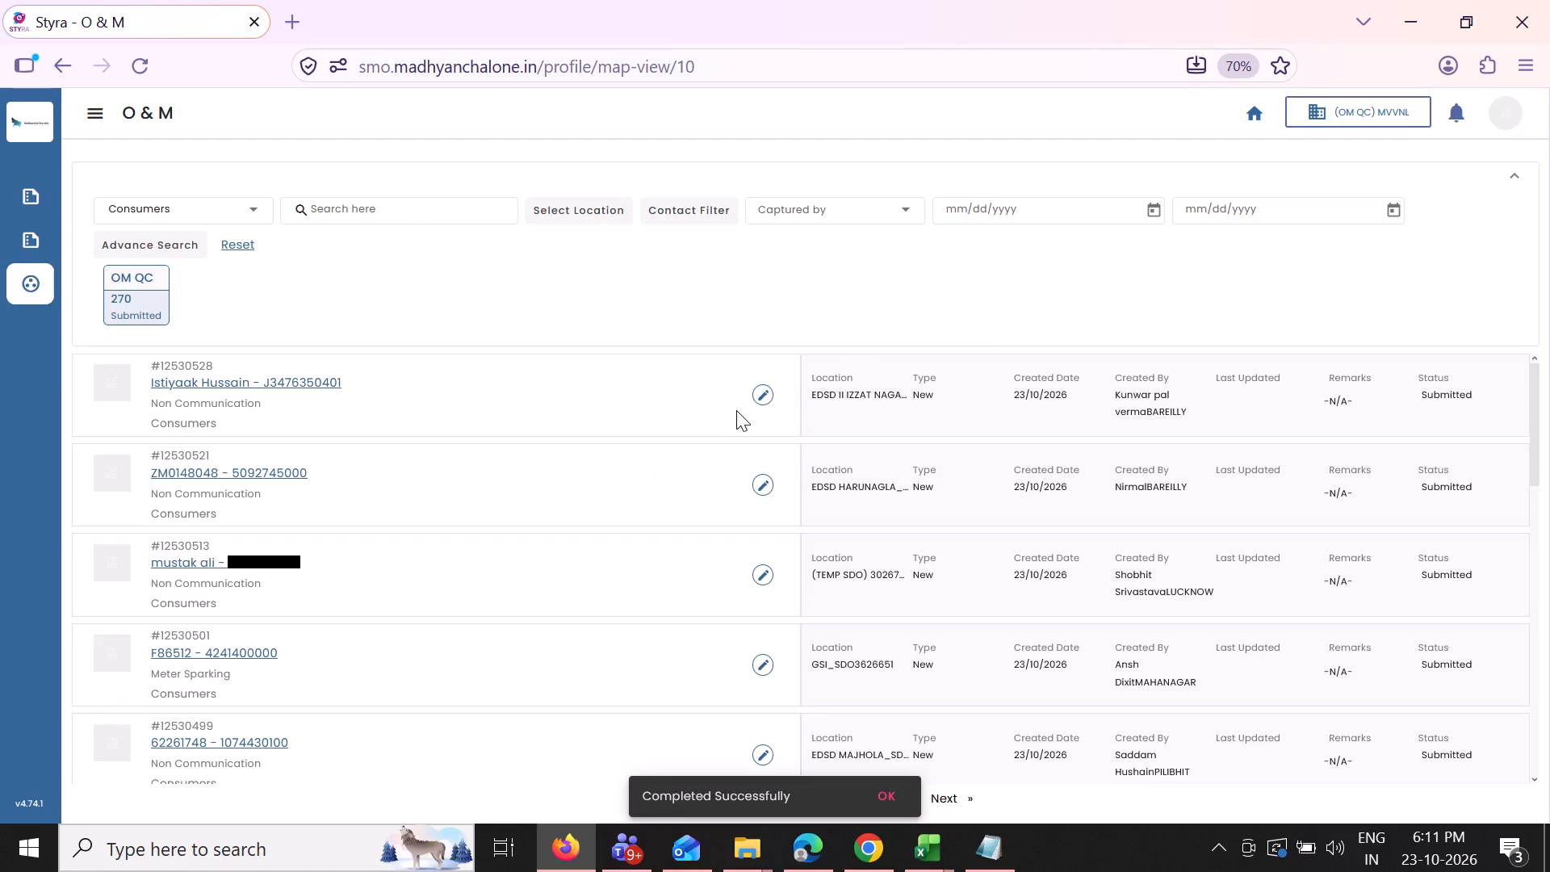
pyautogui.click(755, 403)
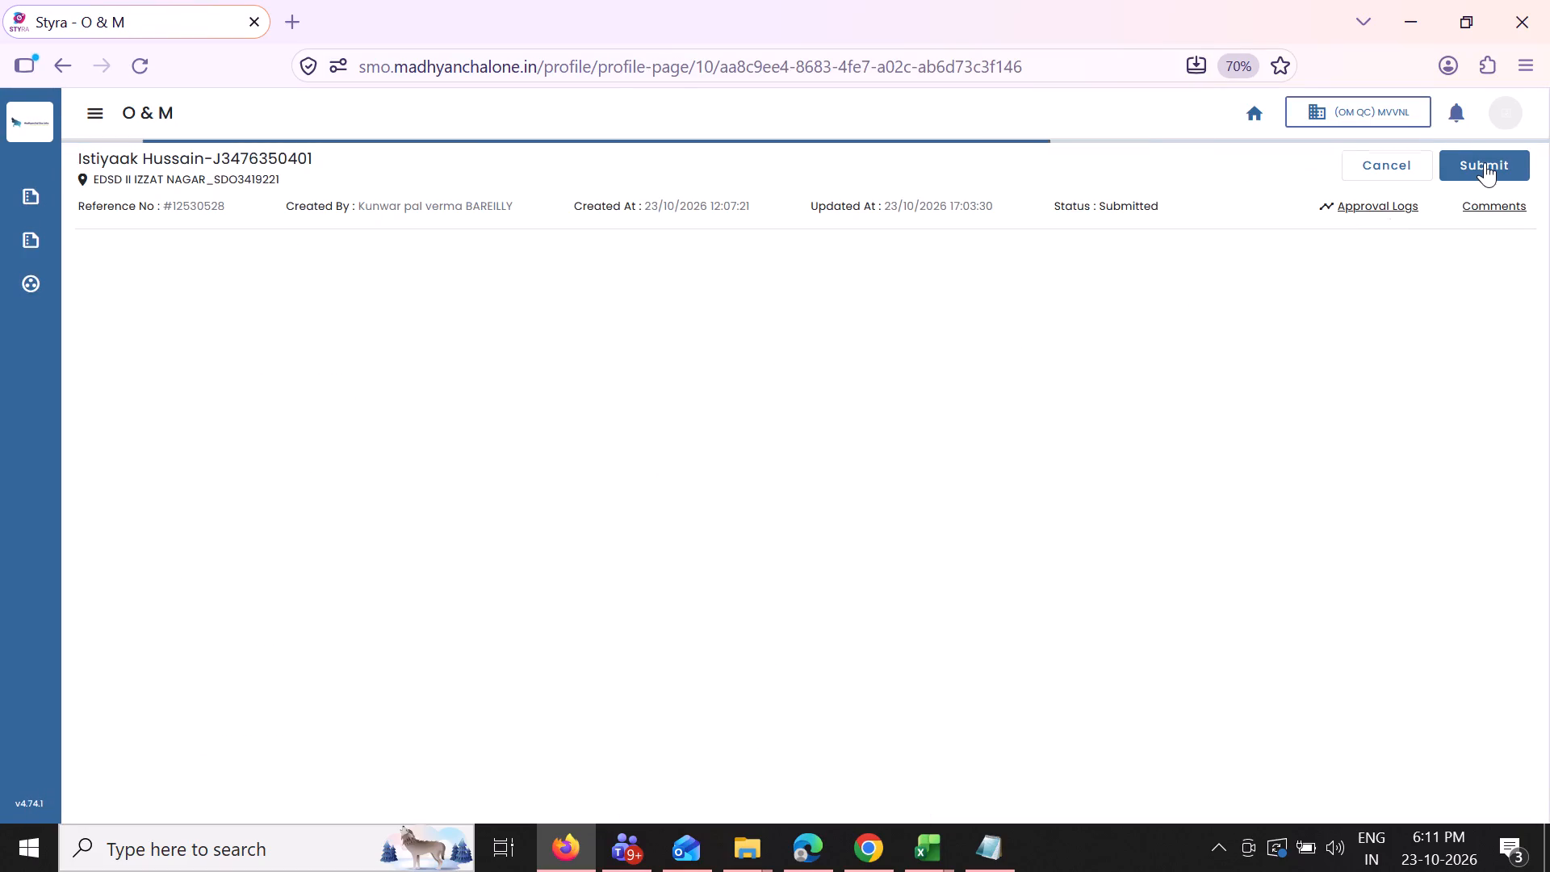
pyautogui.click(1485, 162)
pyautogui.click(771, 395)
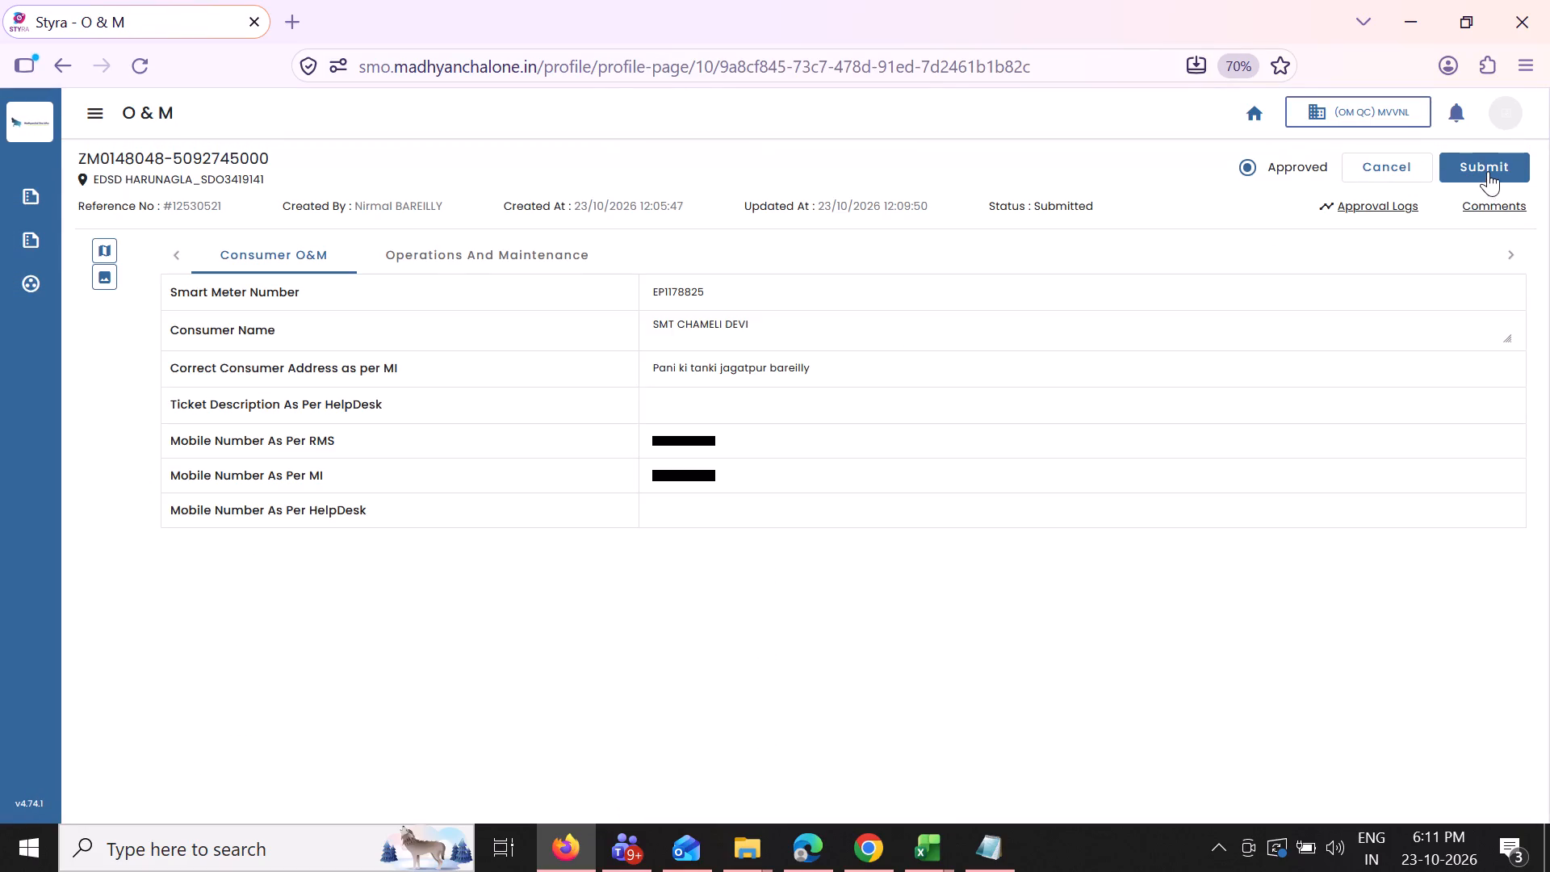
pyautogui.click(1488, 171)
pyautogui.click(756, 396)
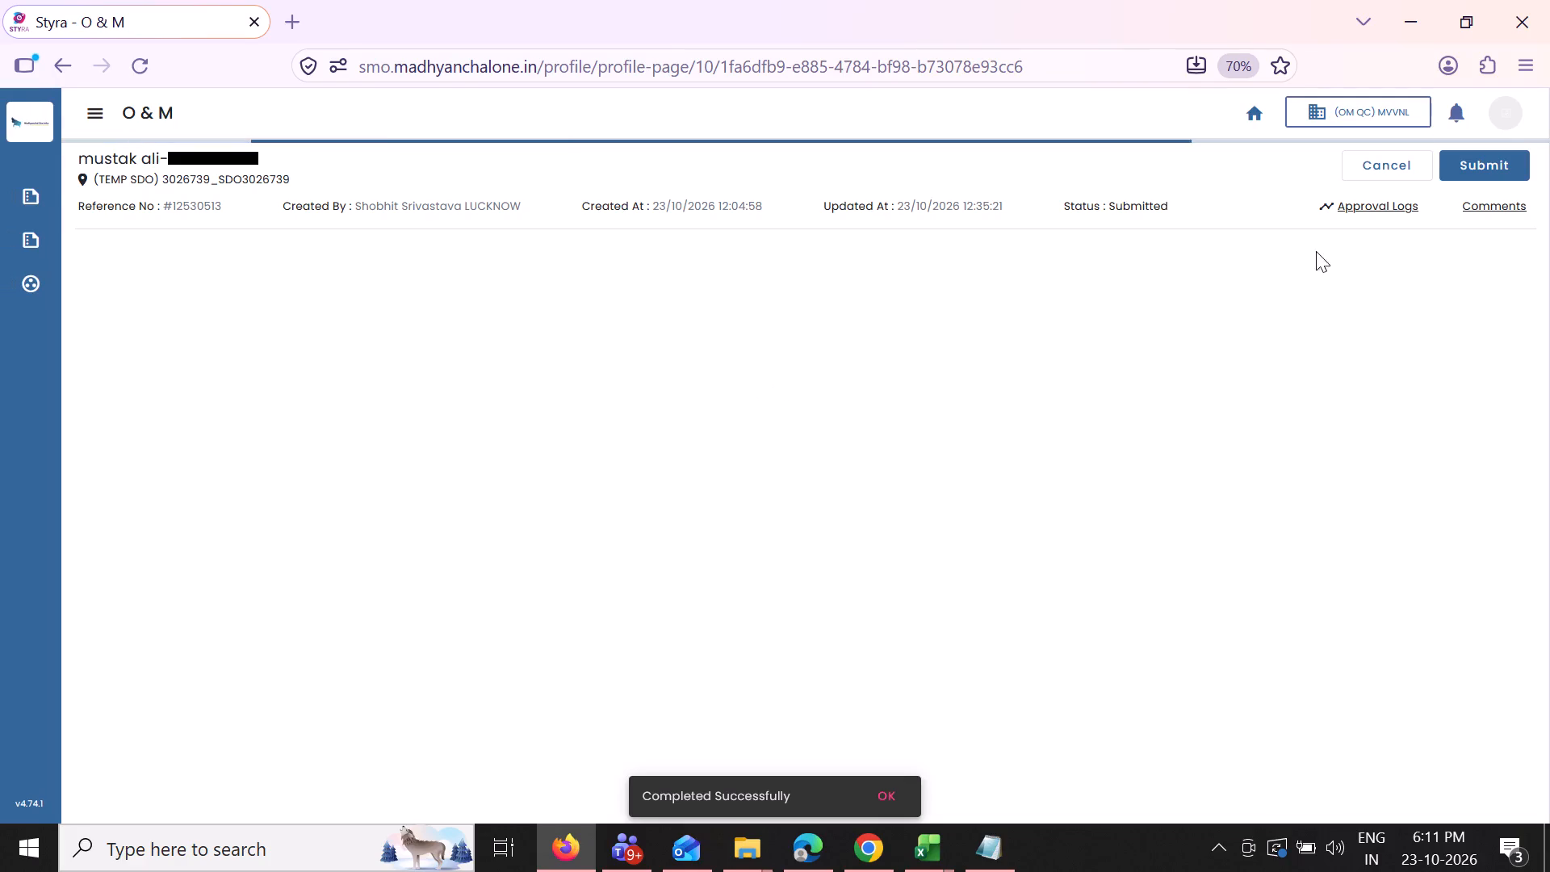
pyautogui.click(1491, 170)
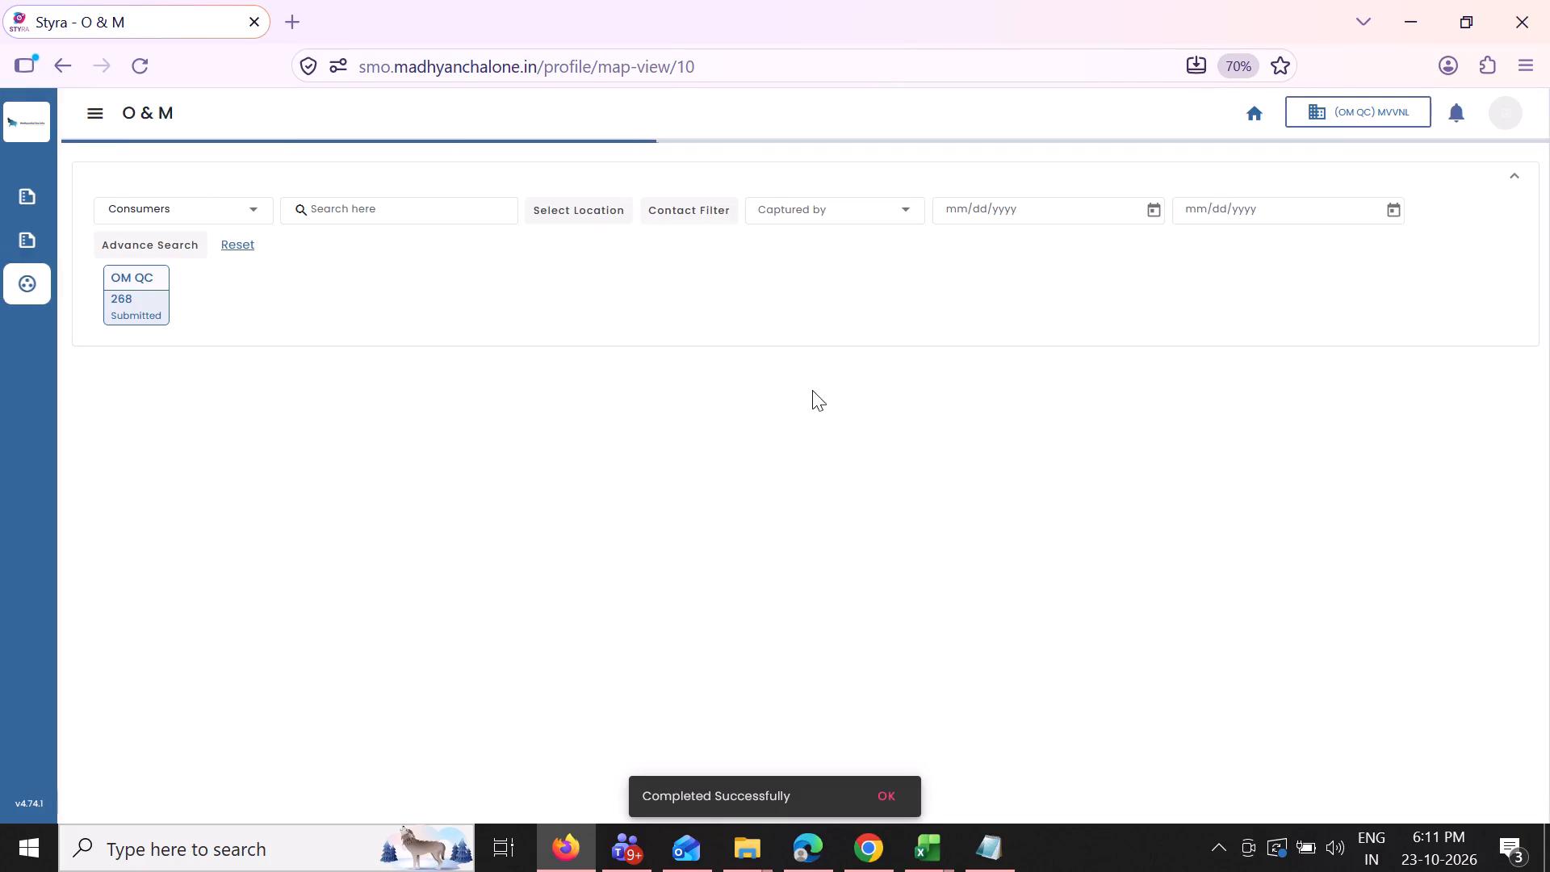
pyautogui.click(772, 395)
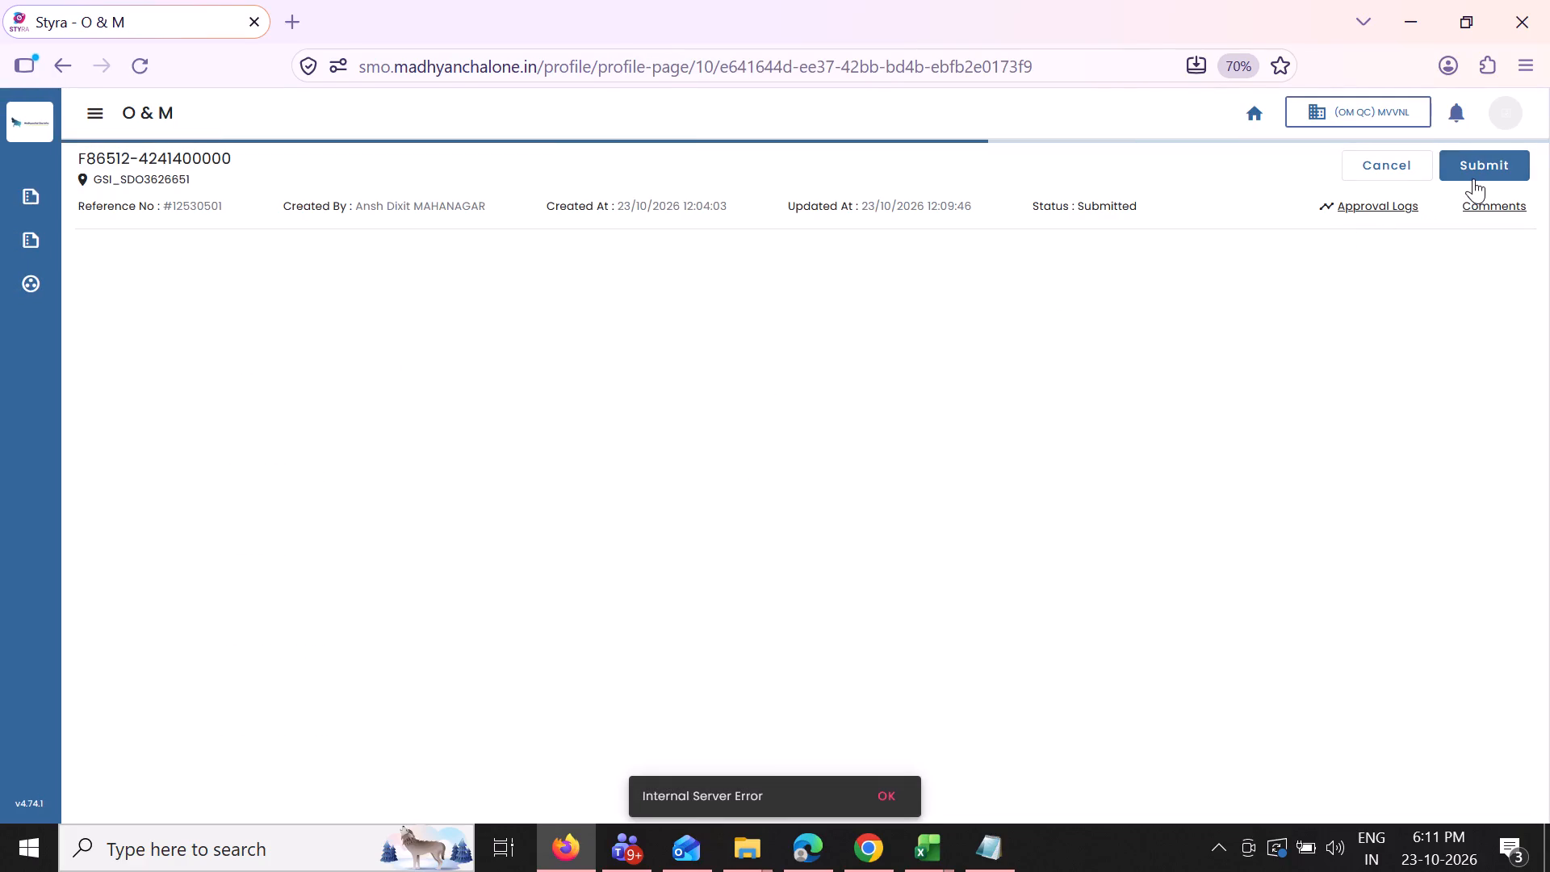
pyautogui.click(1473, 176)
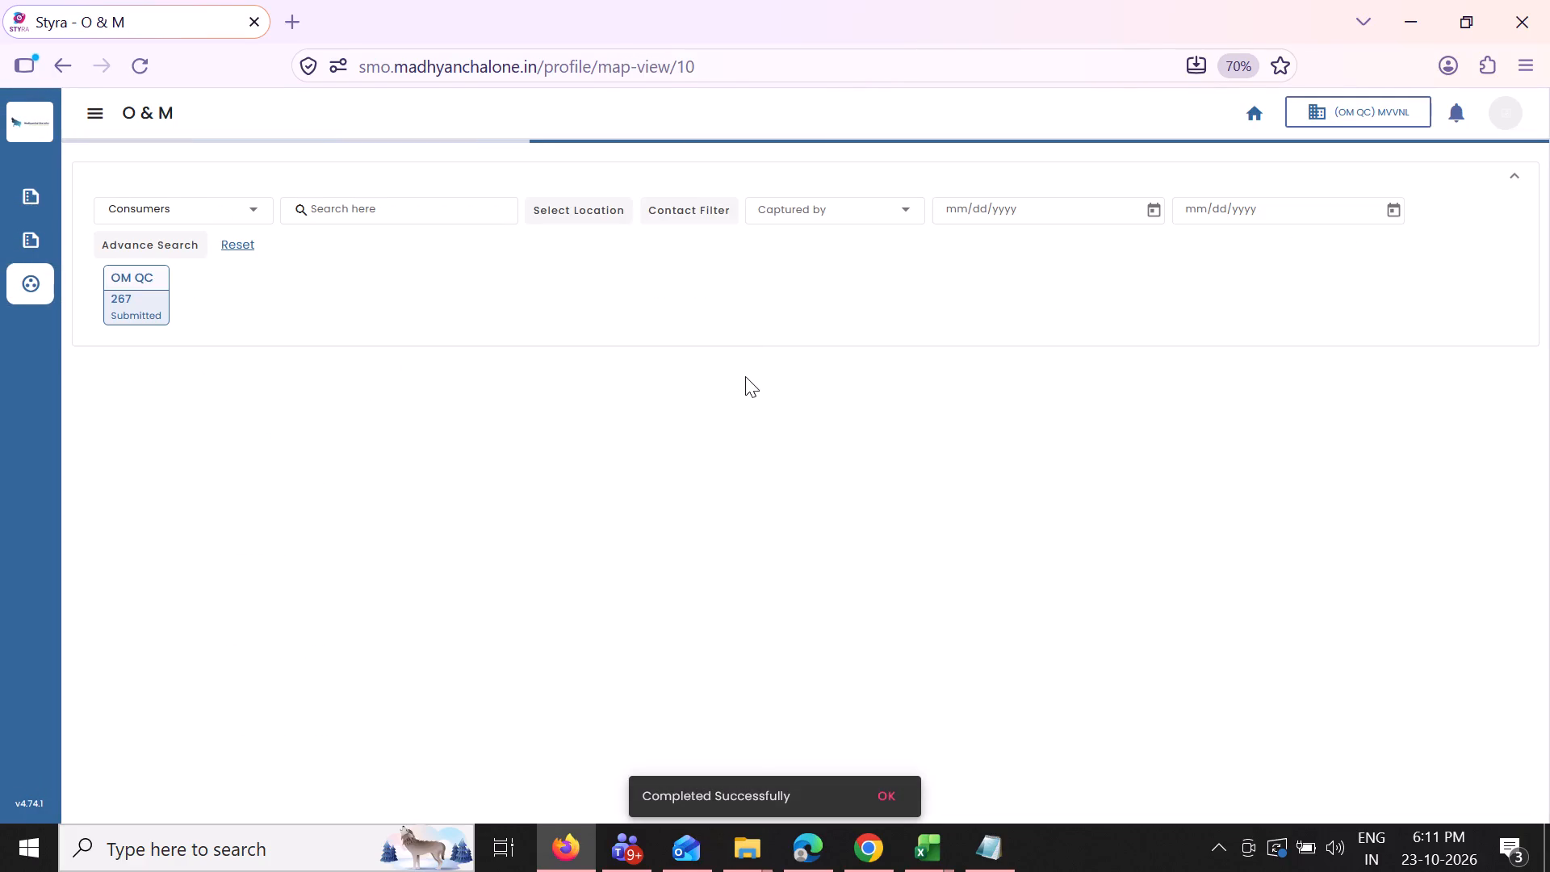
pyautogui.click(756, 387)
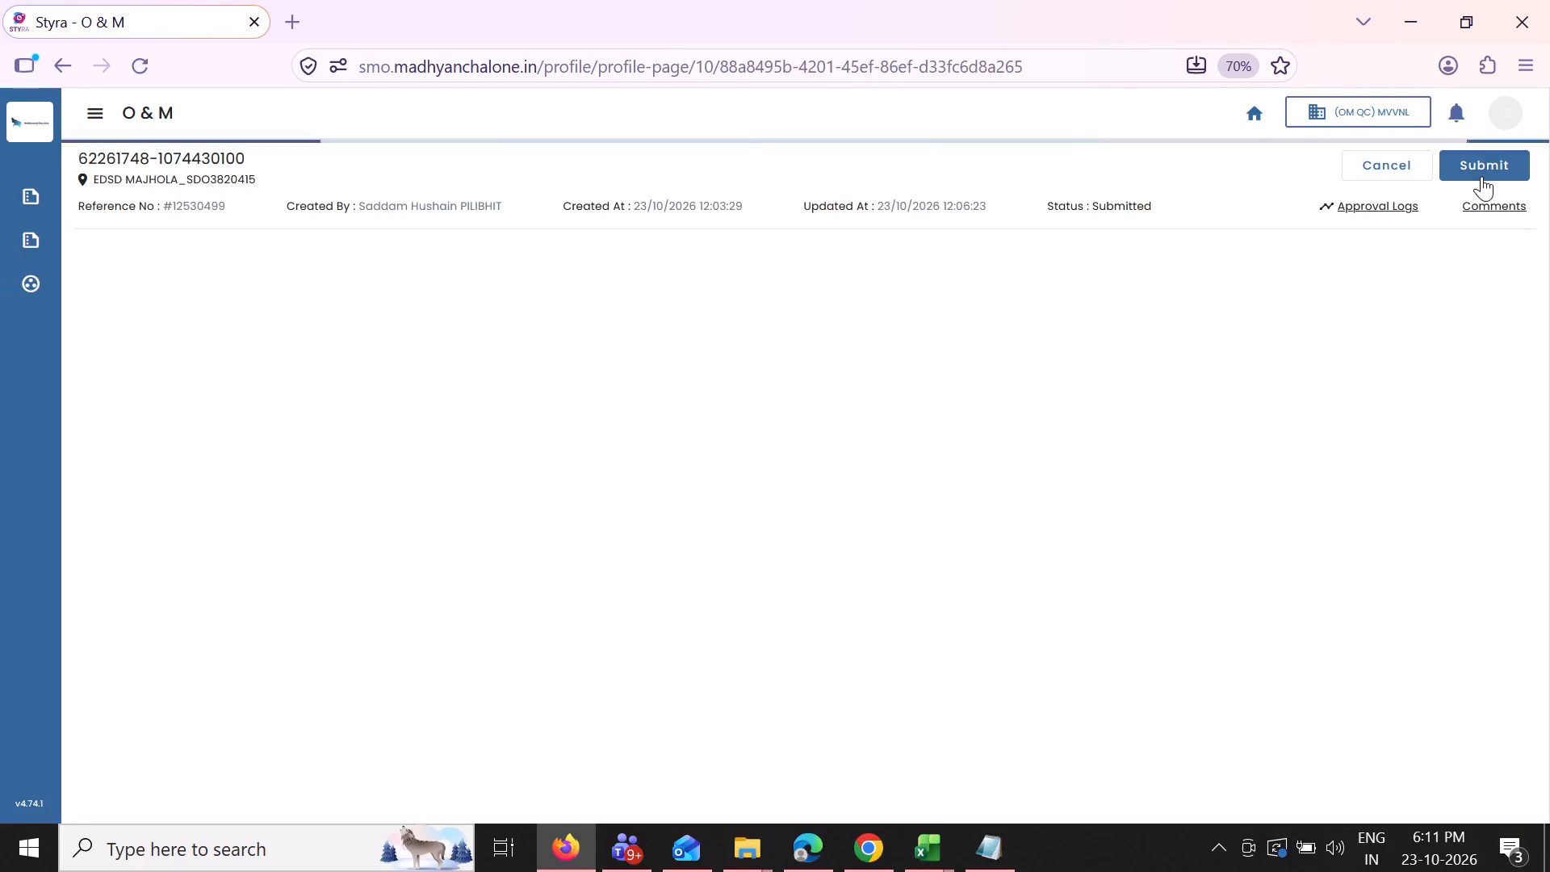
pyautogui.click(1481, 176)
# Open the first consumer record remaining in the OM QC queue and submit it as approved.
pyautogui.click(754, 402)
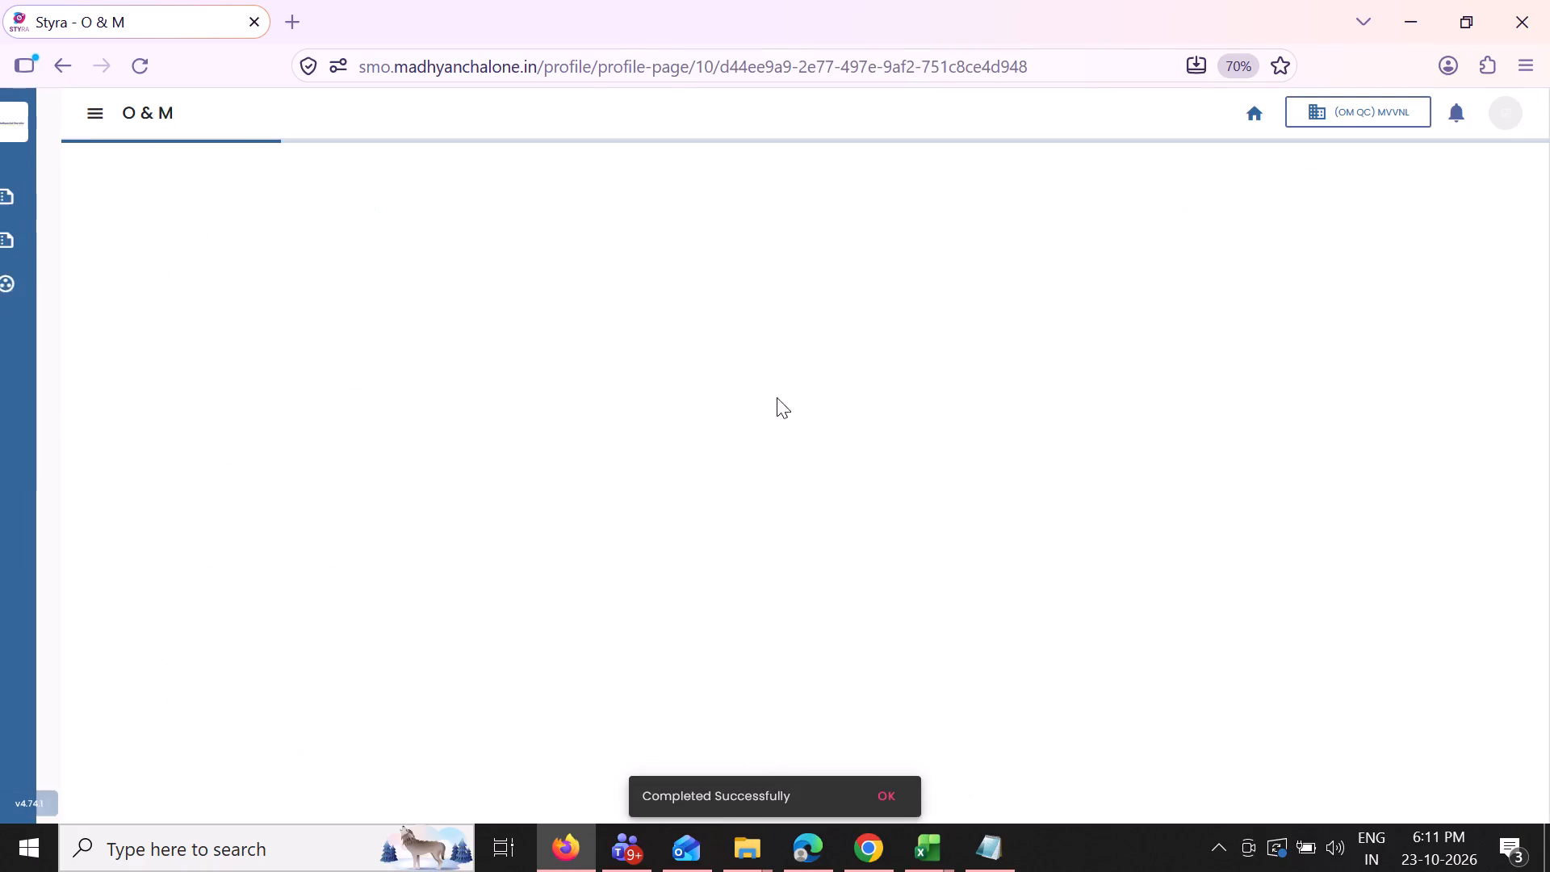
pyautogui.click(1485, 166)
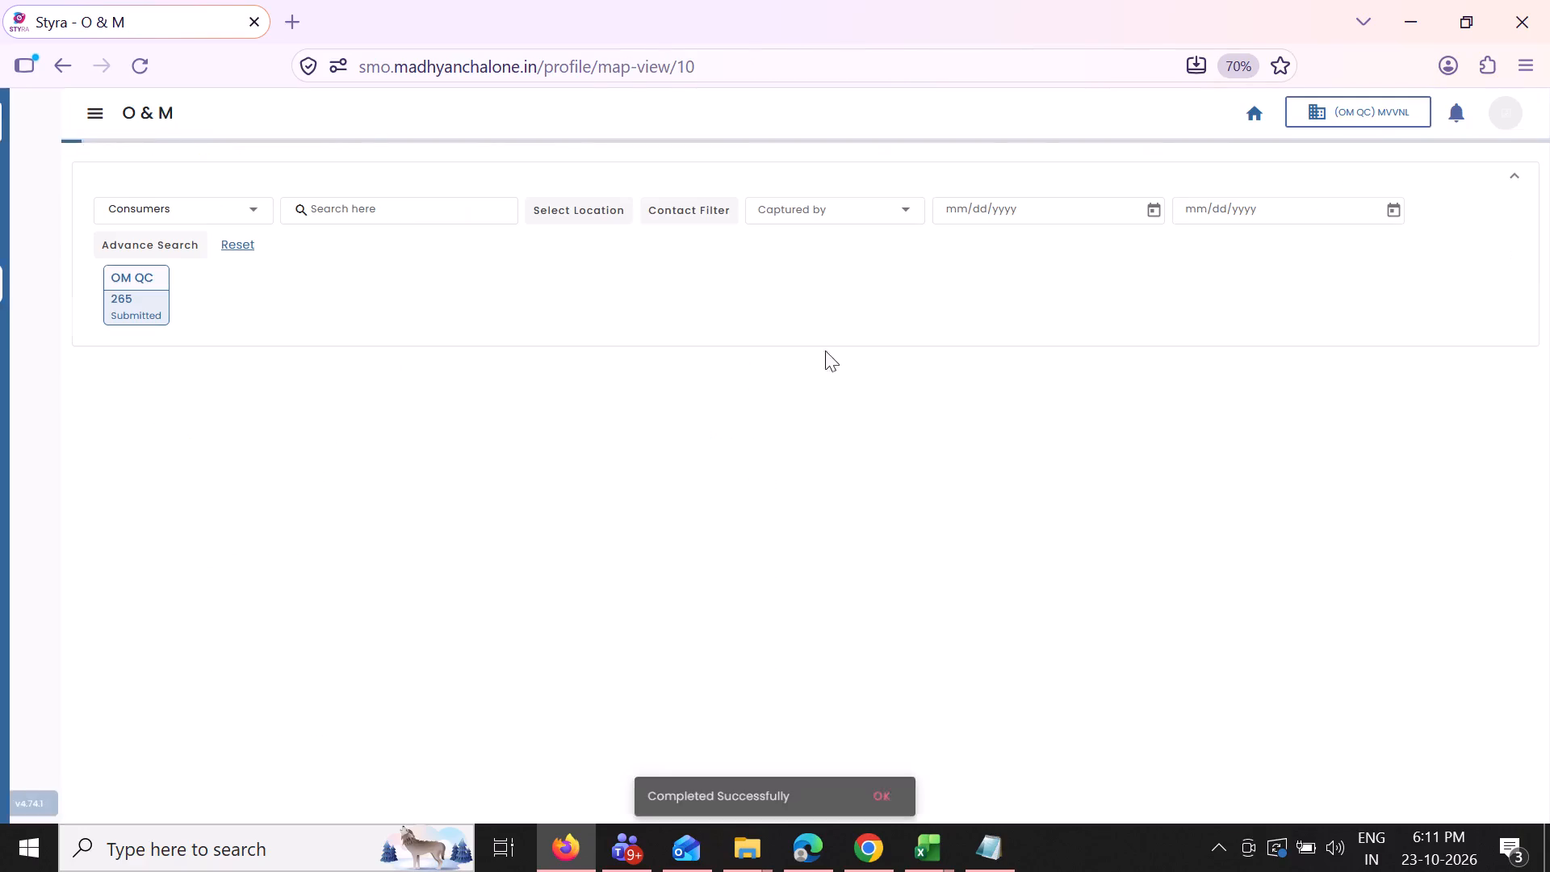
pyautogui.click(767, 392)
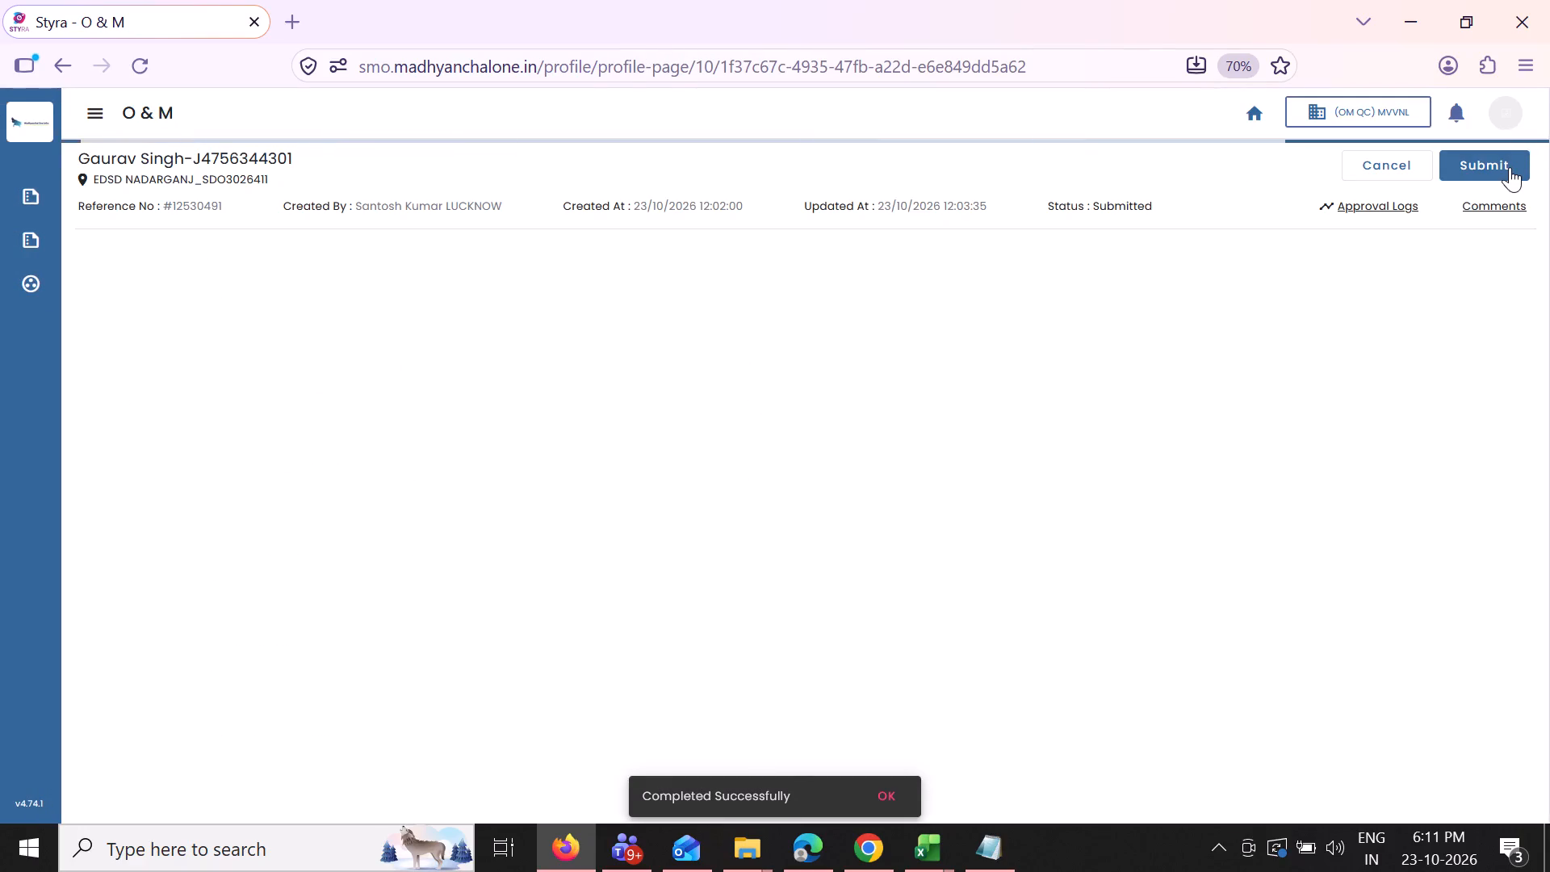
pyautogui.click(1508, 163)
pyautogui.click(764, 385)
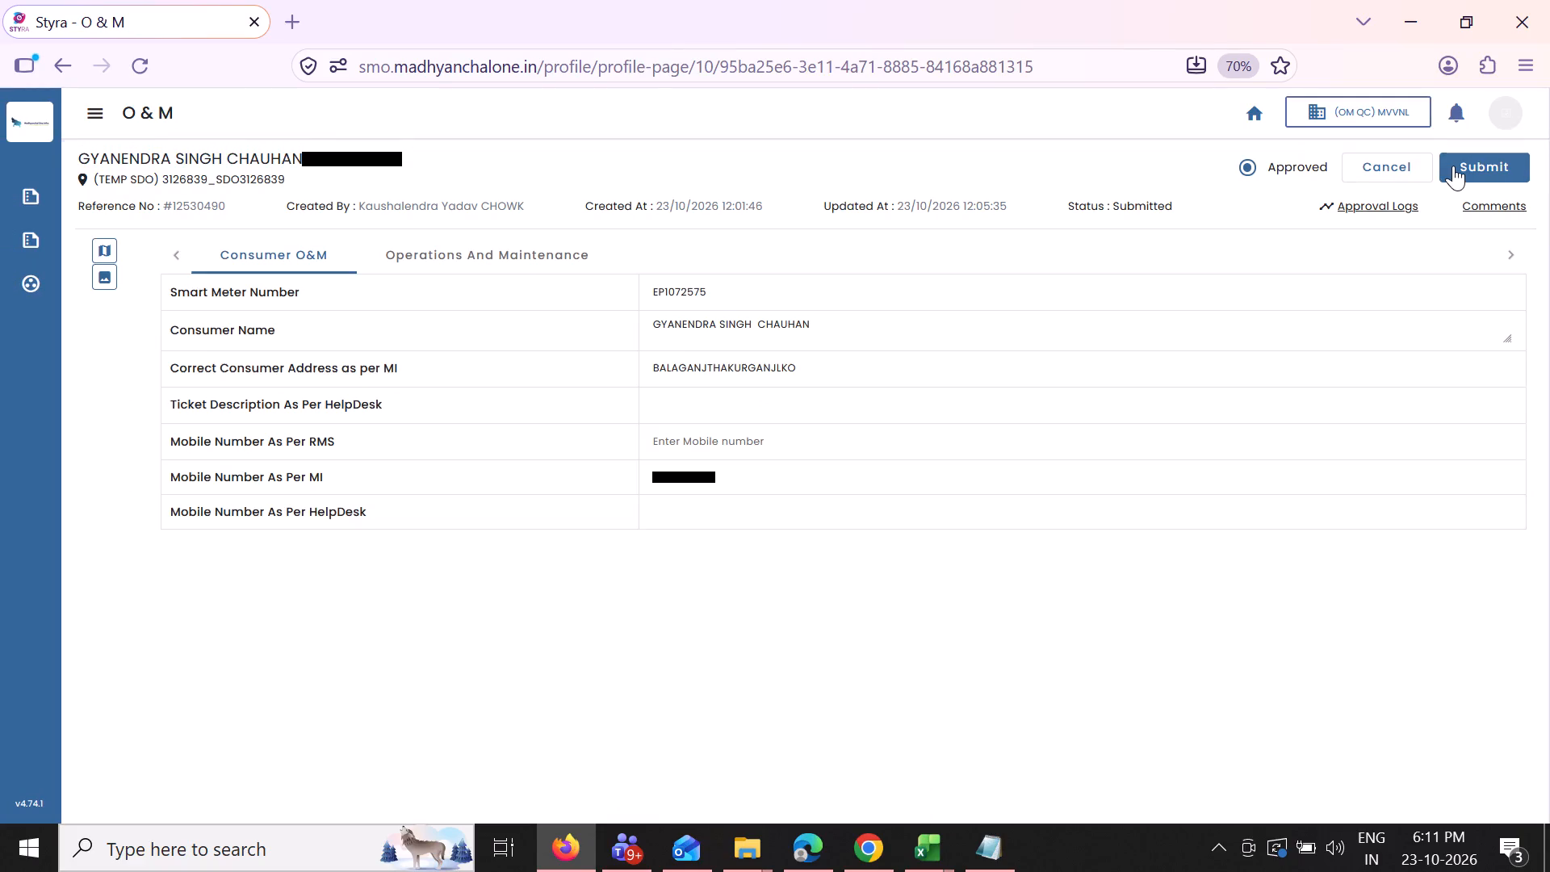
pyautogui.click(1452, 166)
pyautogui.click(759, 401)
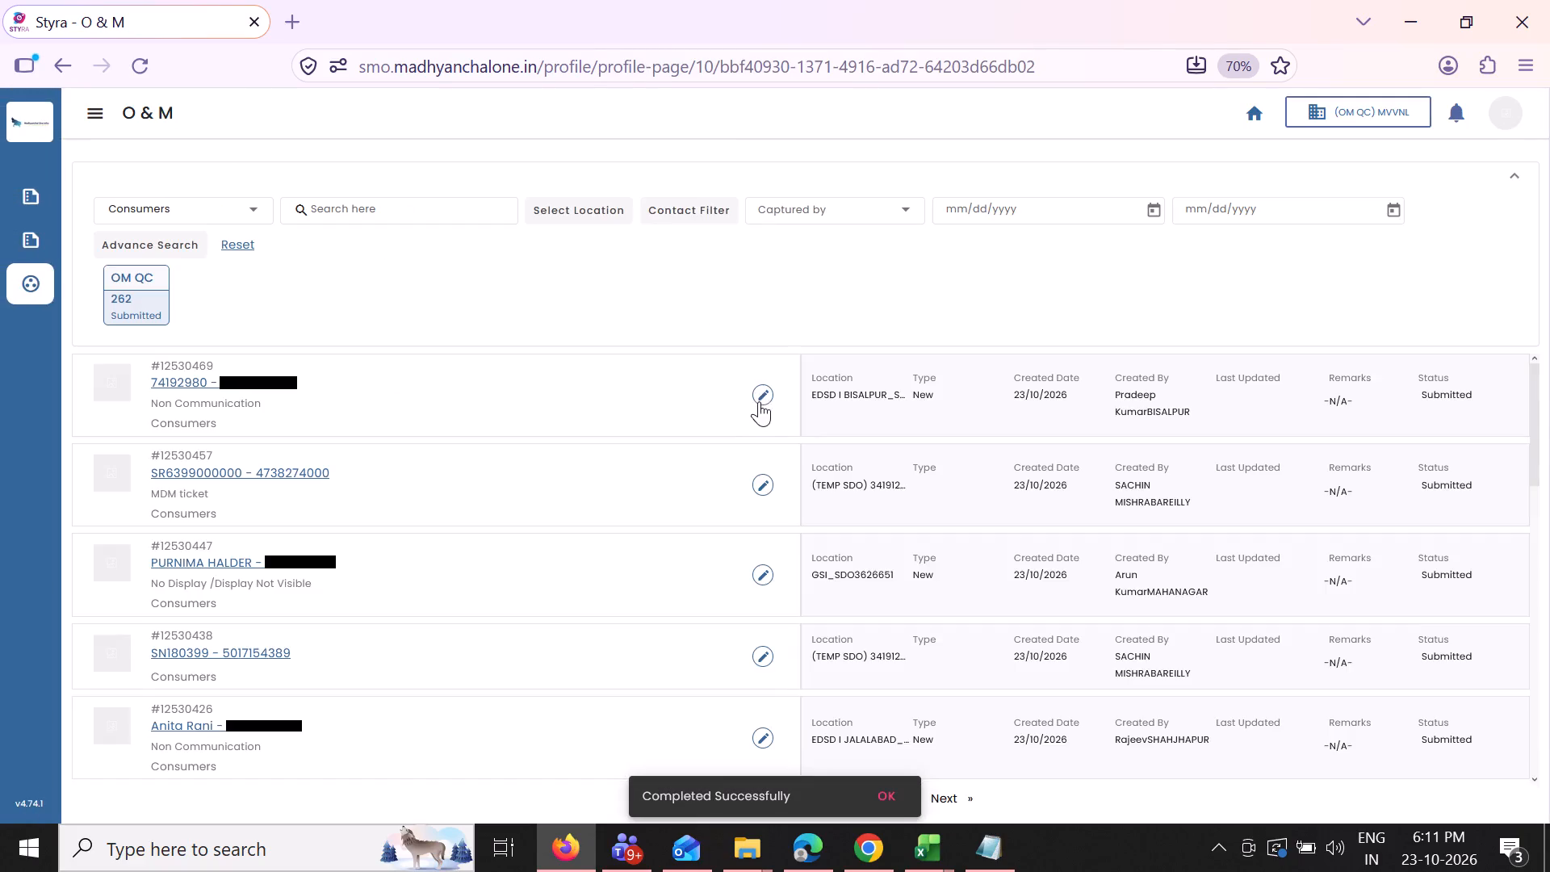
pyautogui.click(1493, 167)
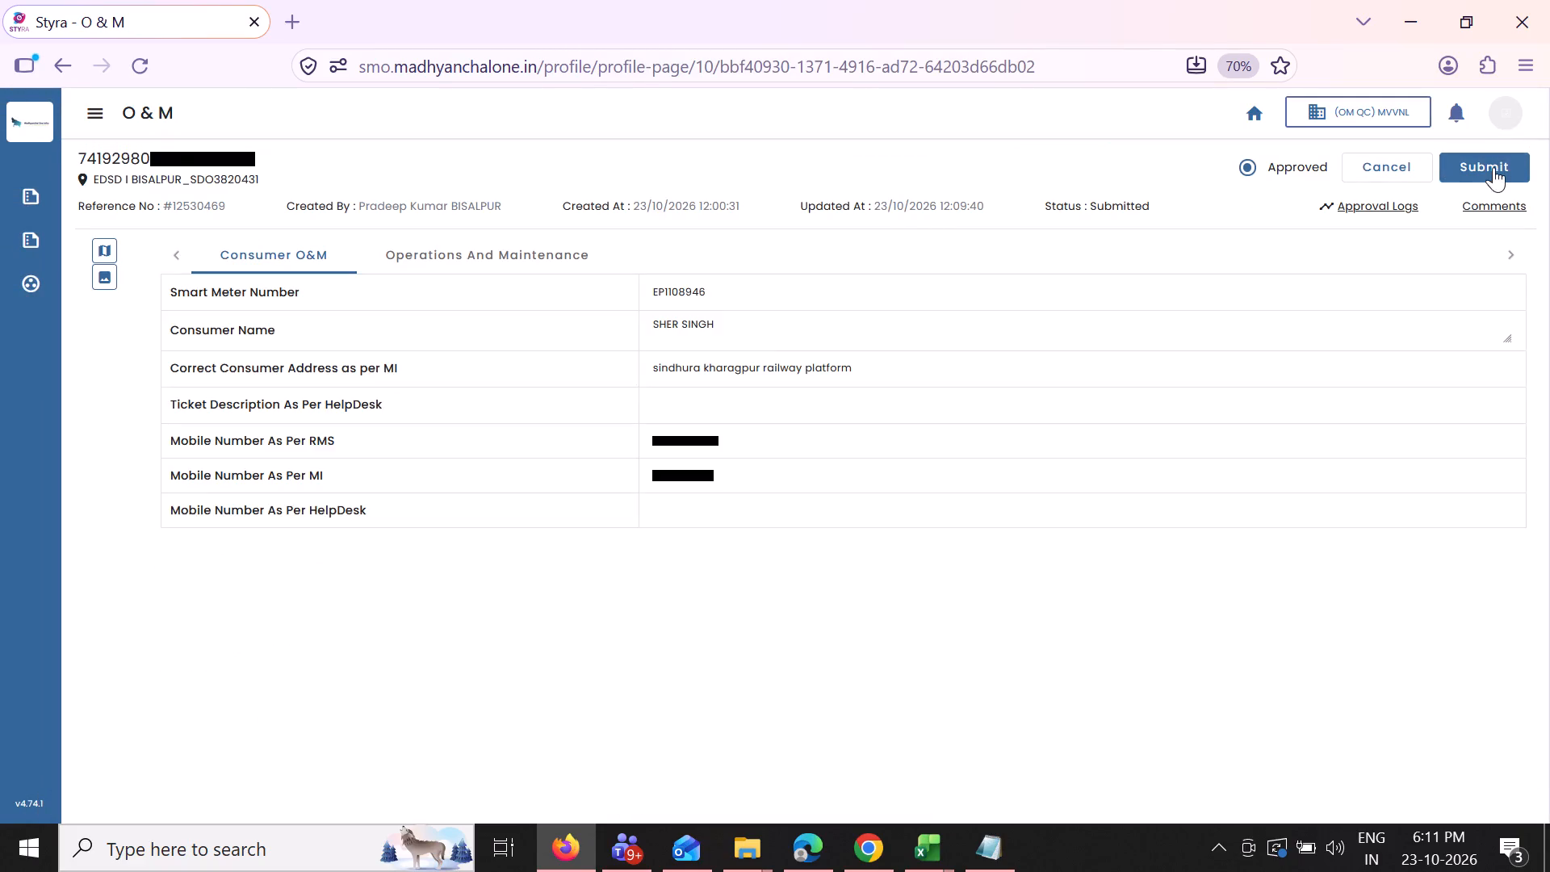
pyautogui.click(761, 396)
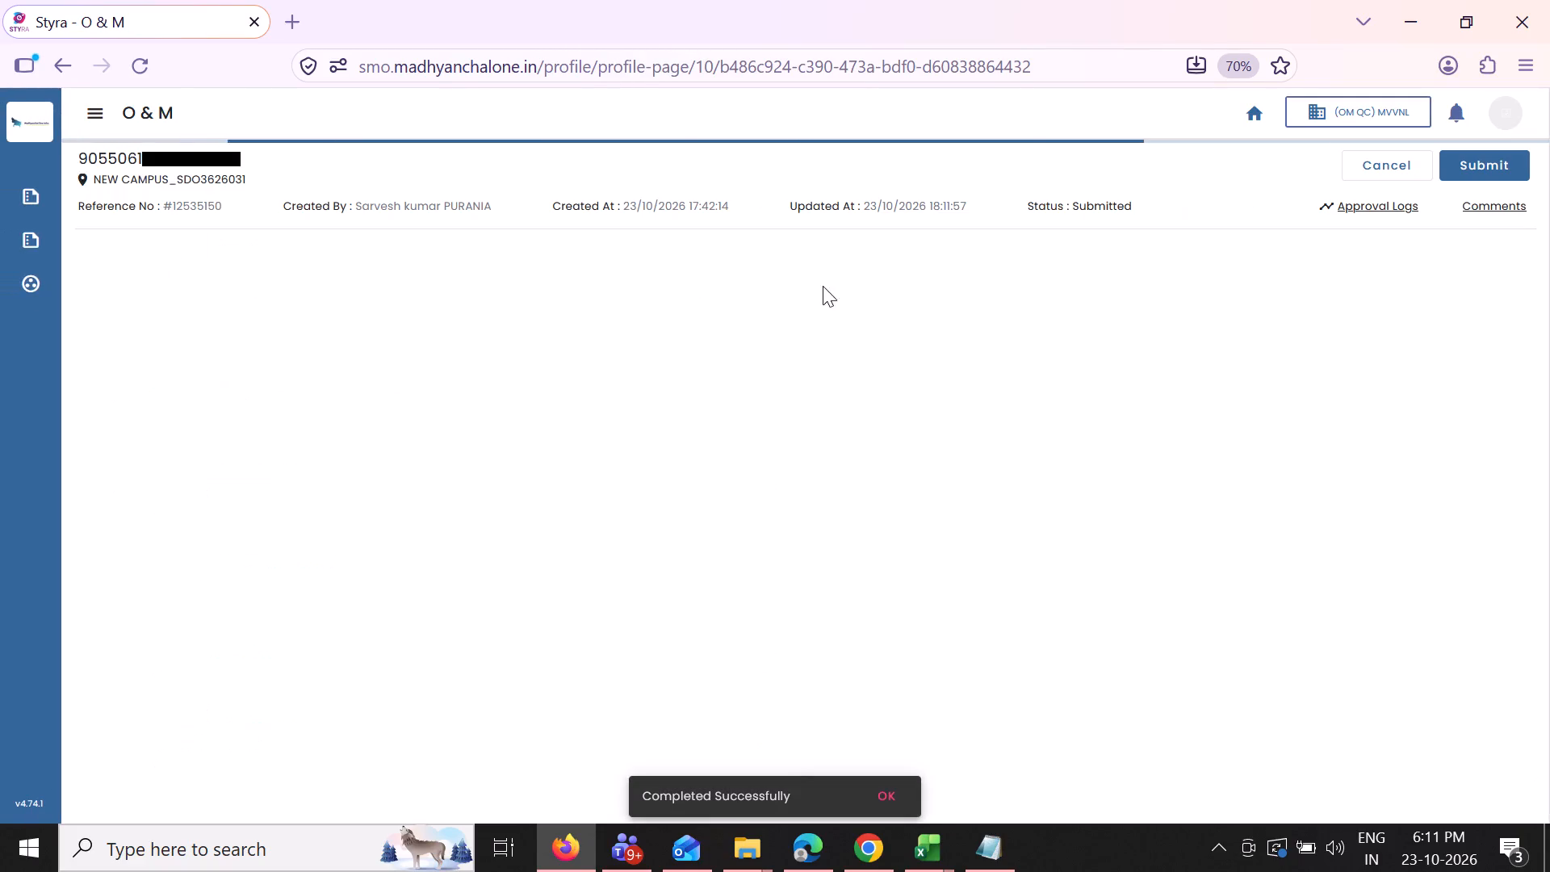
pyautogui.click(1470, 178)
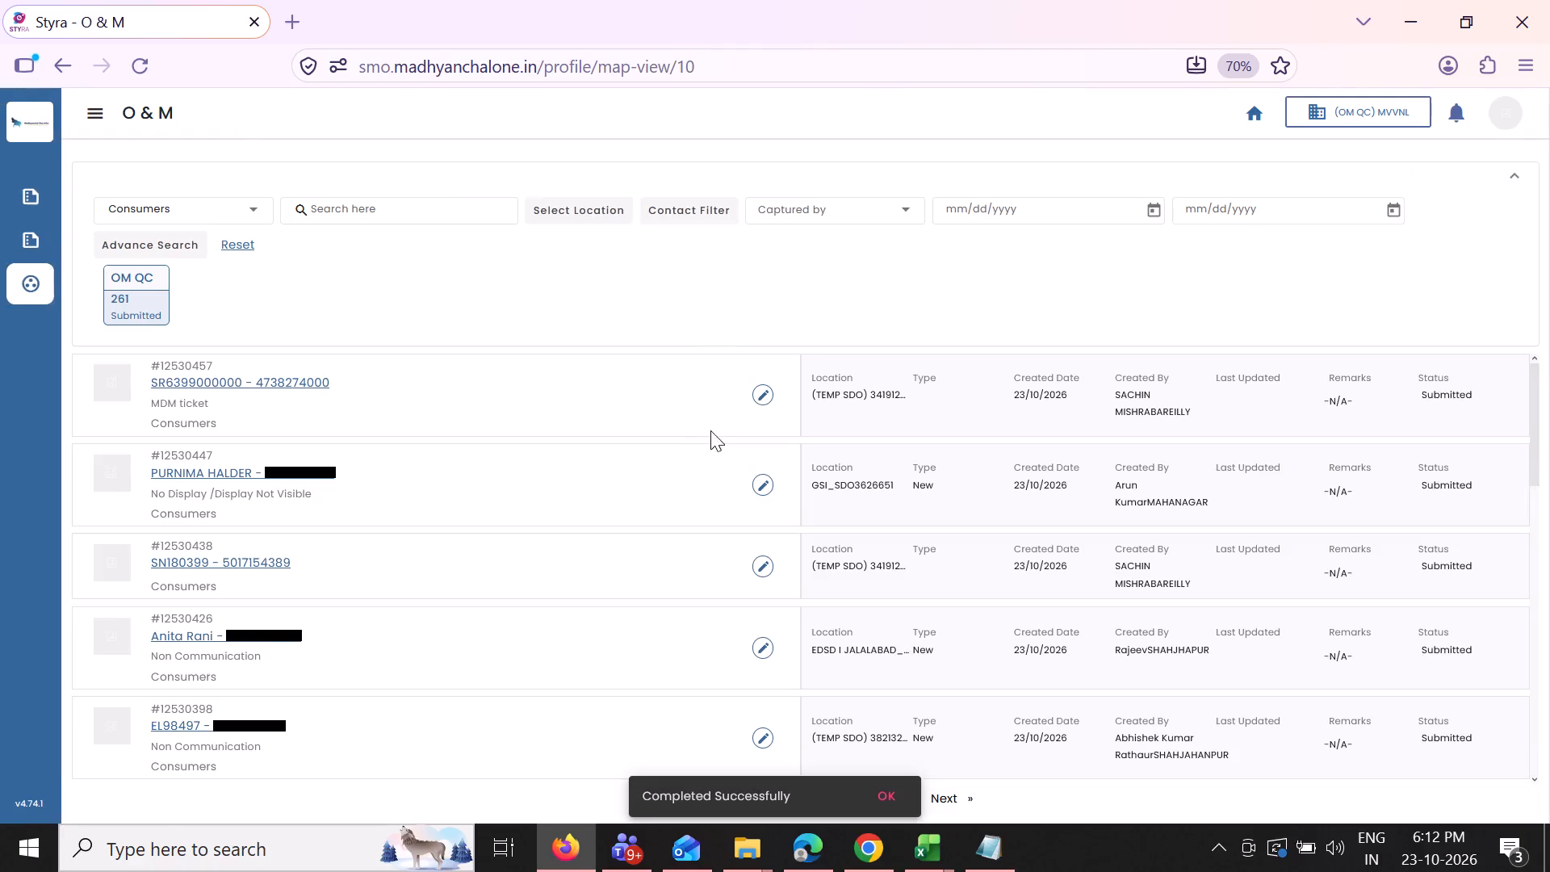
pyautogui.click(761, 394)
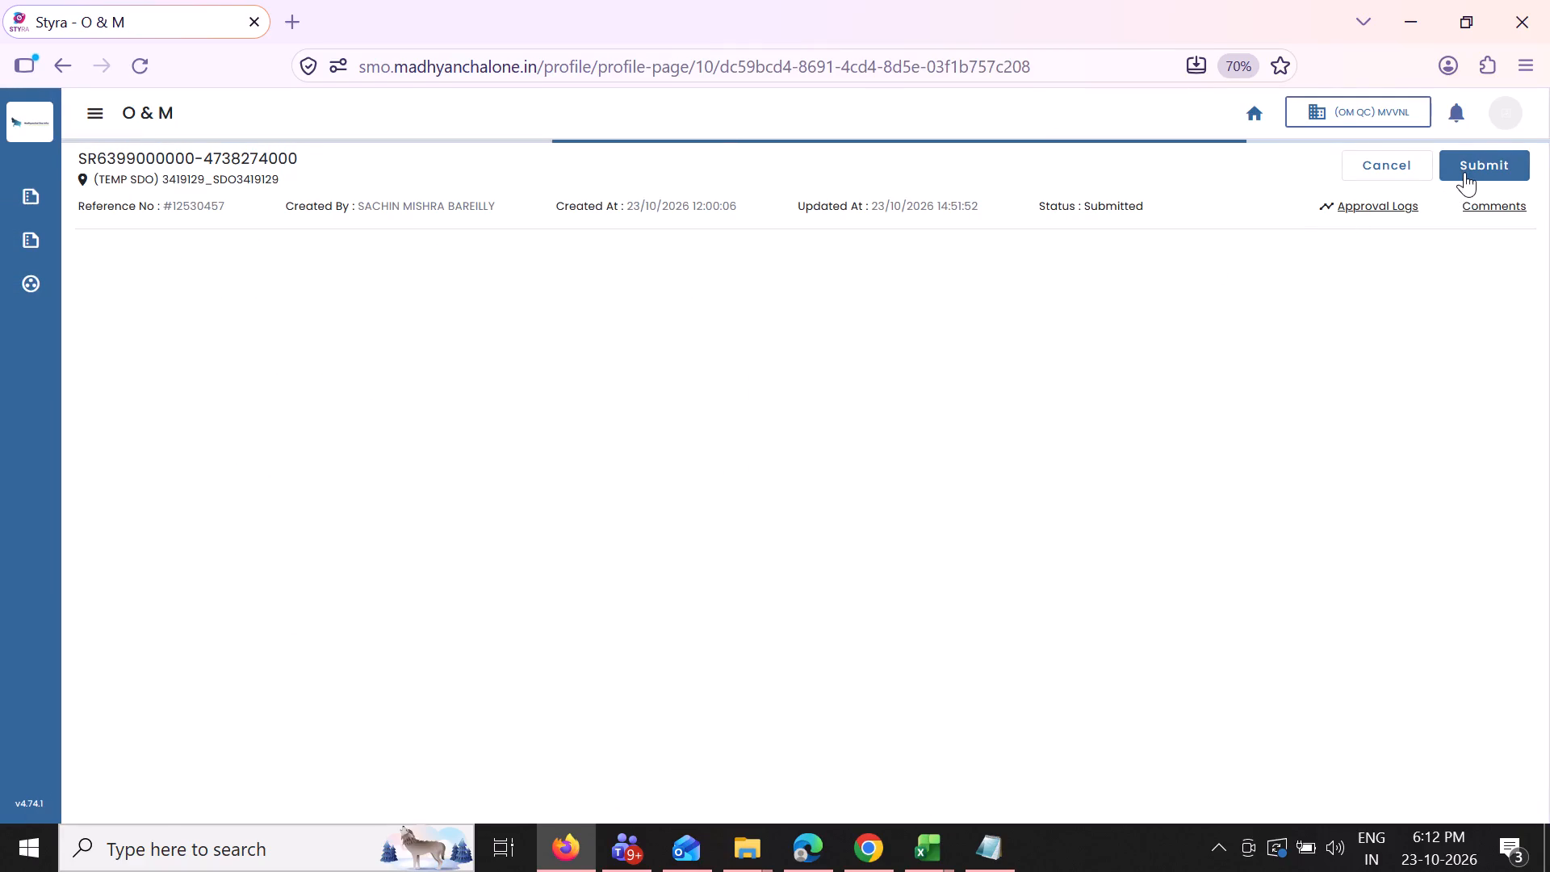
pyautogui.click(1464, 171)
pyautogui.click(765, 387)
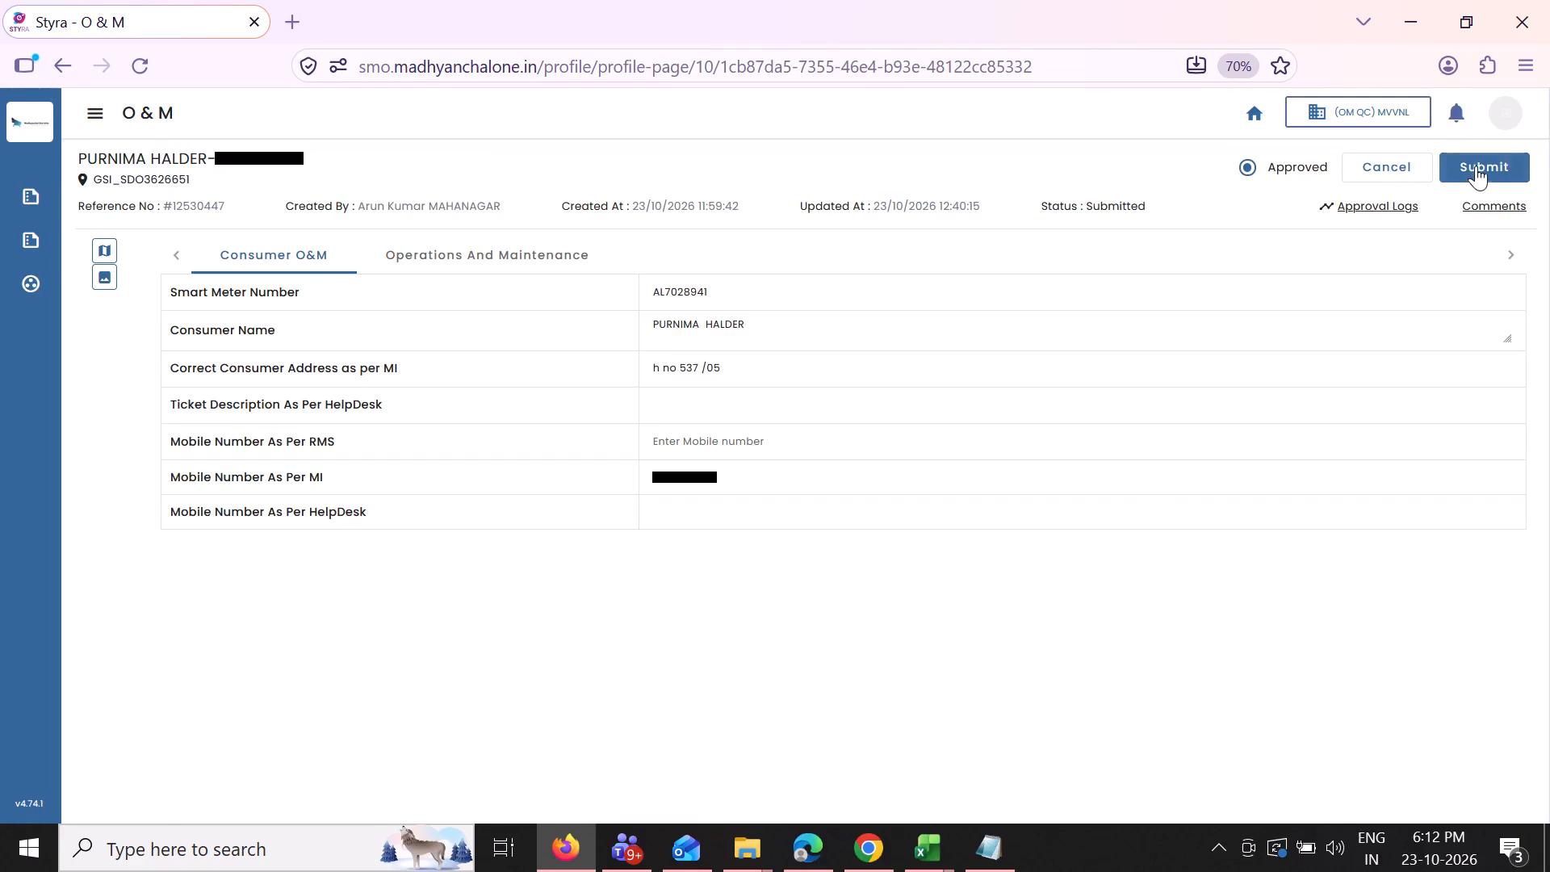
pyautogui.click(1476, 166)
pyautogui.click(760, 390)
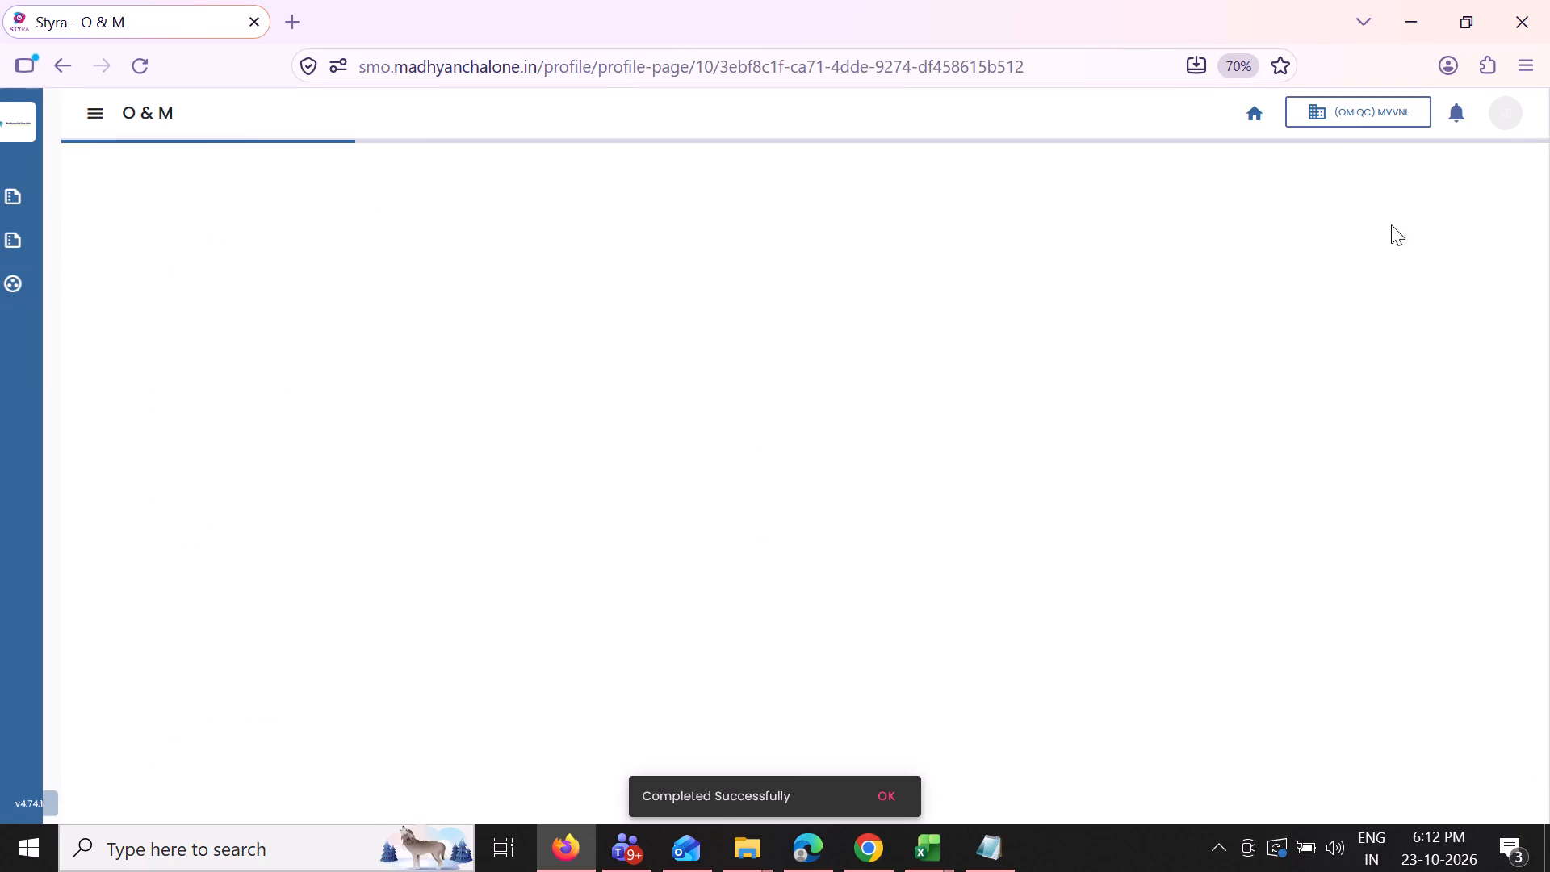
pyautogui.click(1490, 166)
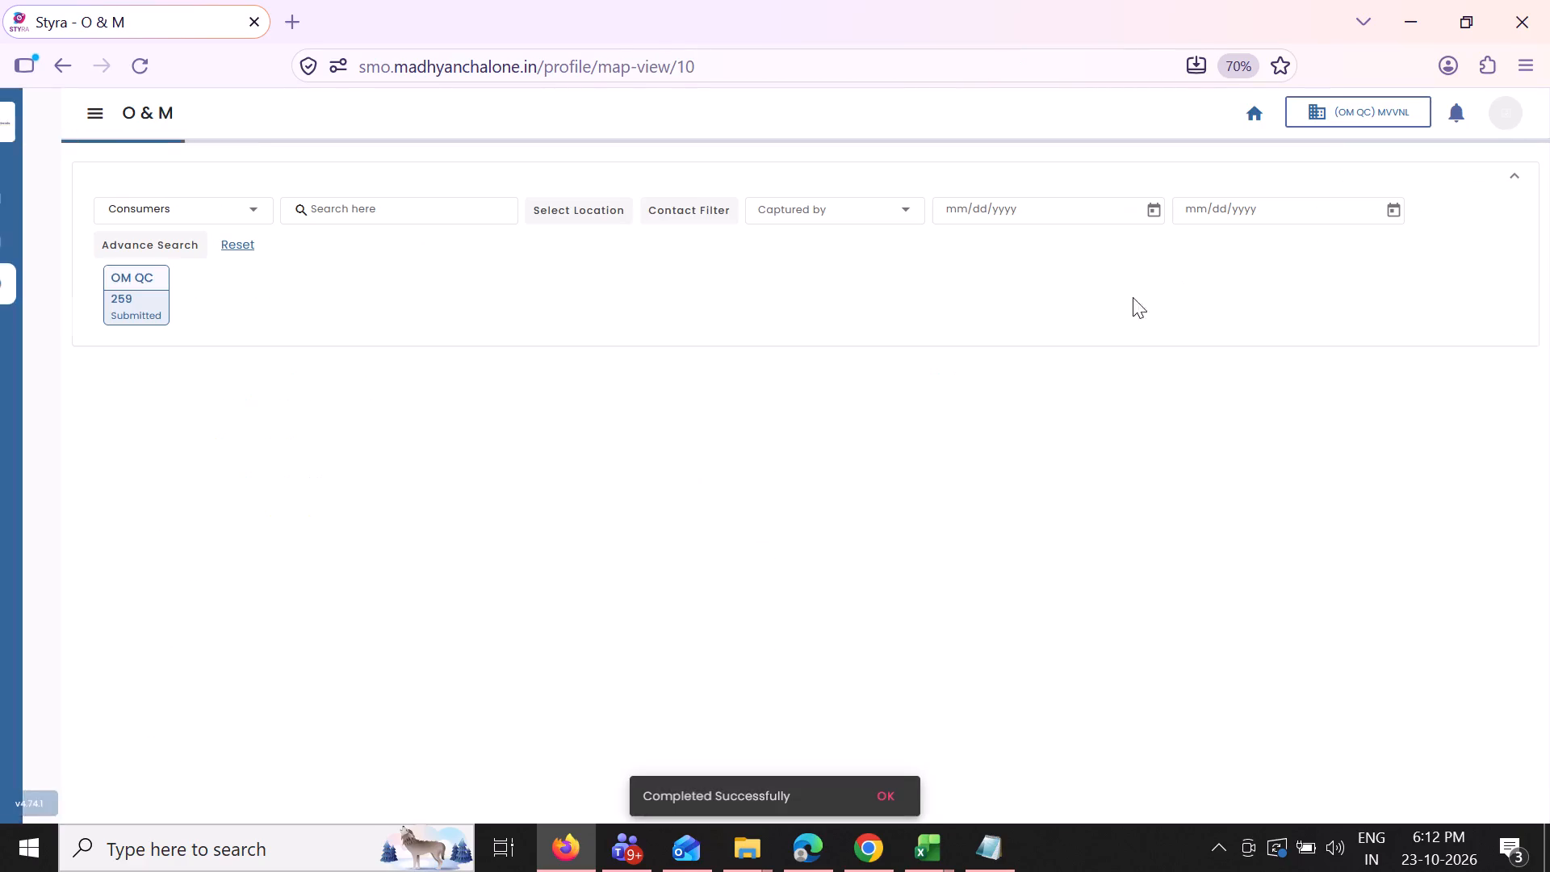
pyautogui.click(763, 392)
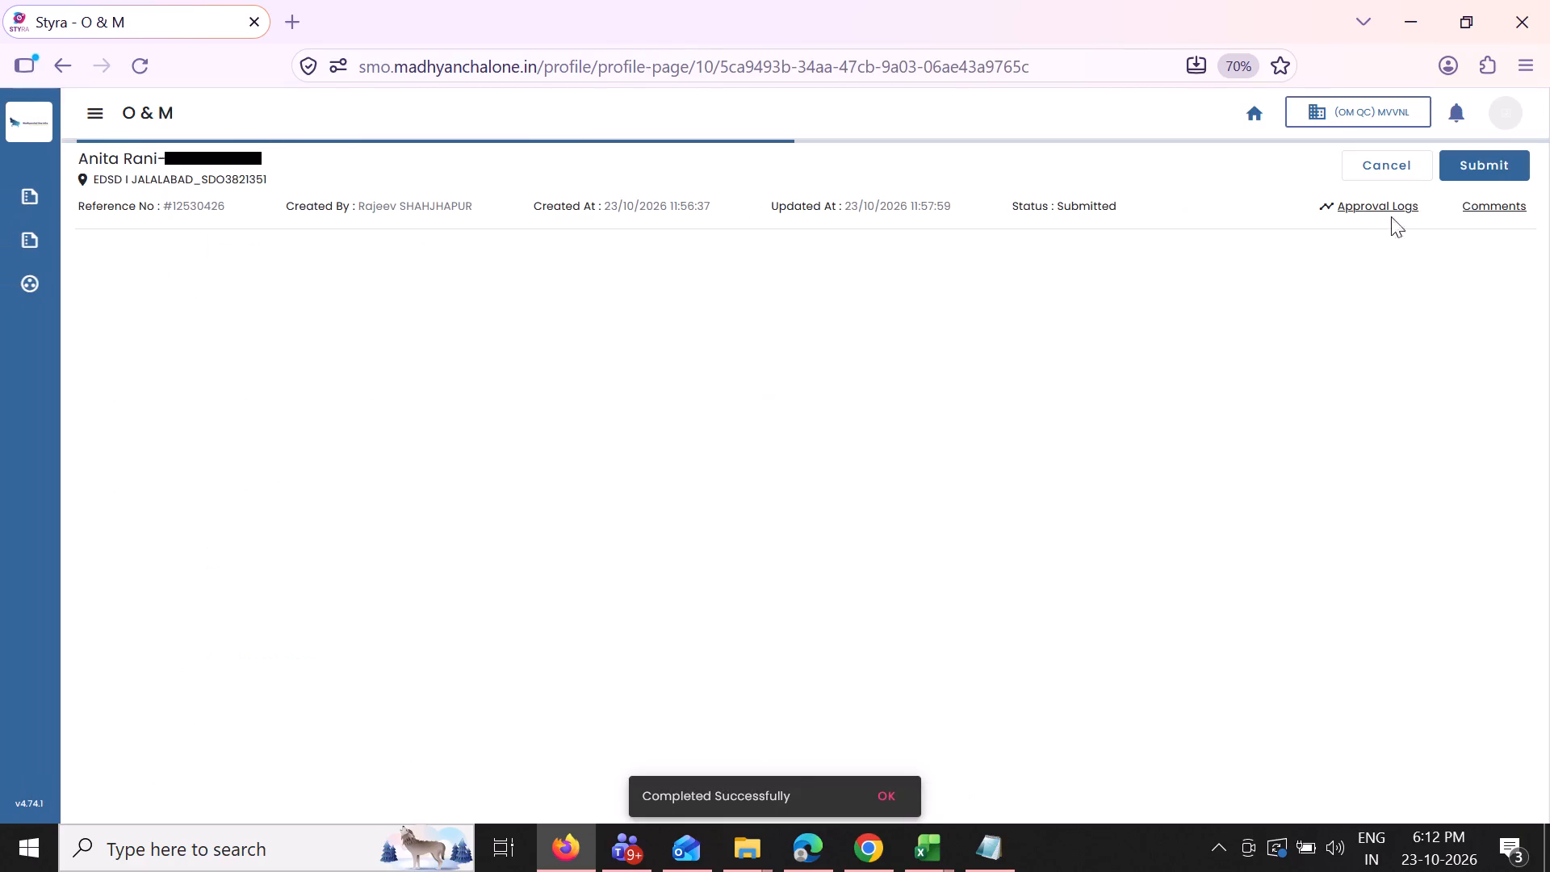
pyautogui.click(1480, 171)
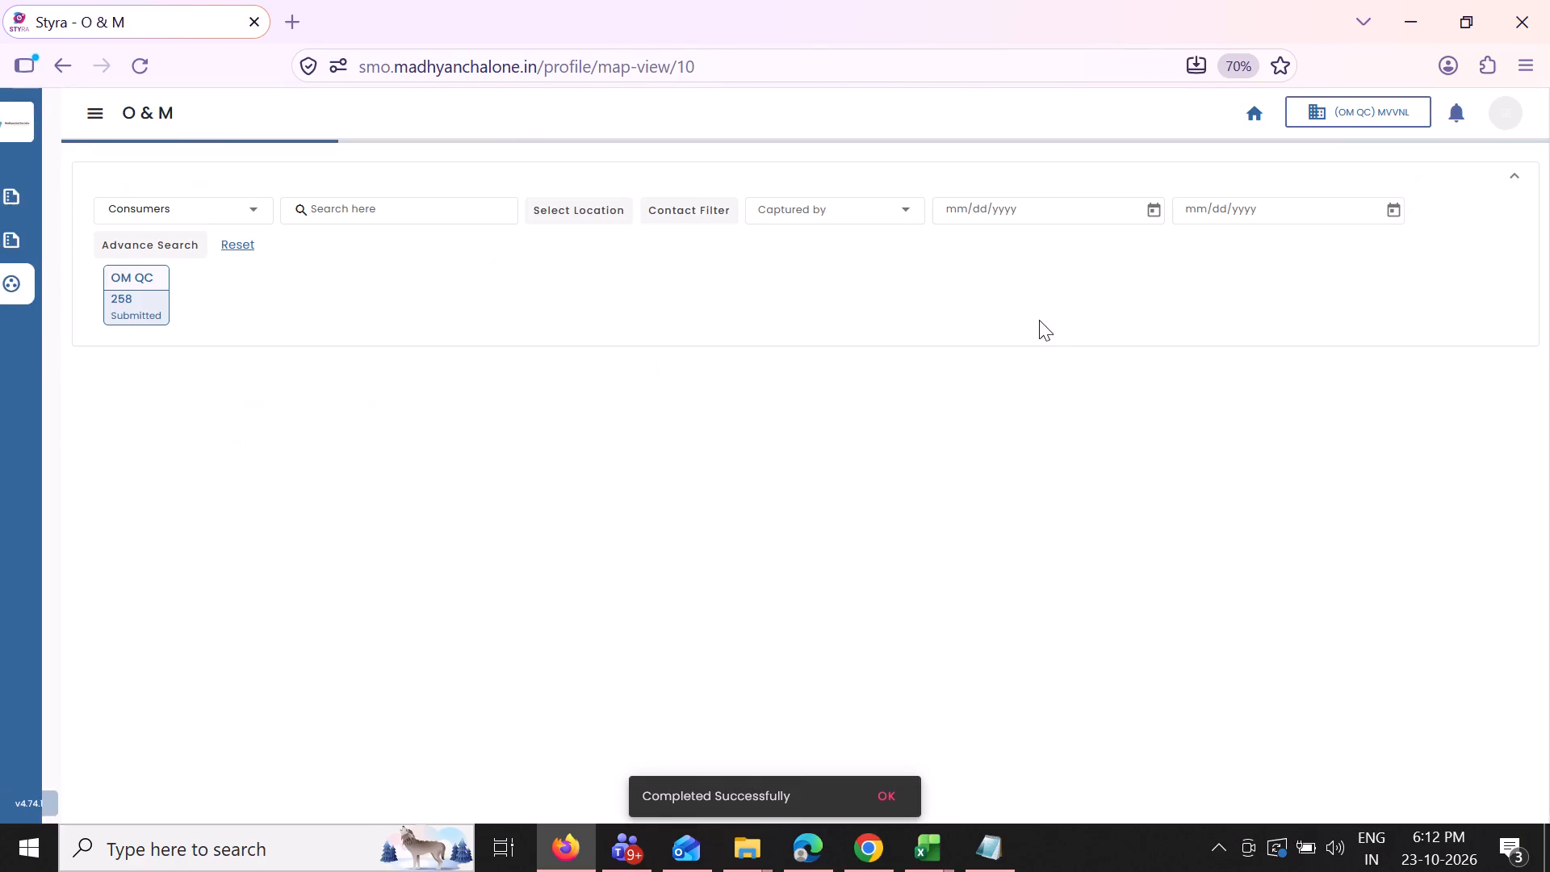
pyautogui.click(768, 399)
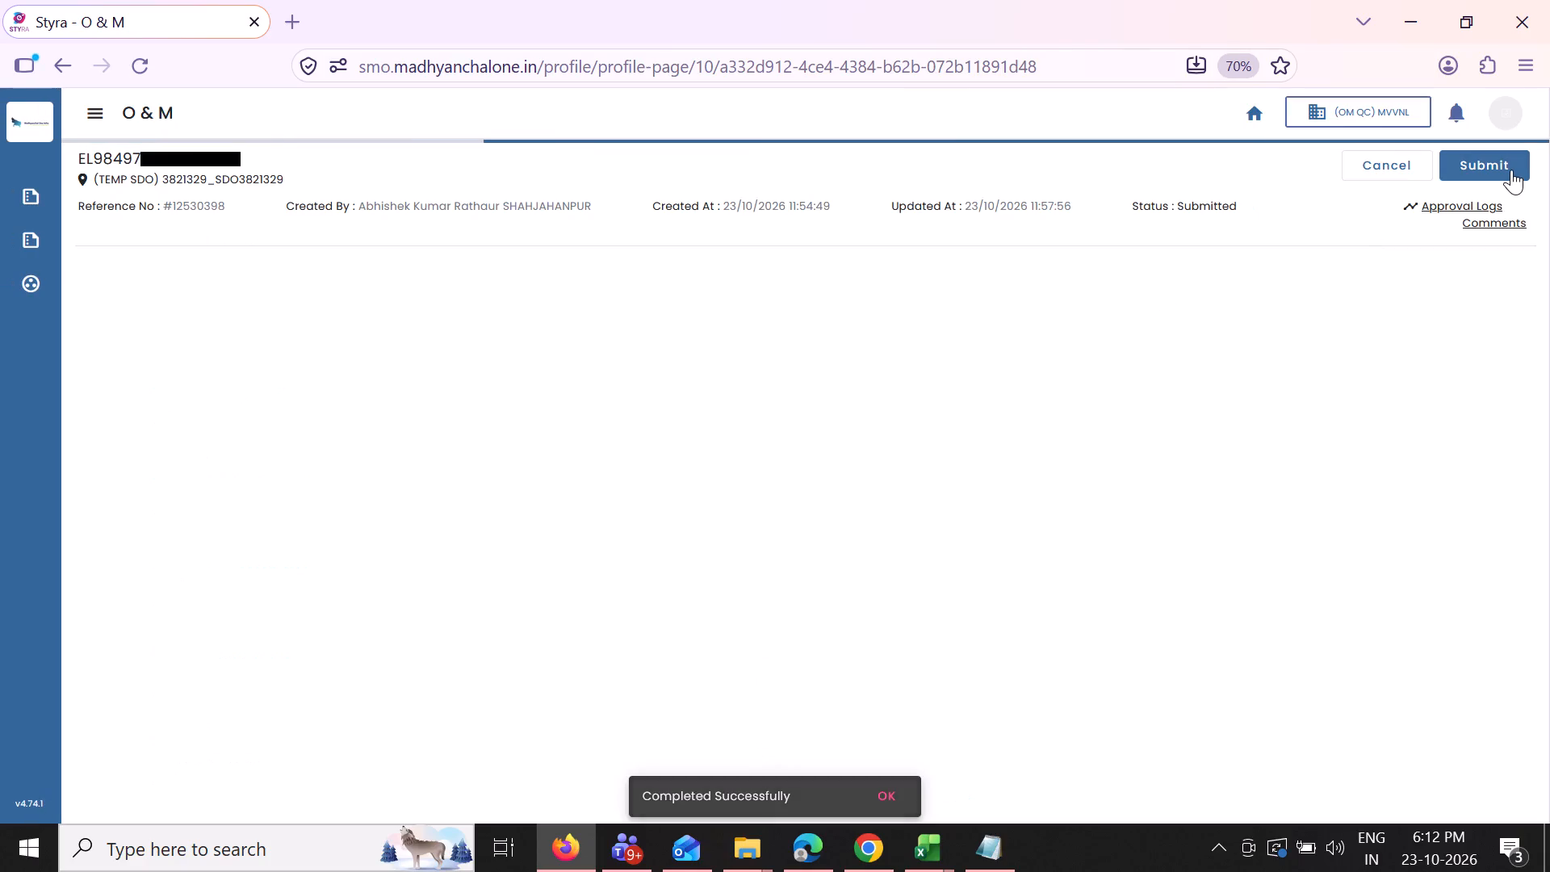
pyautogui.click(1511, 170)
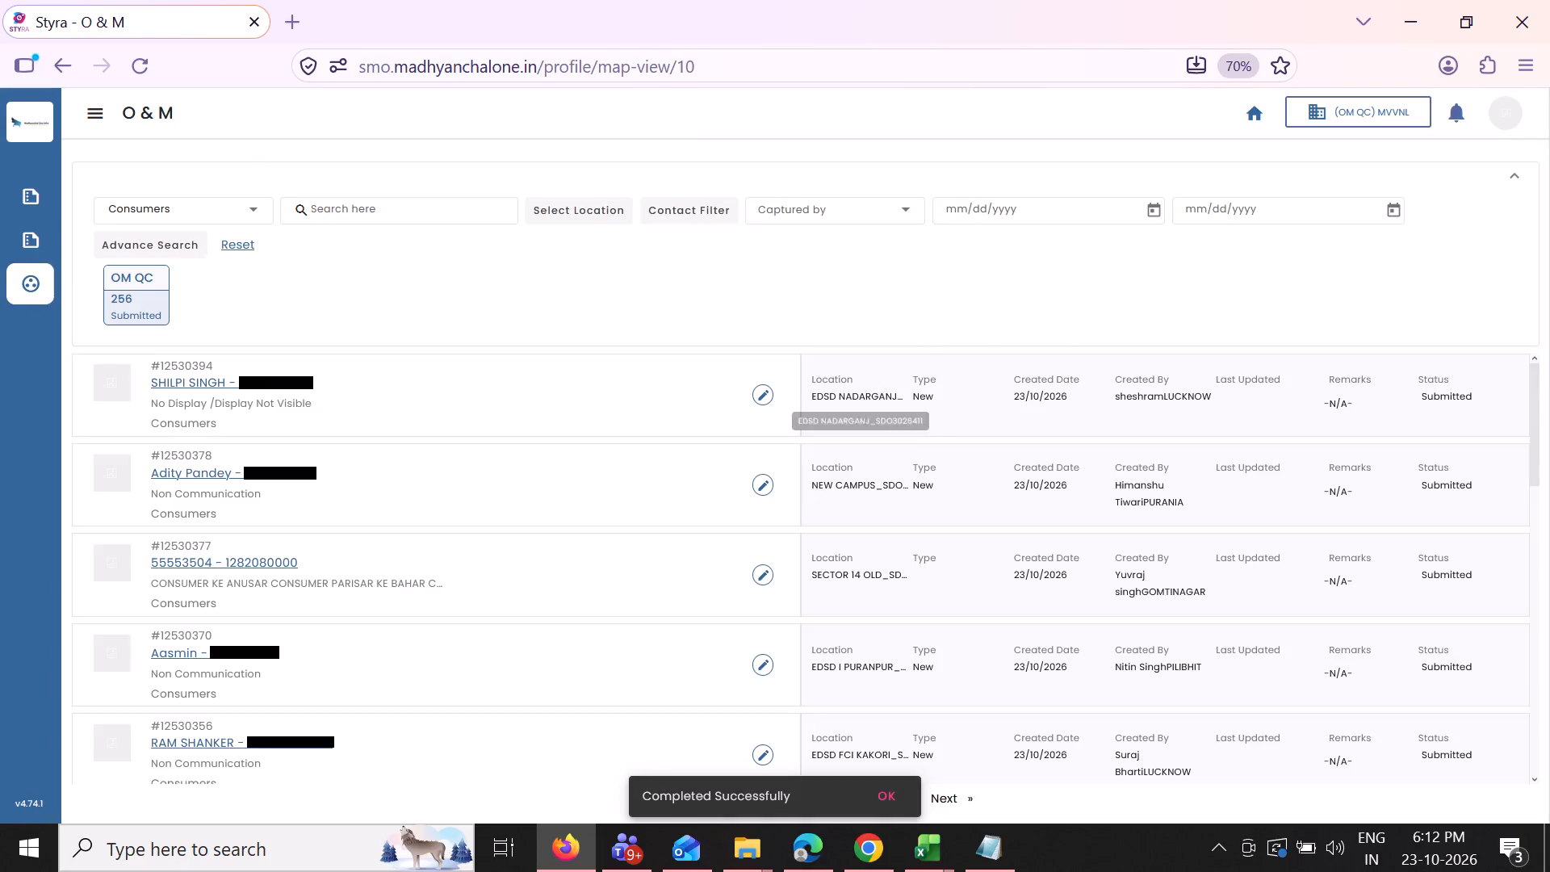
pyautogui.click(769, 404)
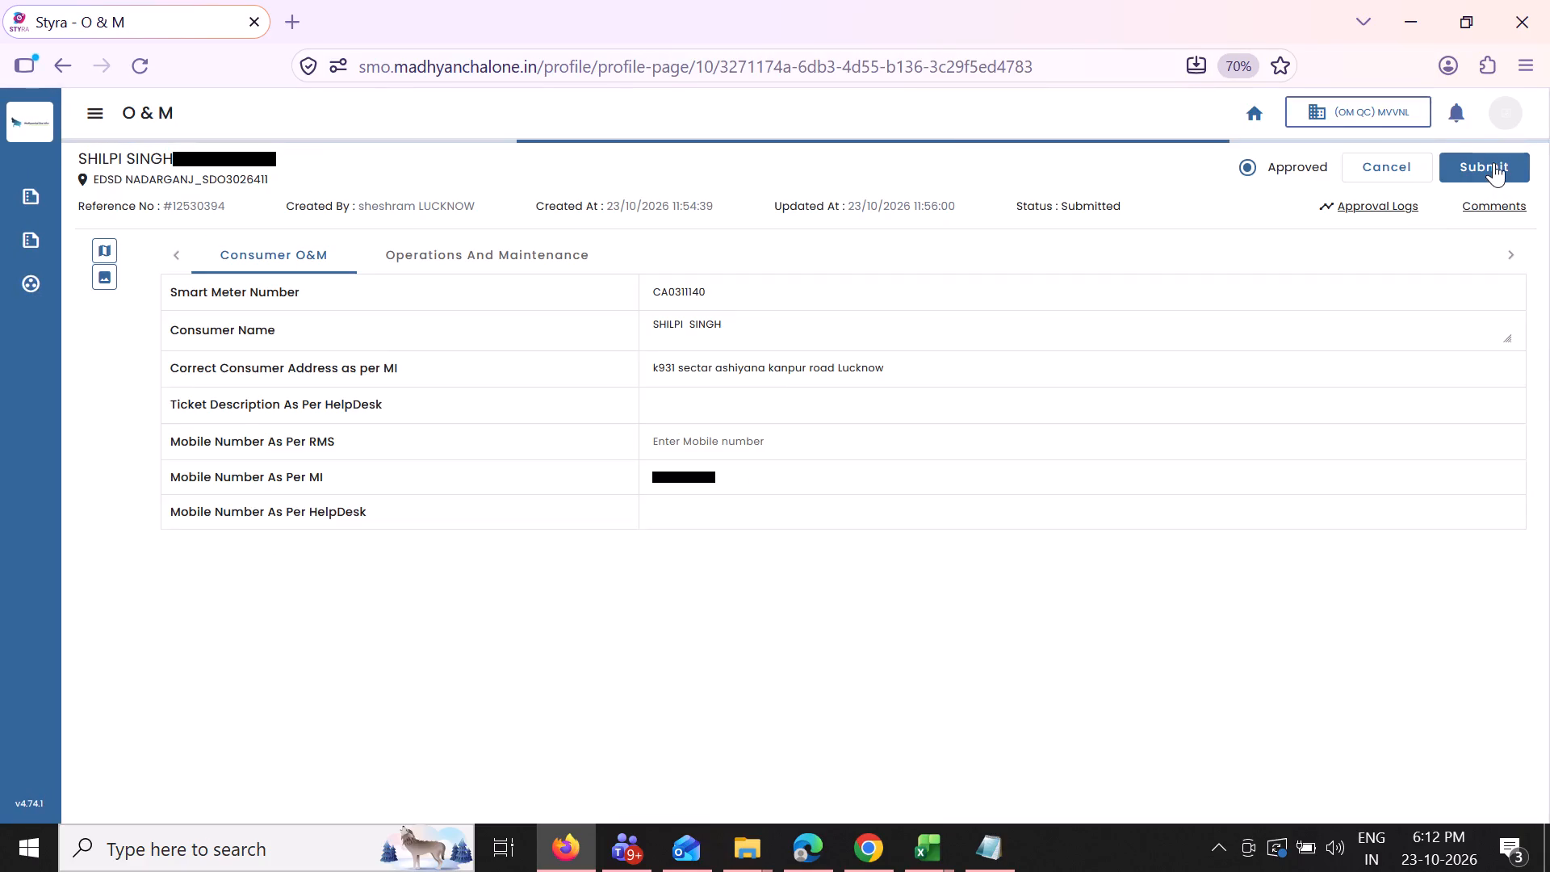
pyautogui.click(1493, 160)
pyautogui.click(757, 401)
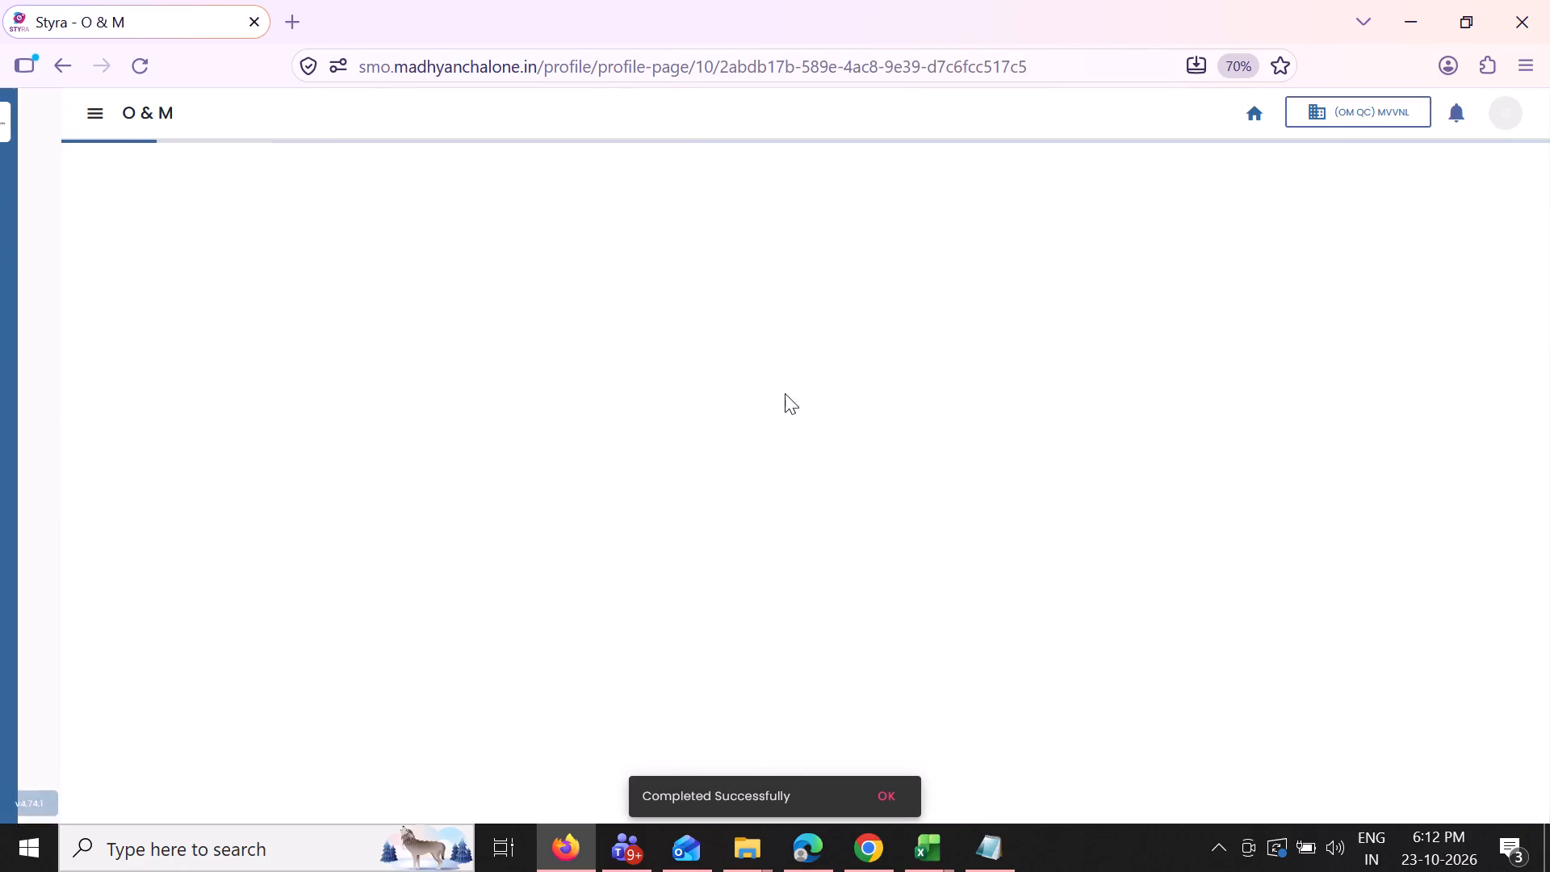
pyautogui.click(1472, 163)
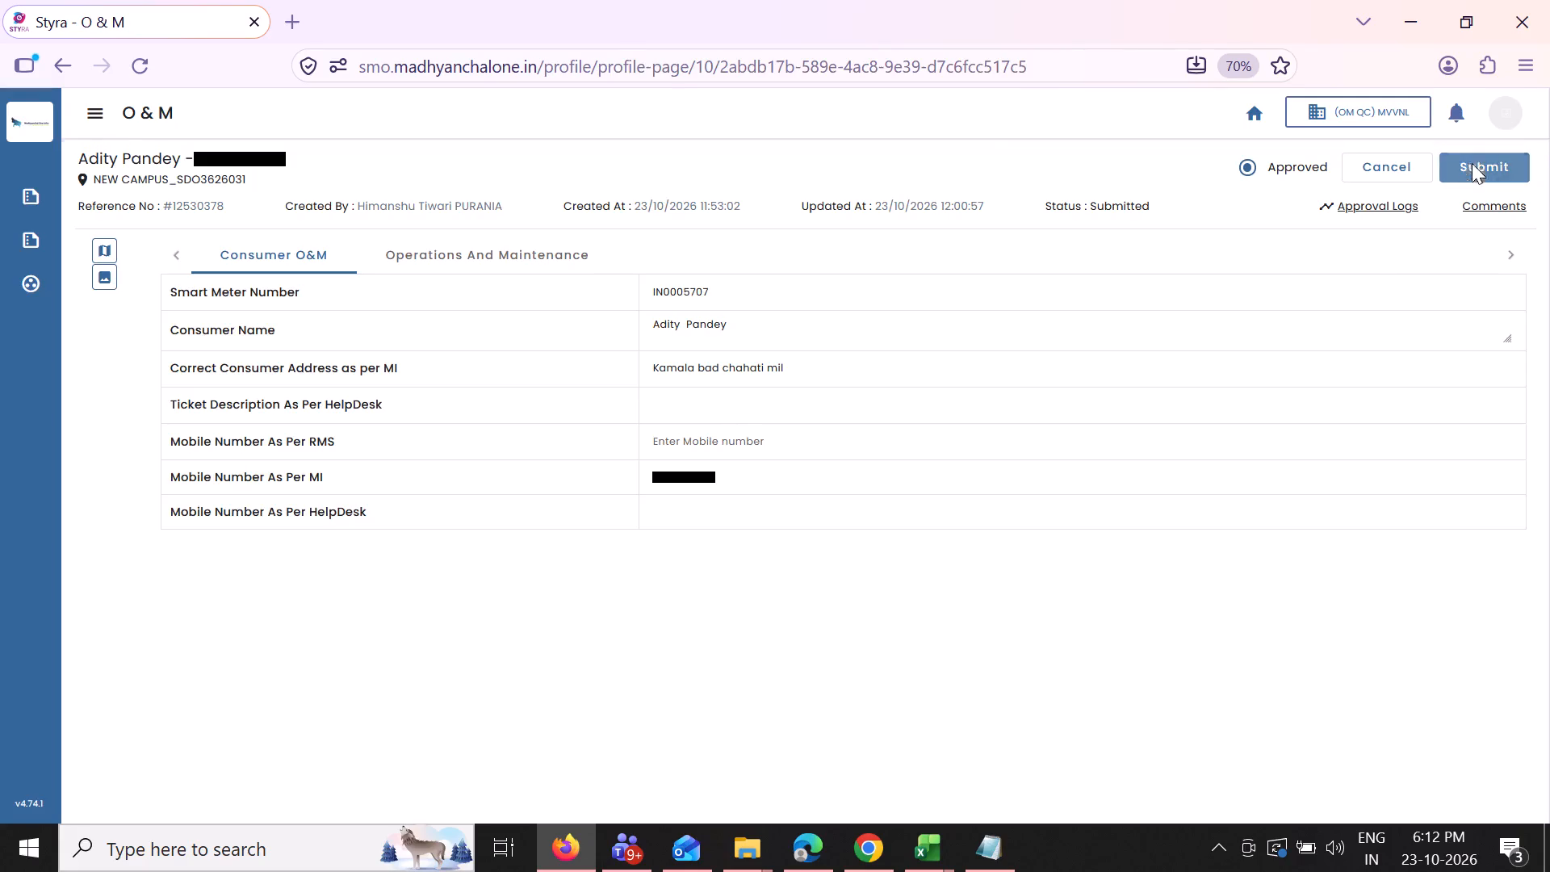
pyautogui.click(769, 402)
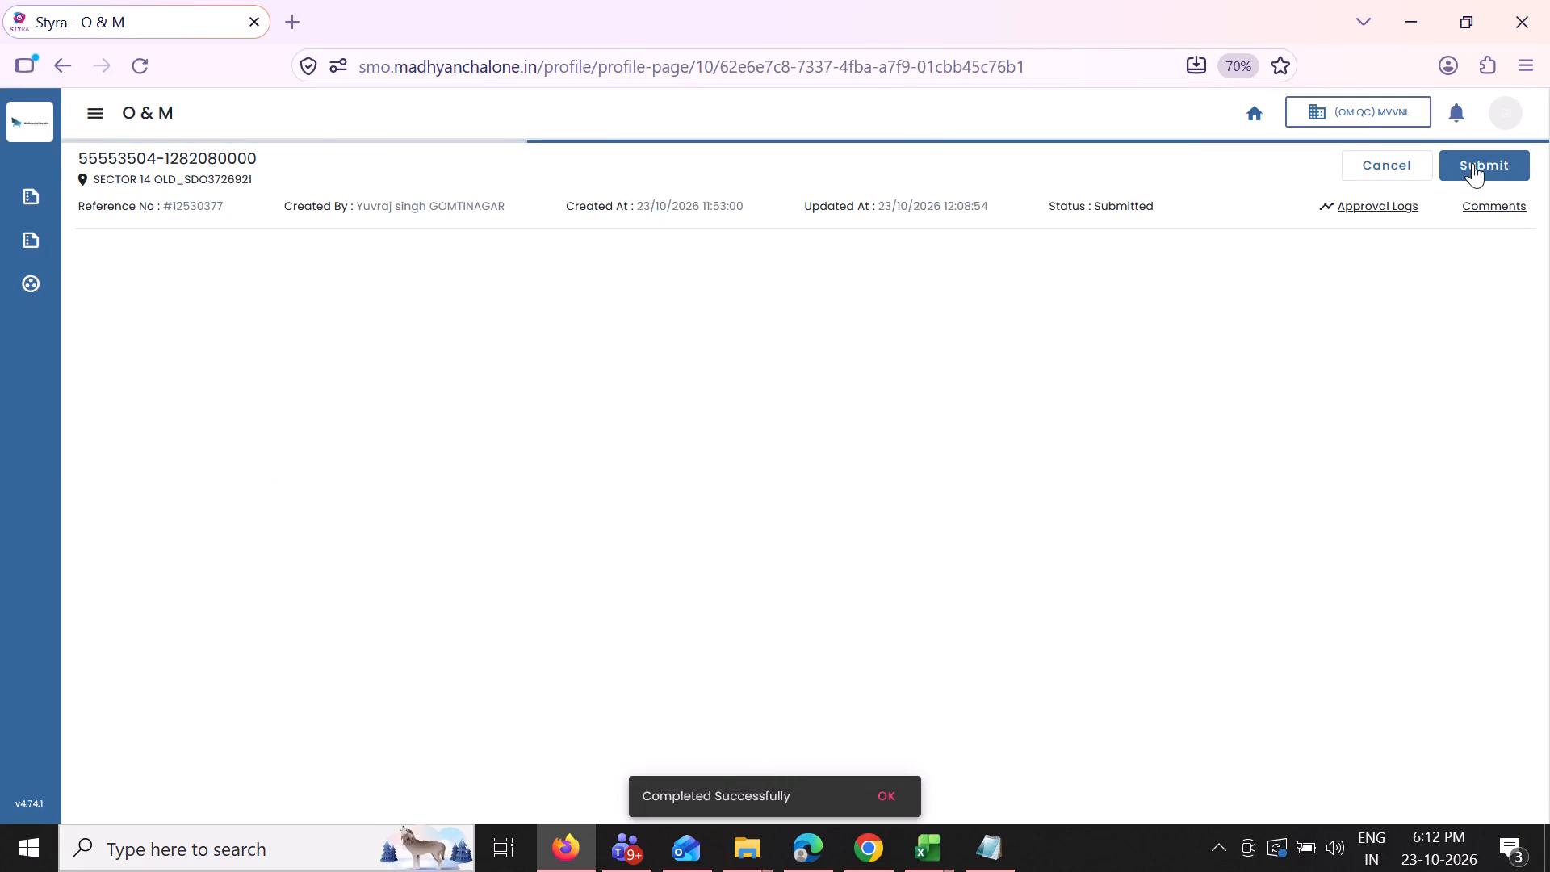
pyautogui.click(1472, 162)
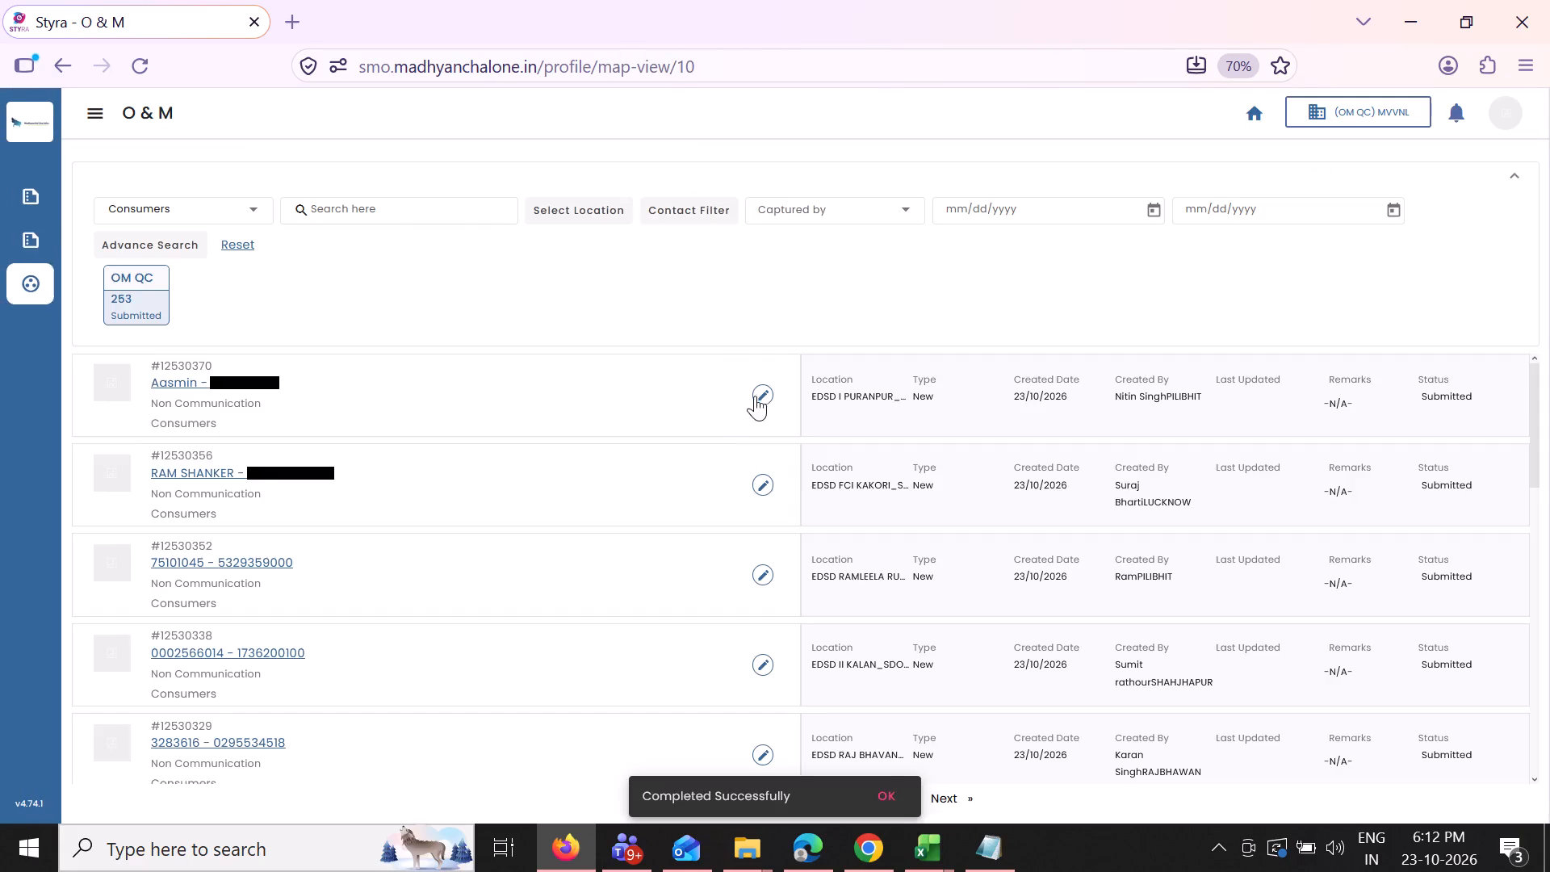
pyautogui.click(755, 394)
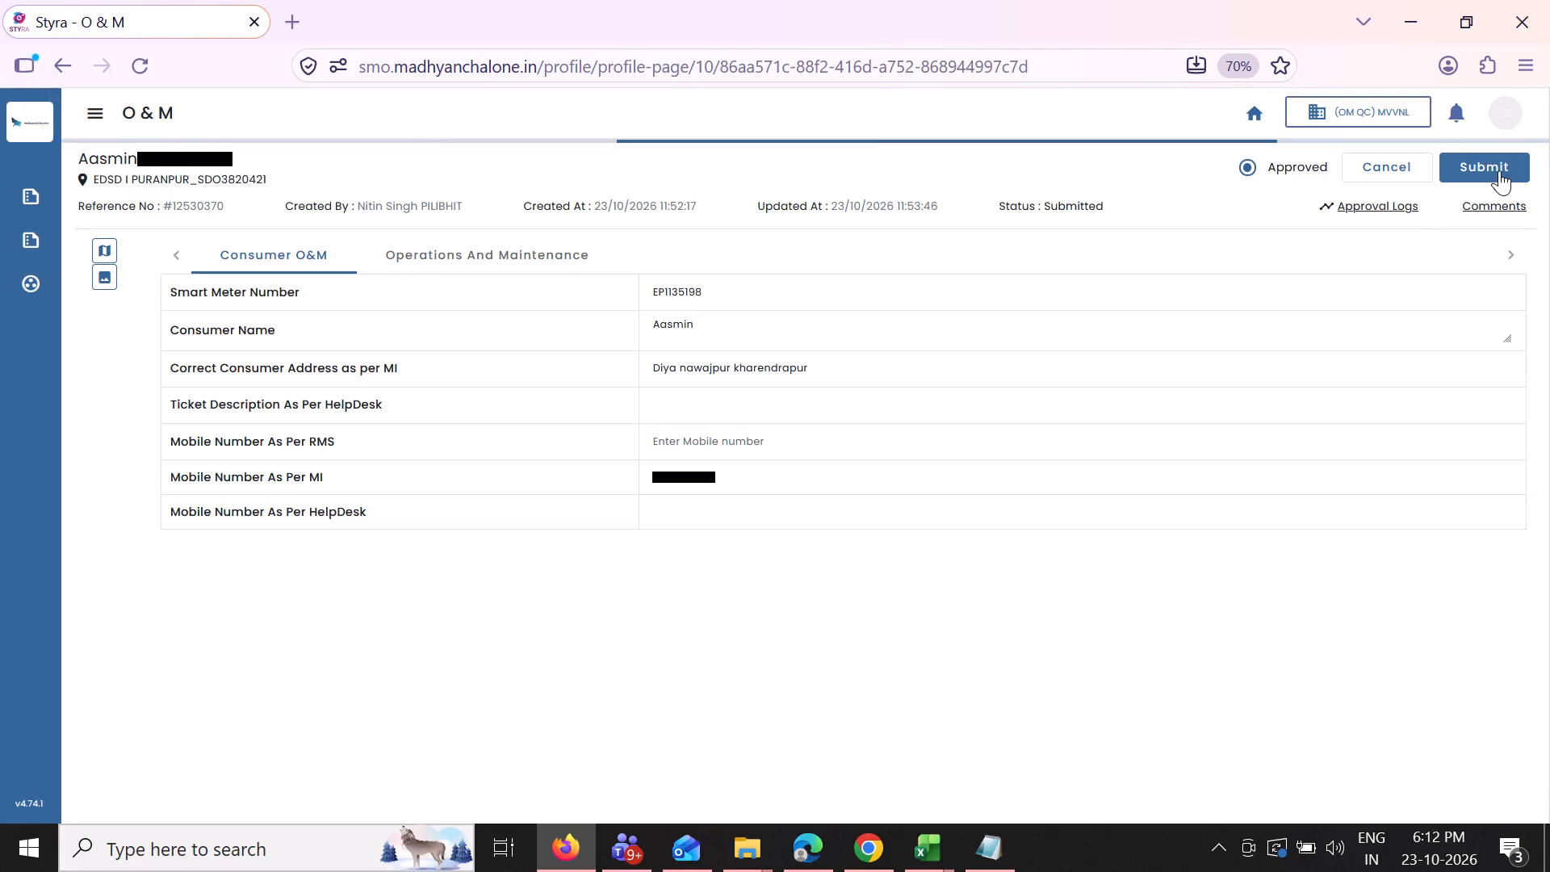
pyautogui.click(1499, 170)
pyautogui.click(768, 396)
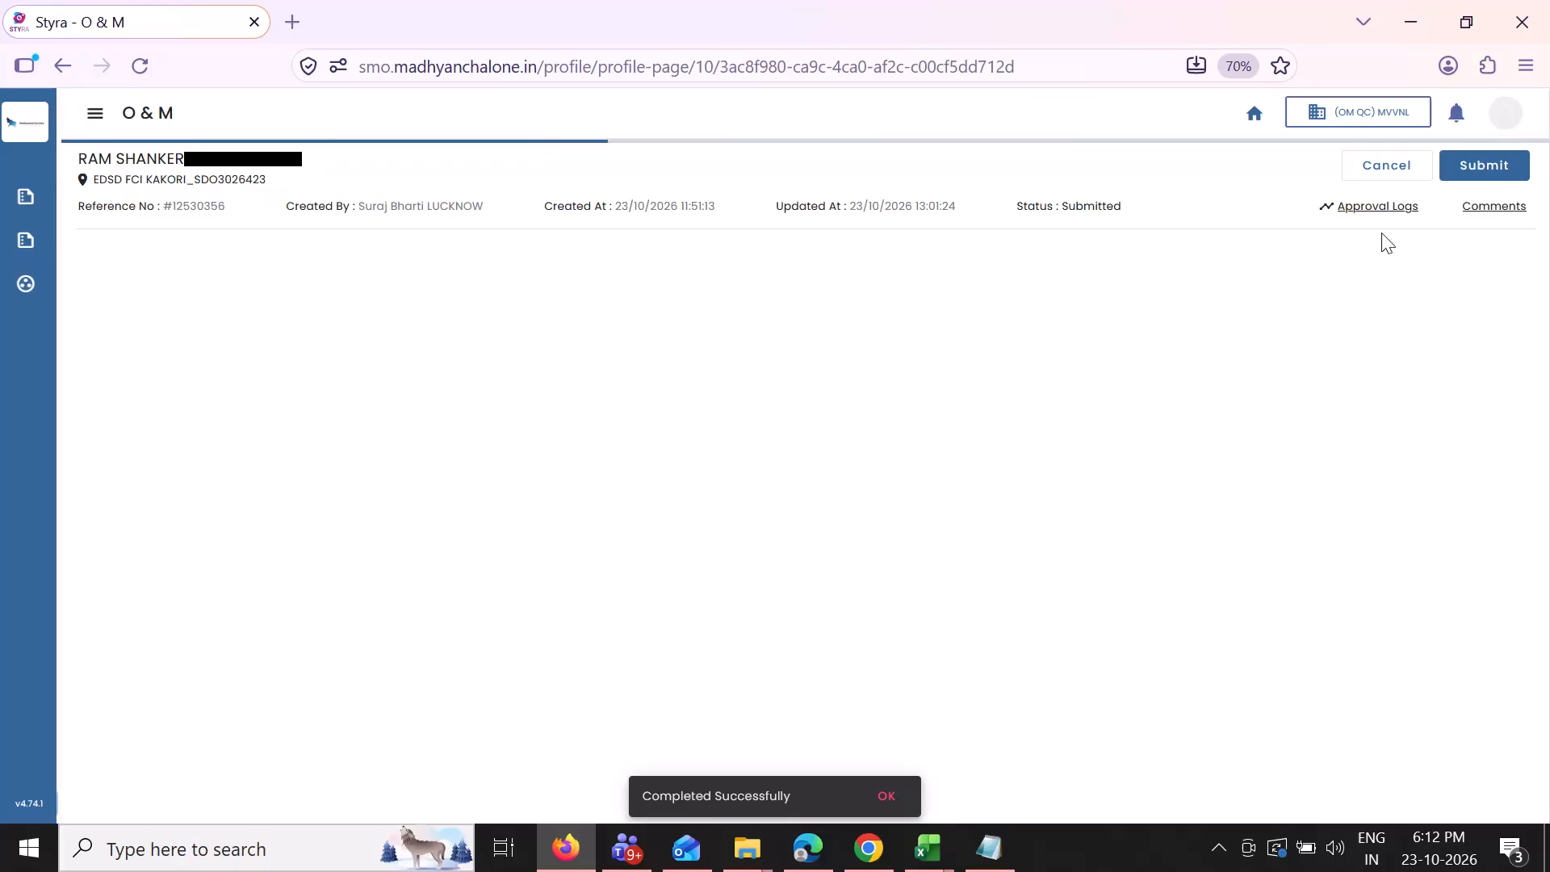
pyautogui.click(1484, 170)
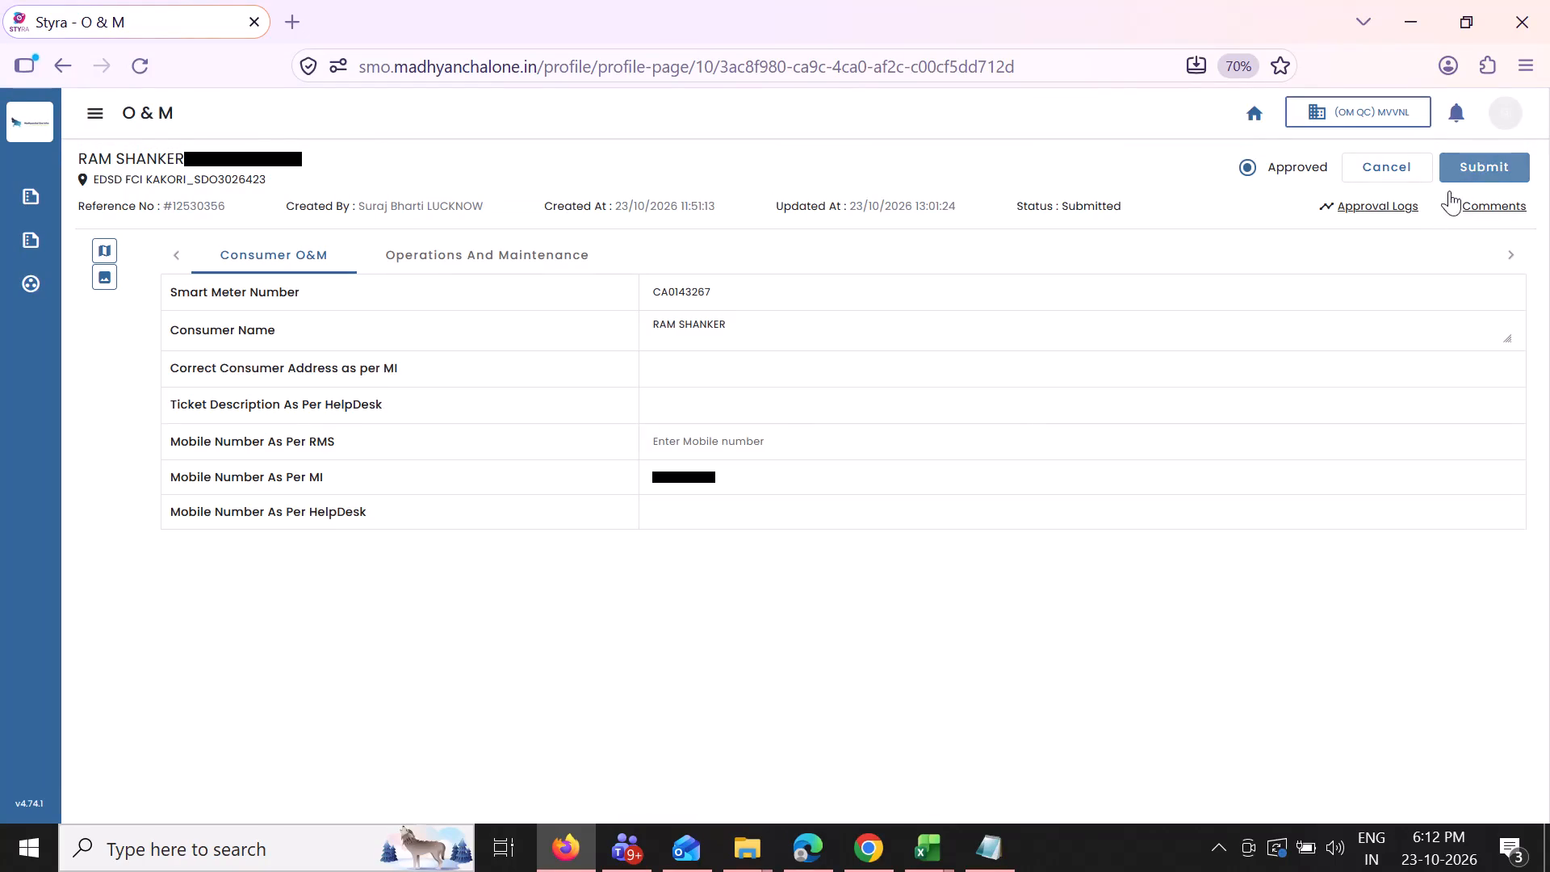
pyautogui.click(760, 389)
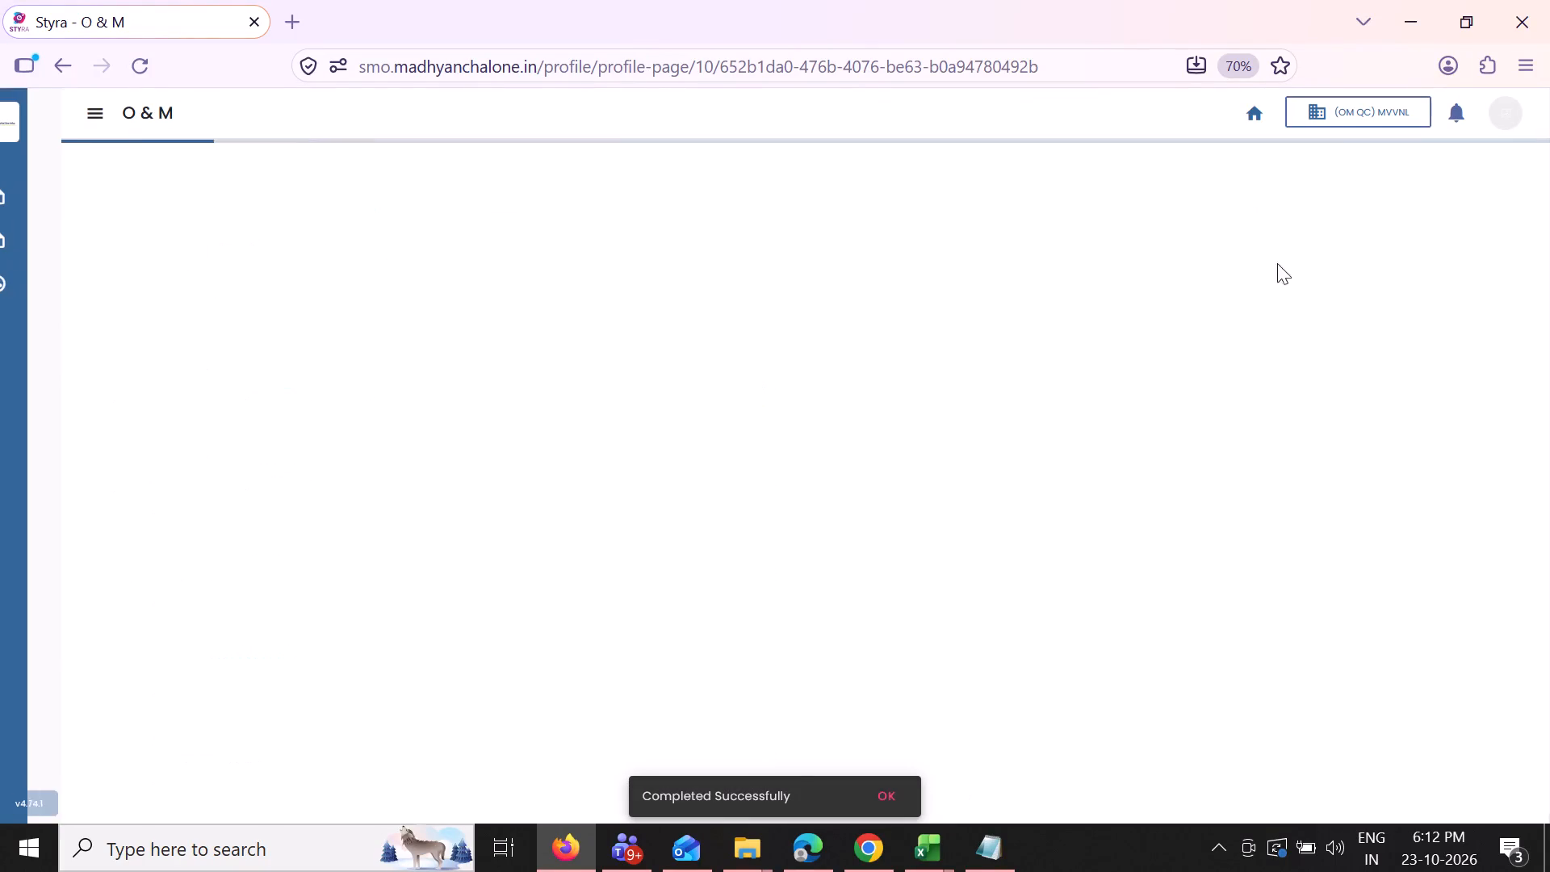
pyautogui.click(1455, 178)
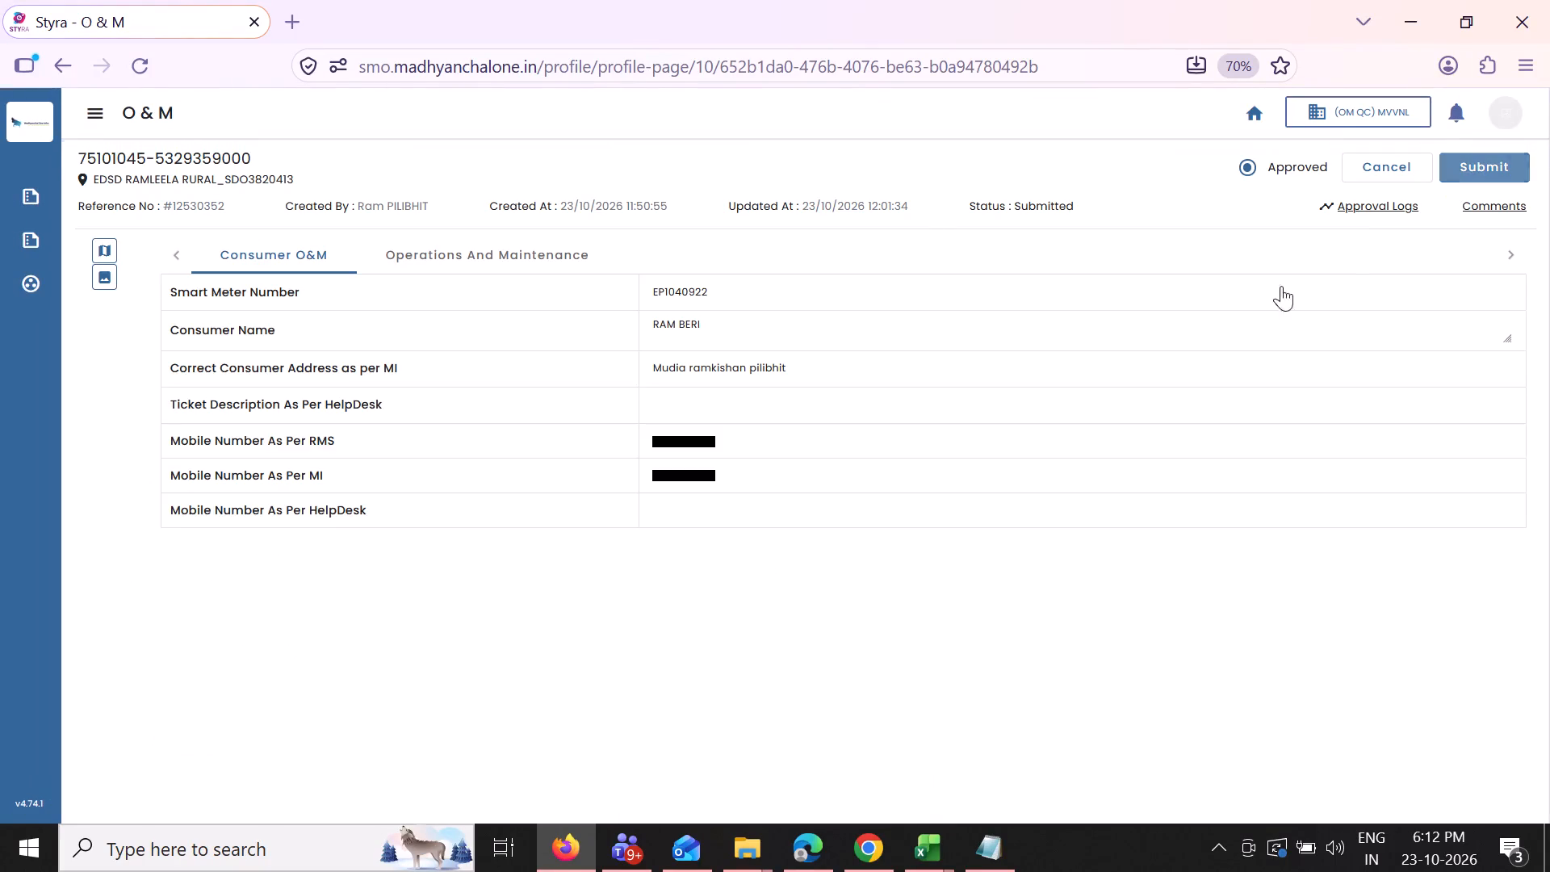
pyautogui.click(776, 395)
pyautogui.click(763, 400)
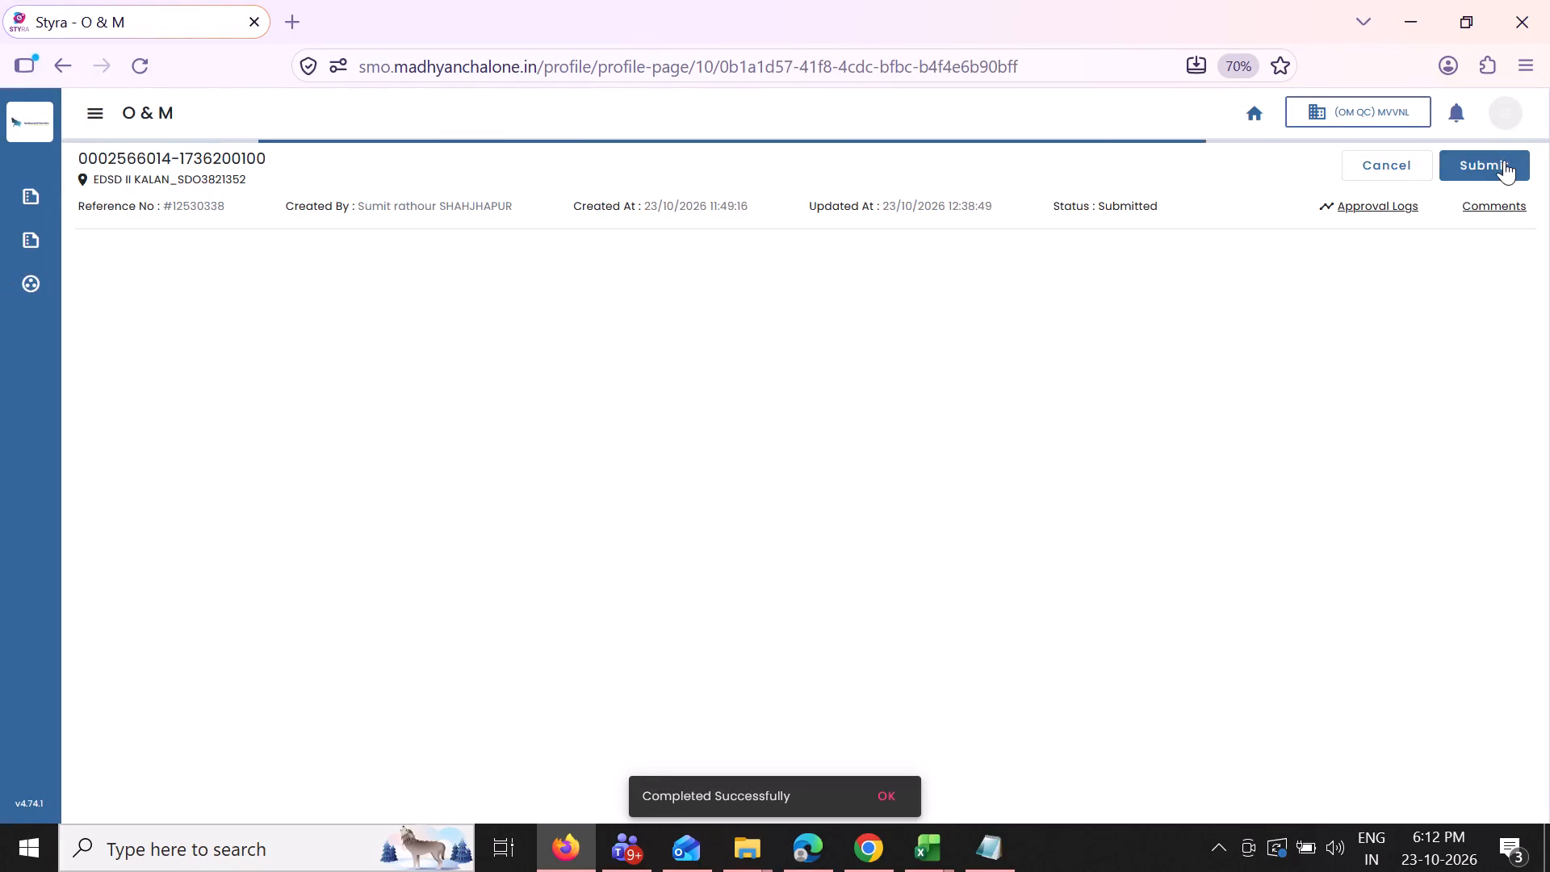
pyautogui.click(1504, 160)
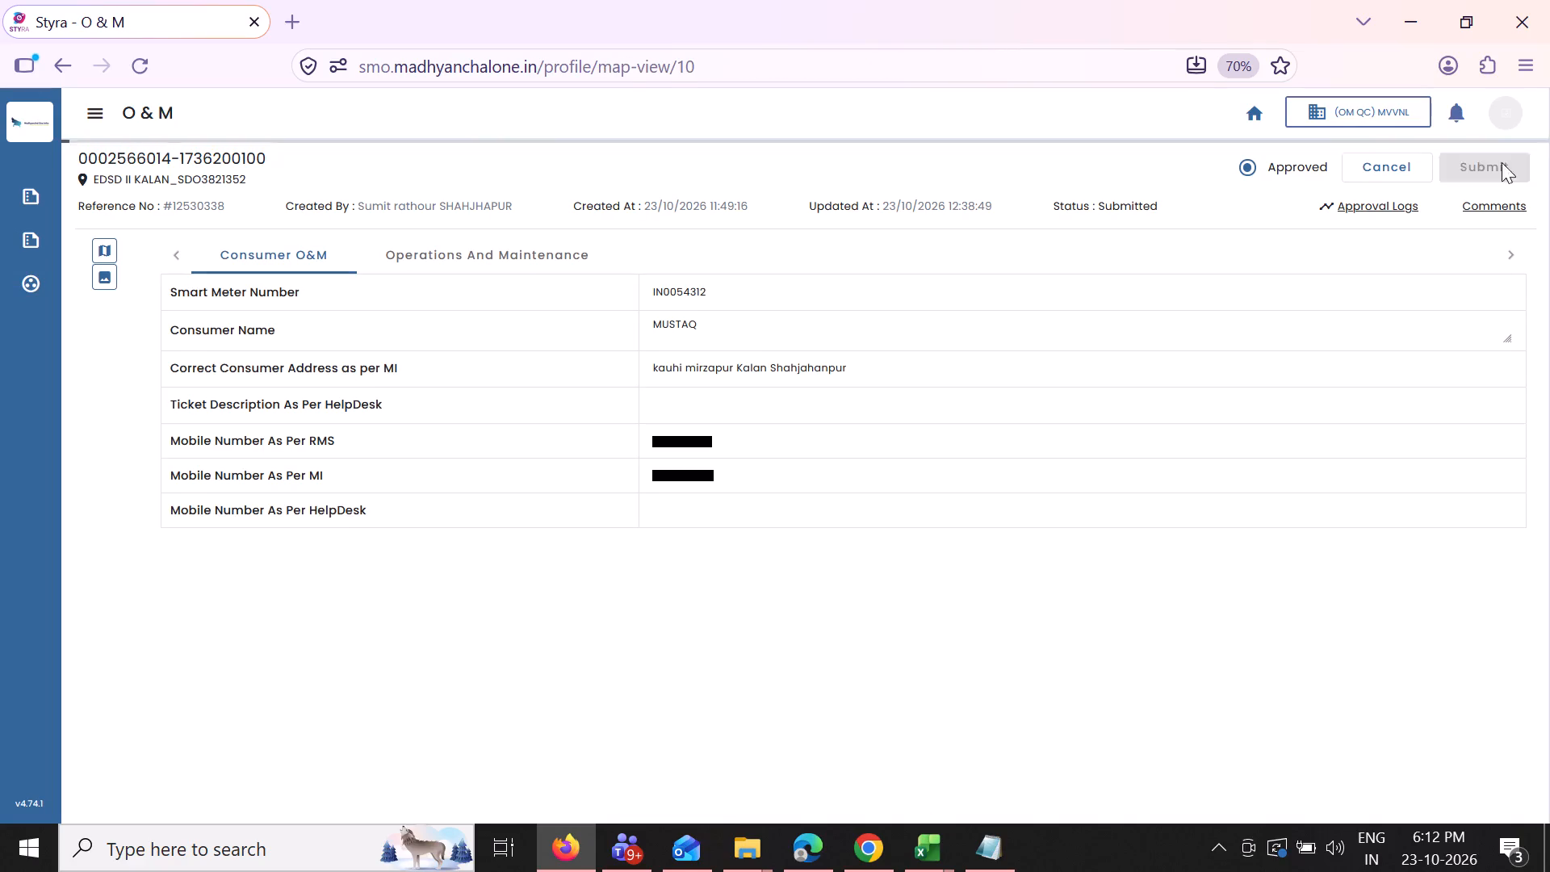
pyautogui.click(756, 399)
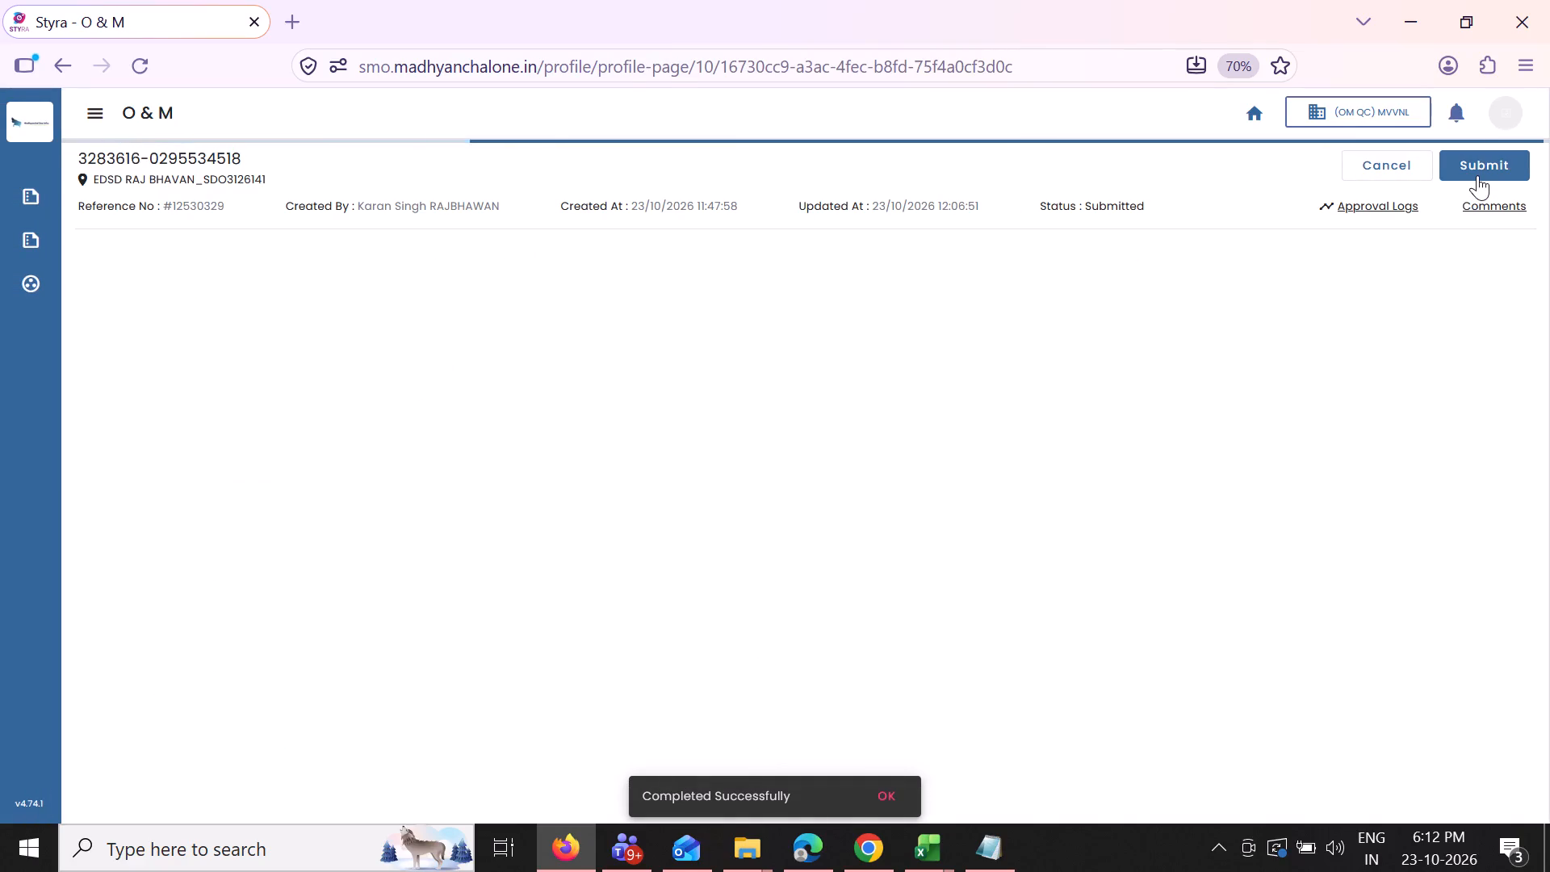
pyautogui.click(1477, 175)
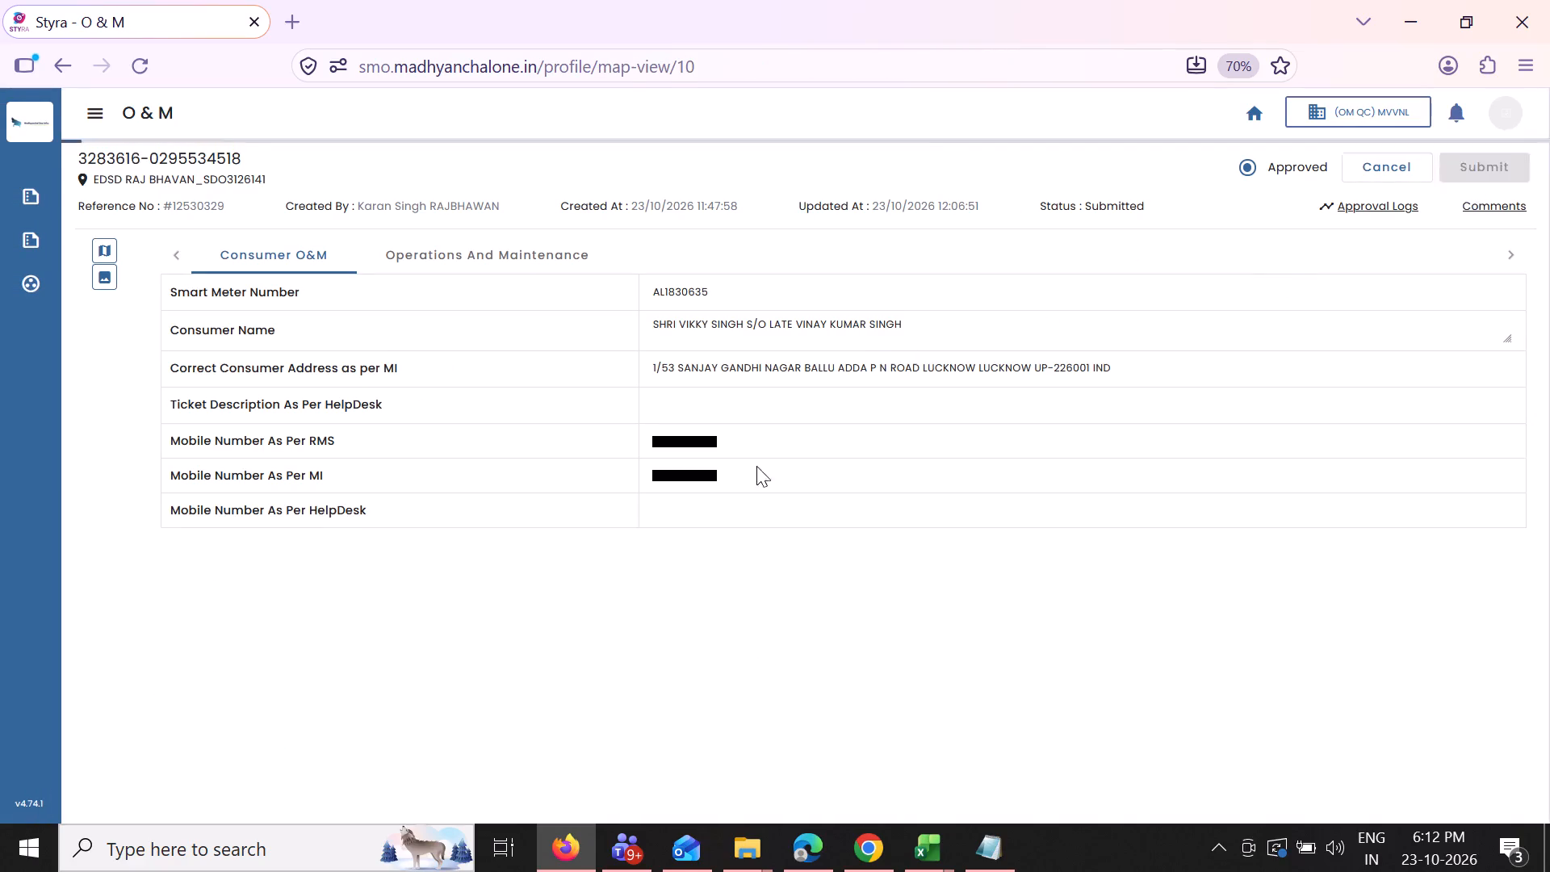
pyautogui.click(774, 398)
pyautogui.click(769, 406)
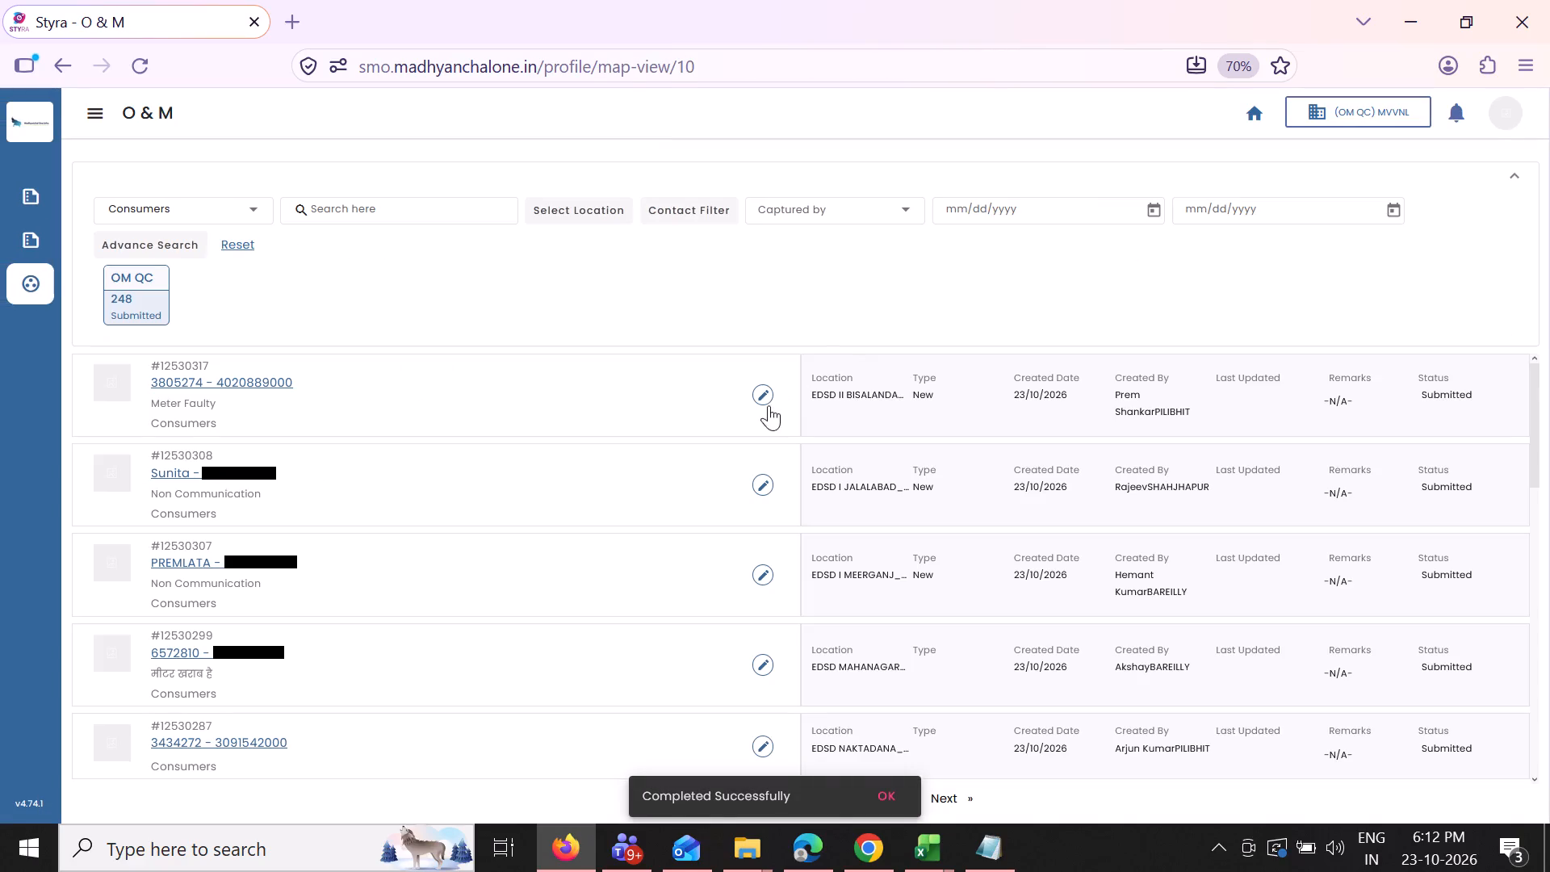
pyautogui.click(771, 397)
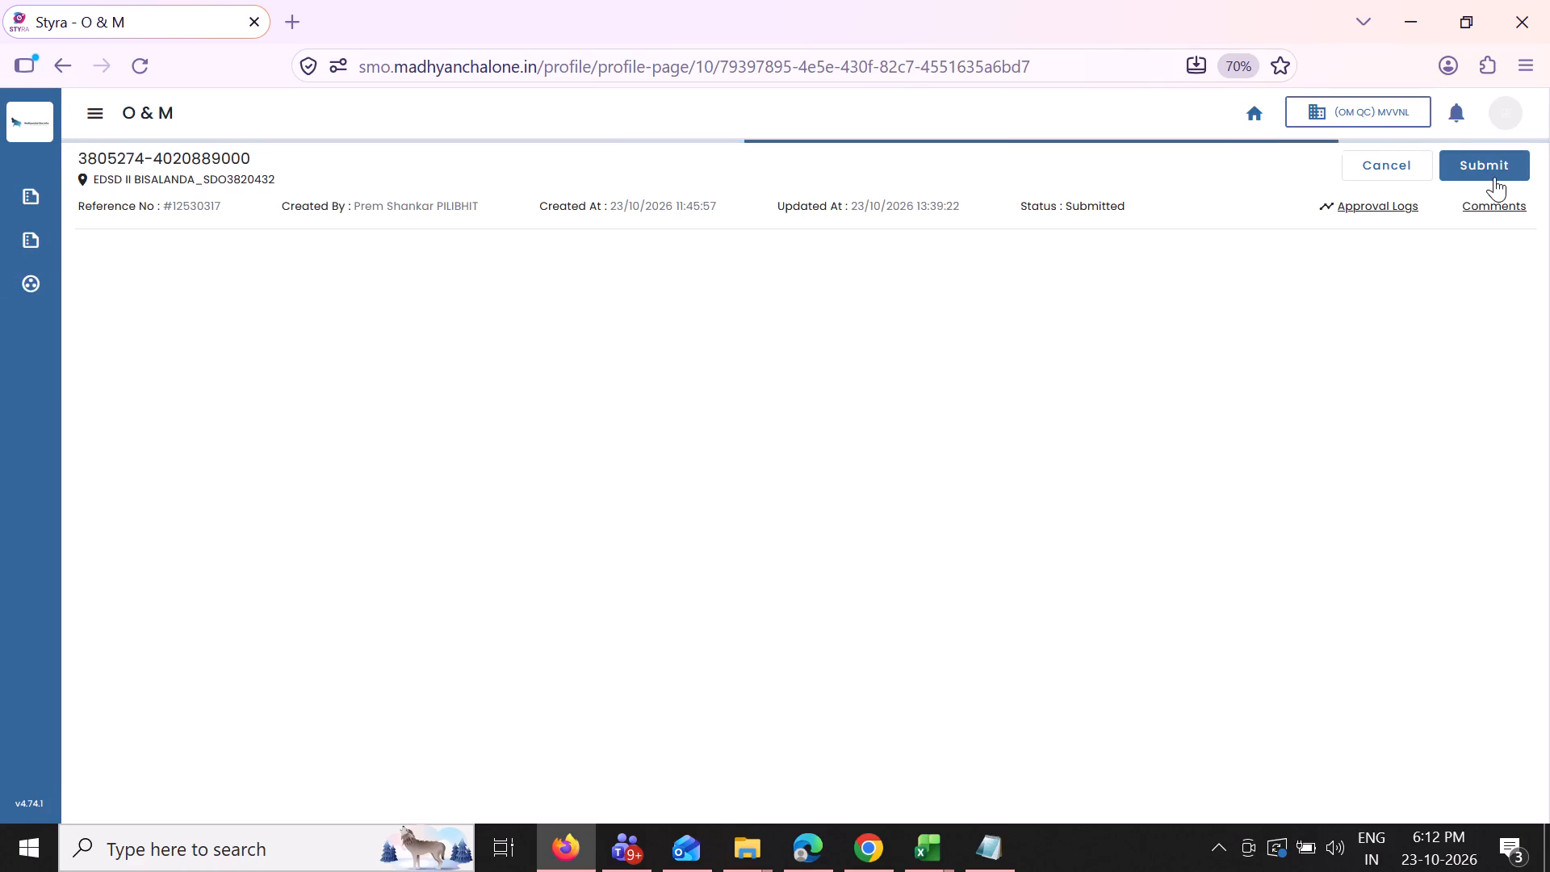
pyautogui.click(1494, 177)
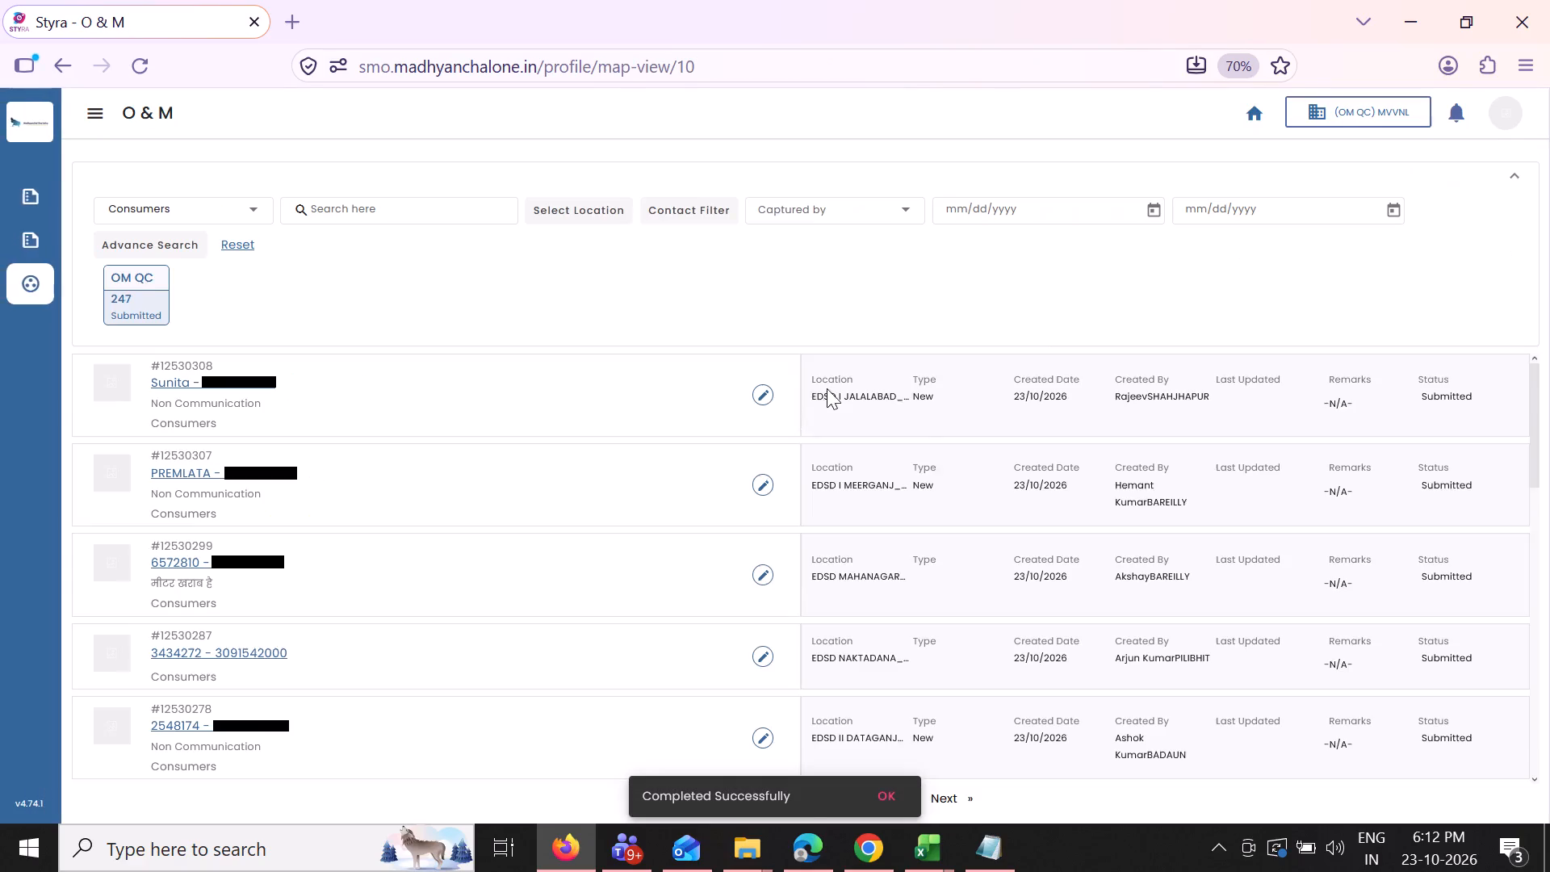
pyautogui.click(772, 392)
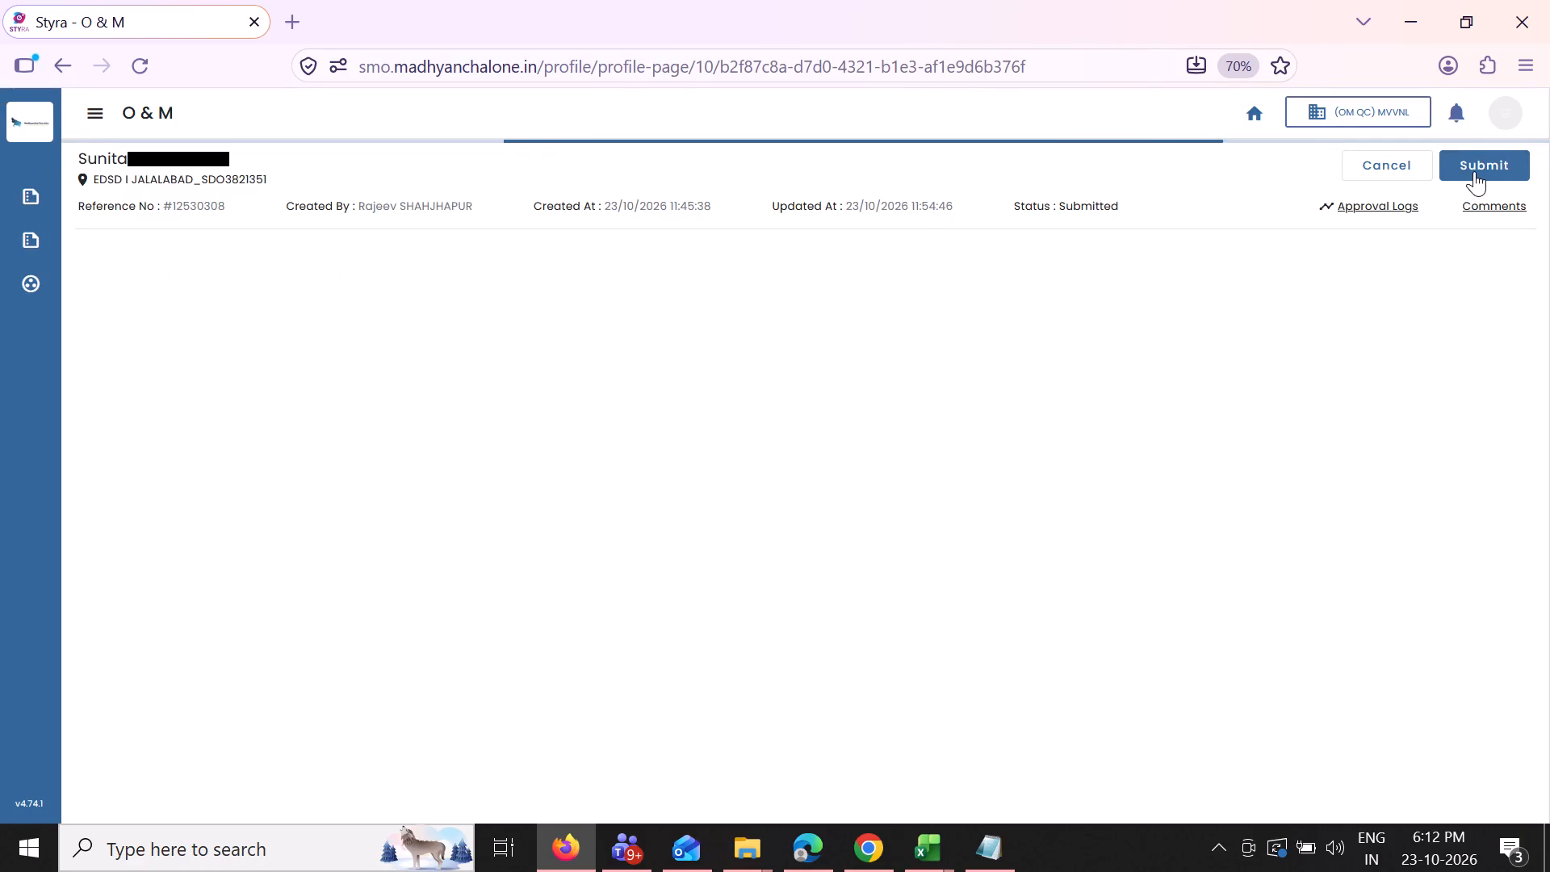
pyautogui.click(1474, 171)
pyautogui.click(759, 388)
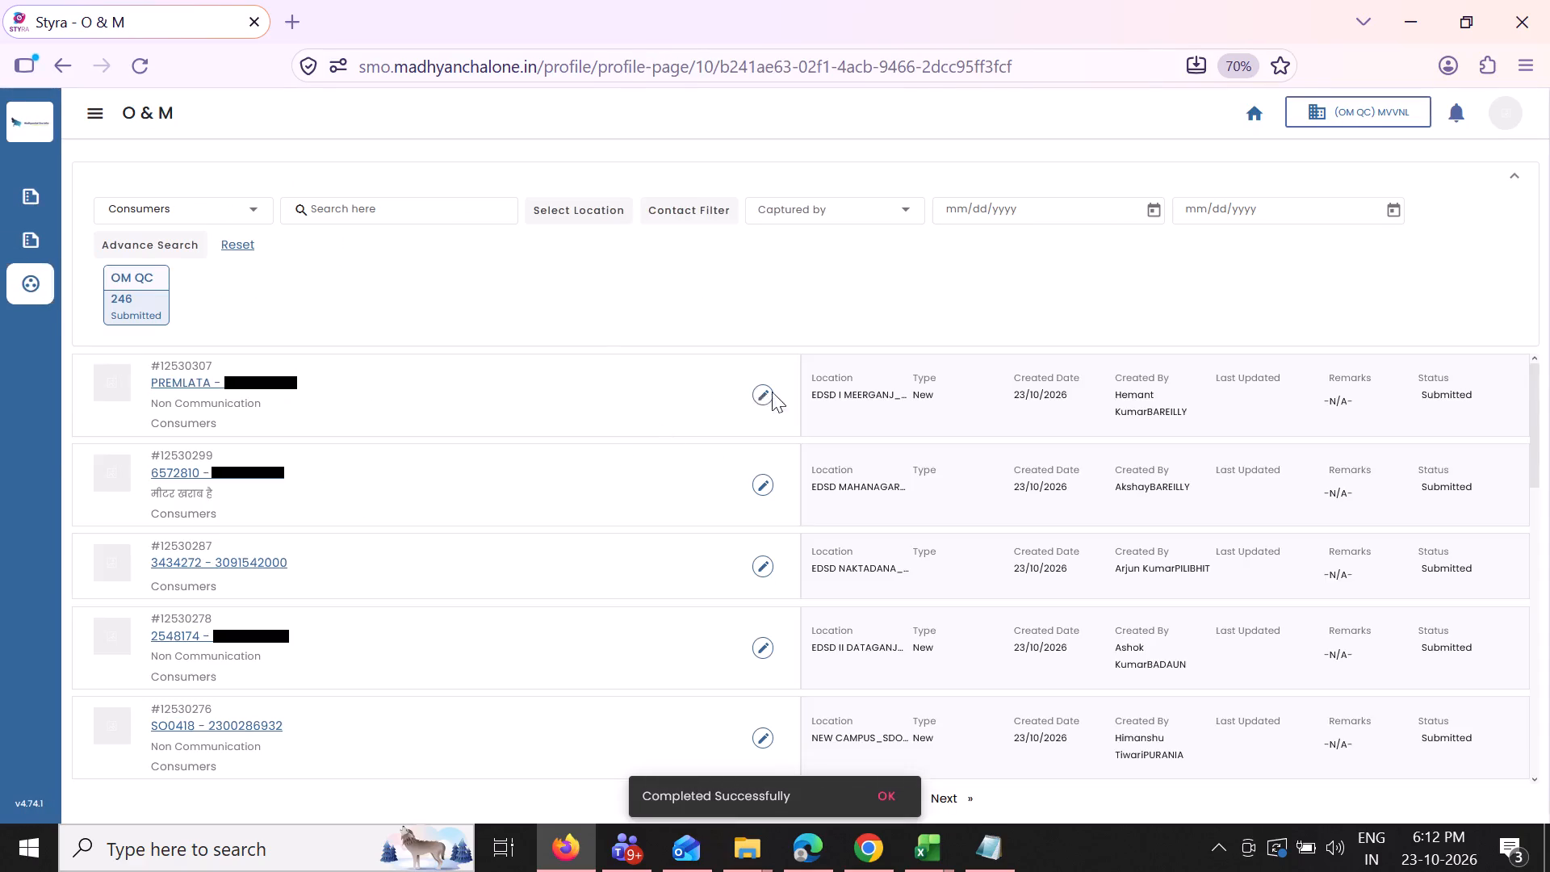
pyautogui.click(1486, 167)
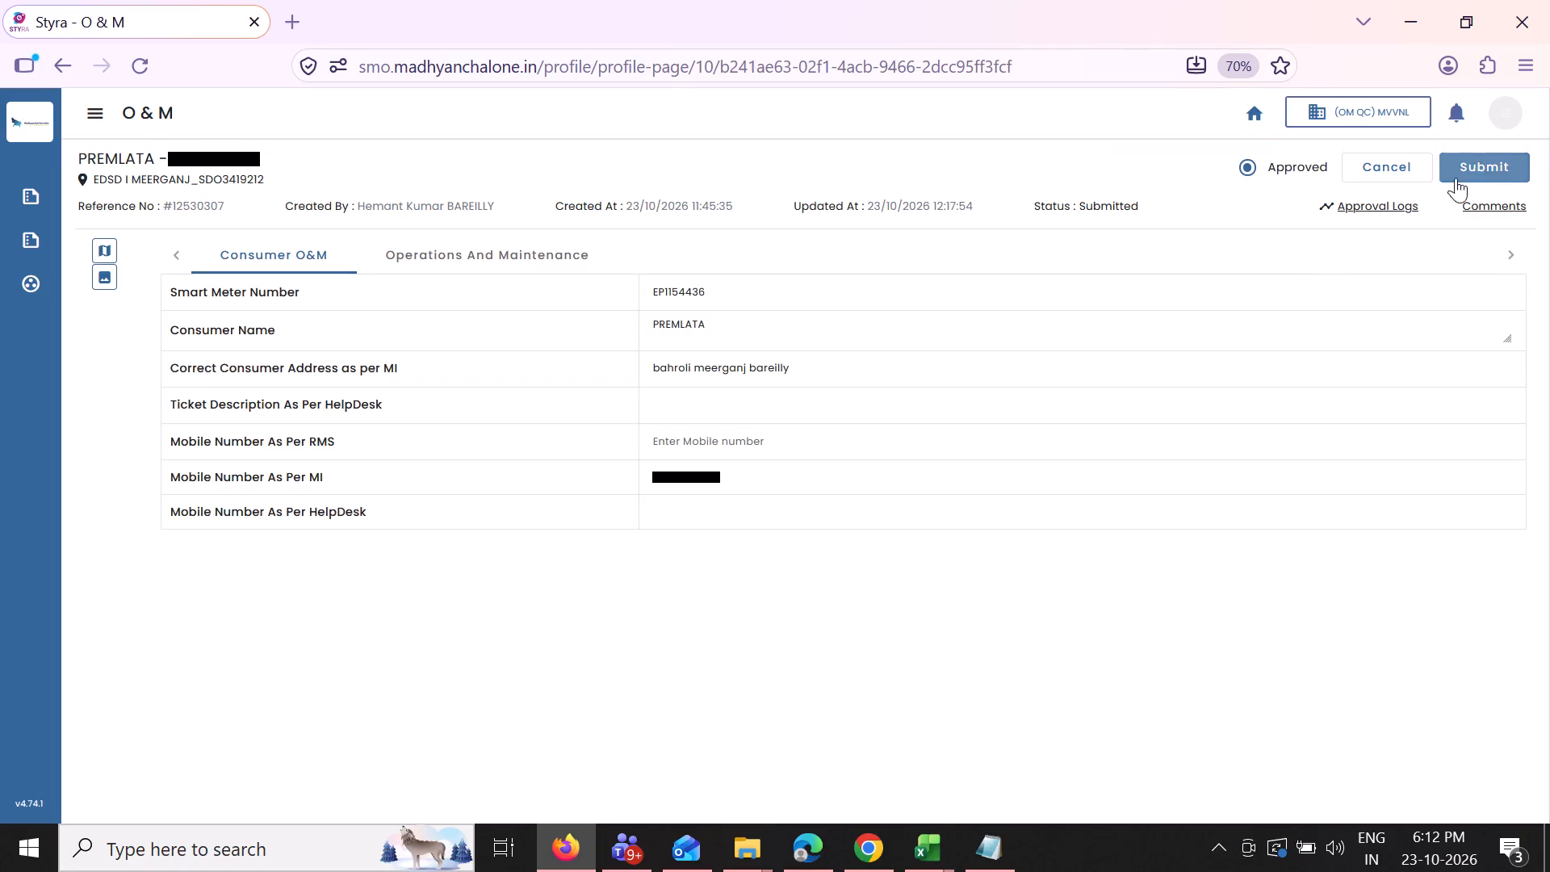
pyautogui.click(762, 392)
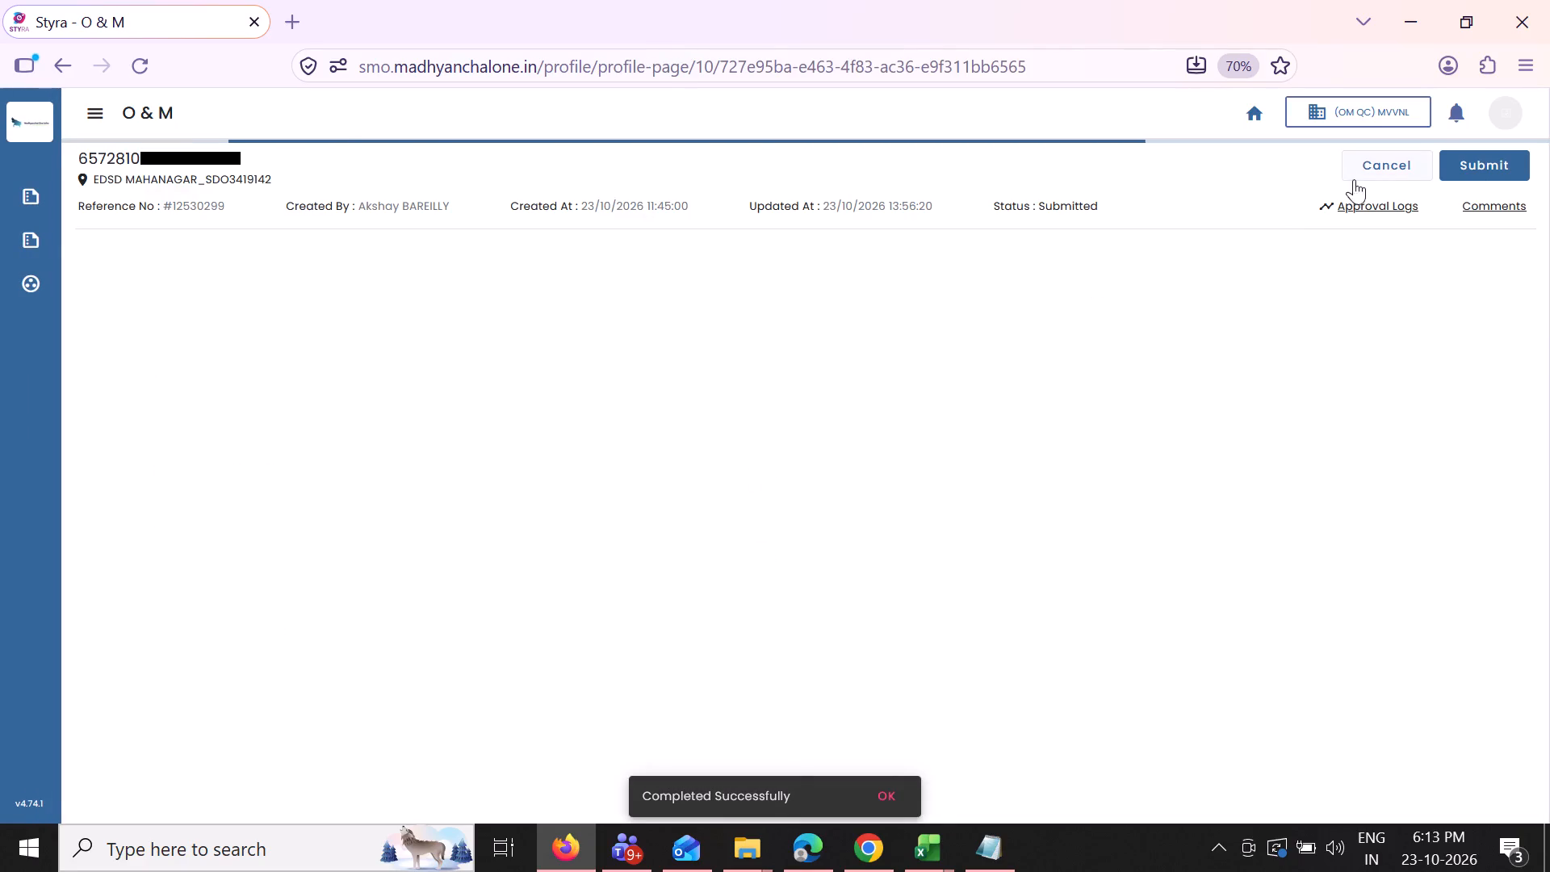
pyautogui.click(1484, 168)
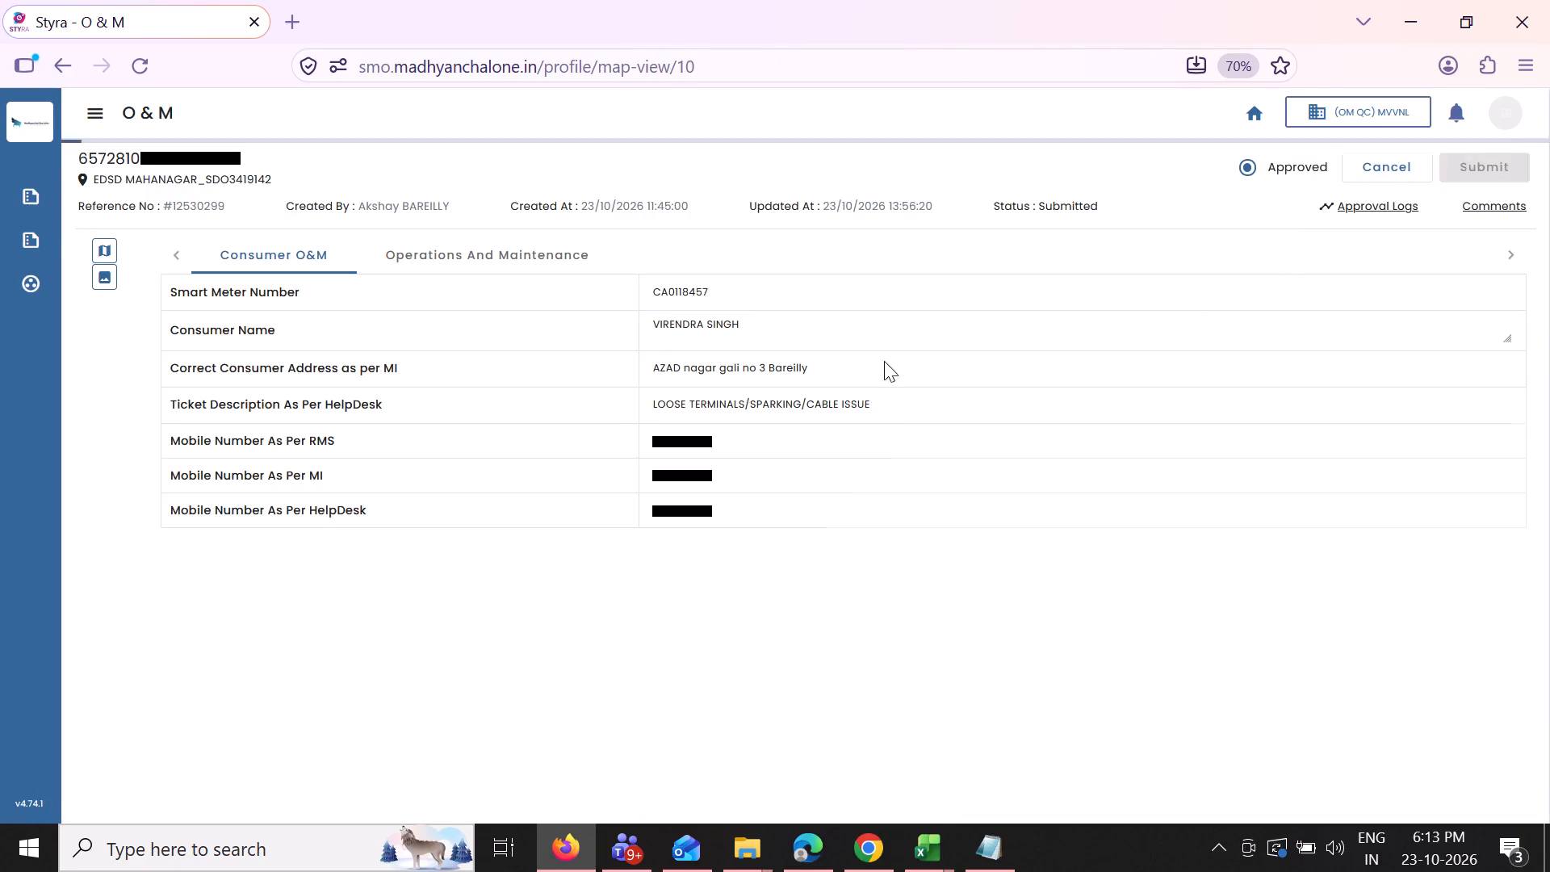
pyautogui.click(765, 388)
pyautogui.click(1485, 166)
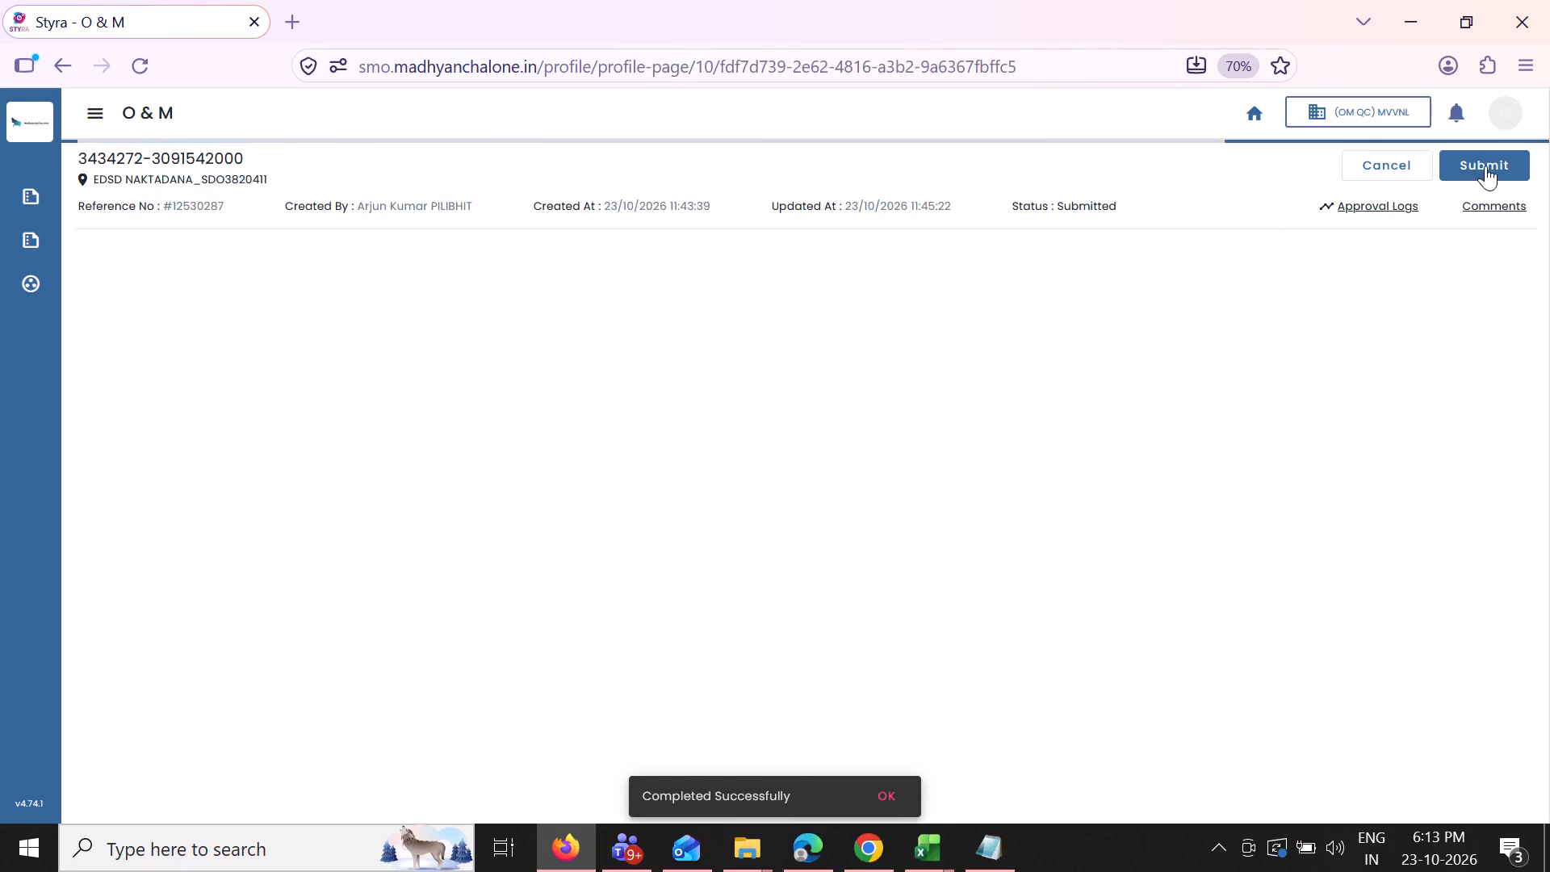
pyautogui.click(760, 385)
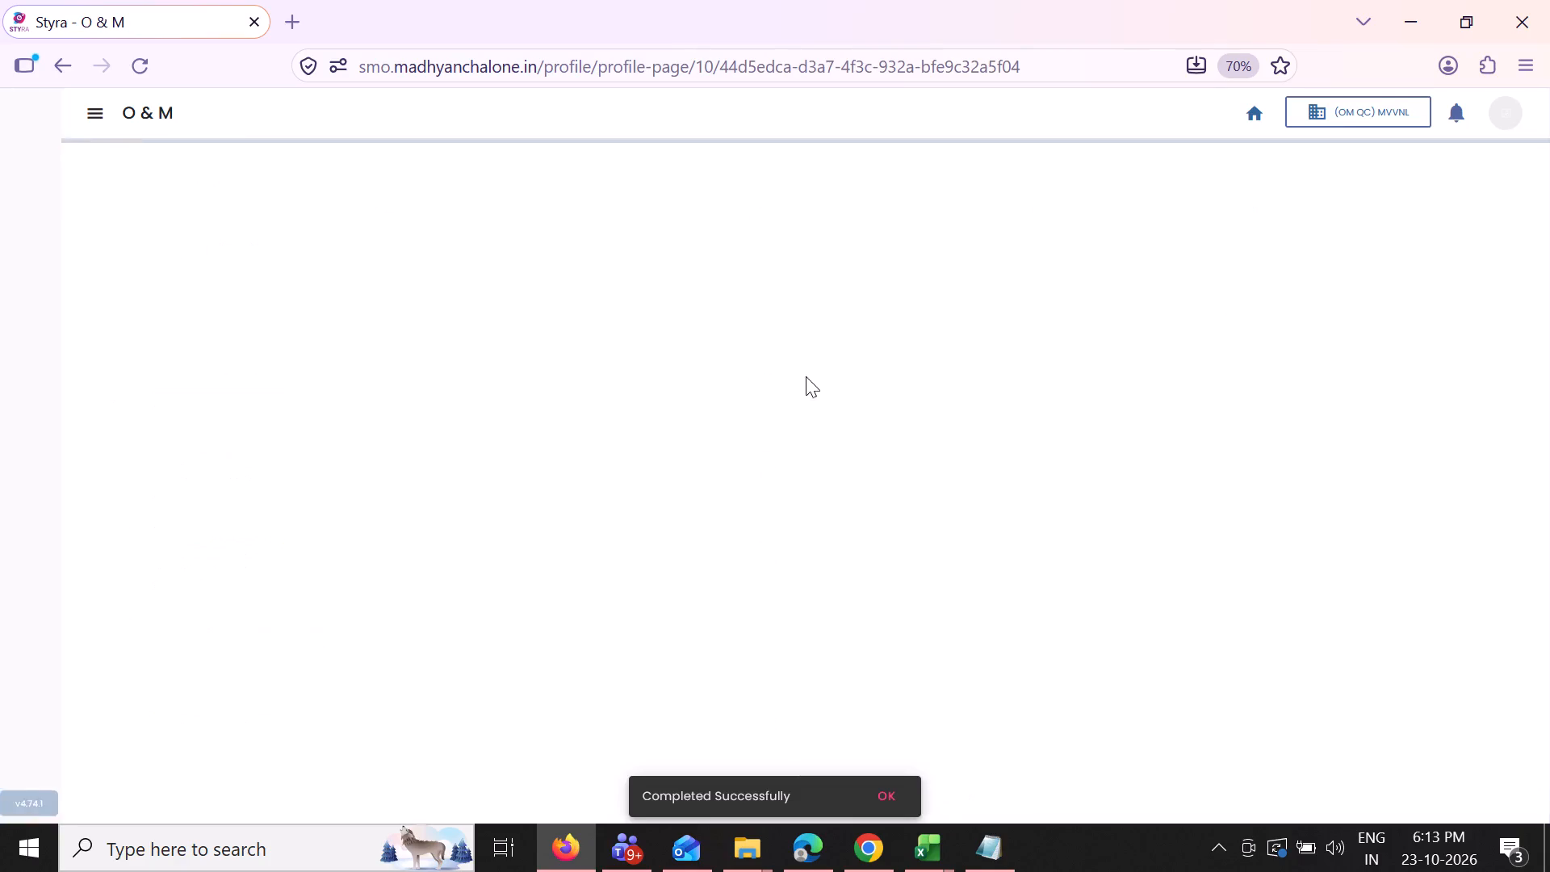
pyautogui.click(1495, 174)
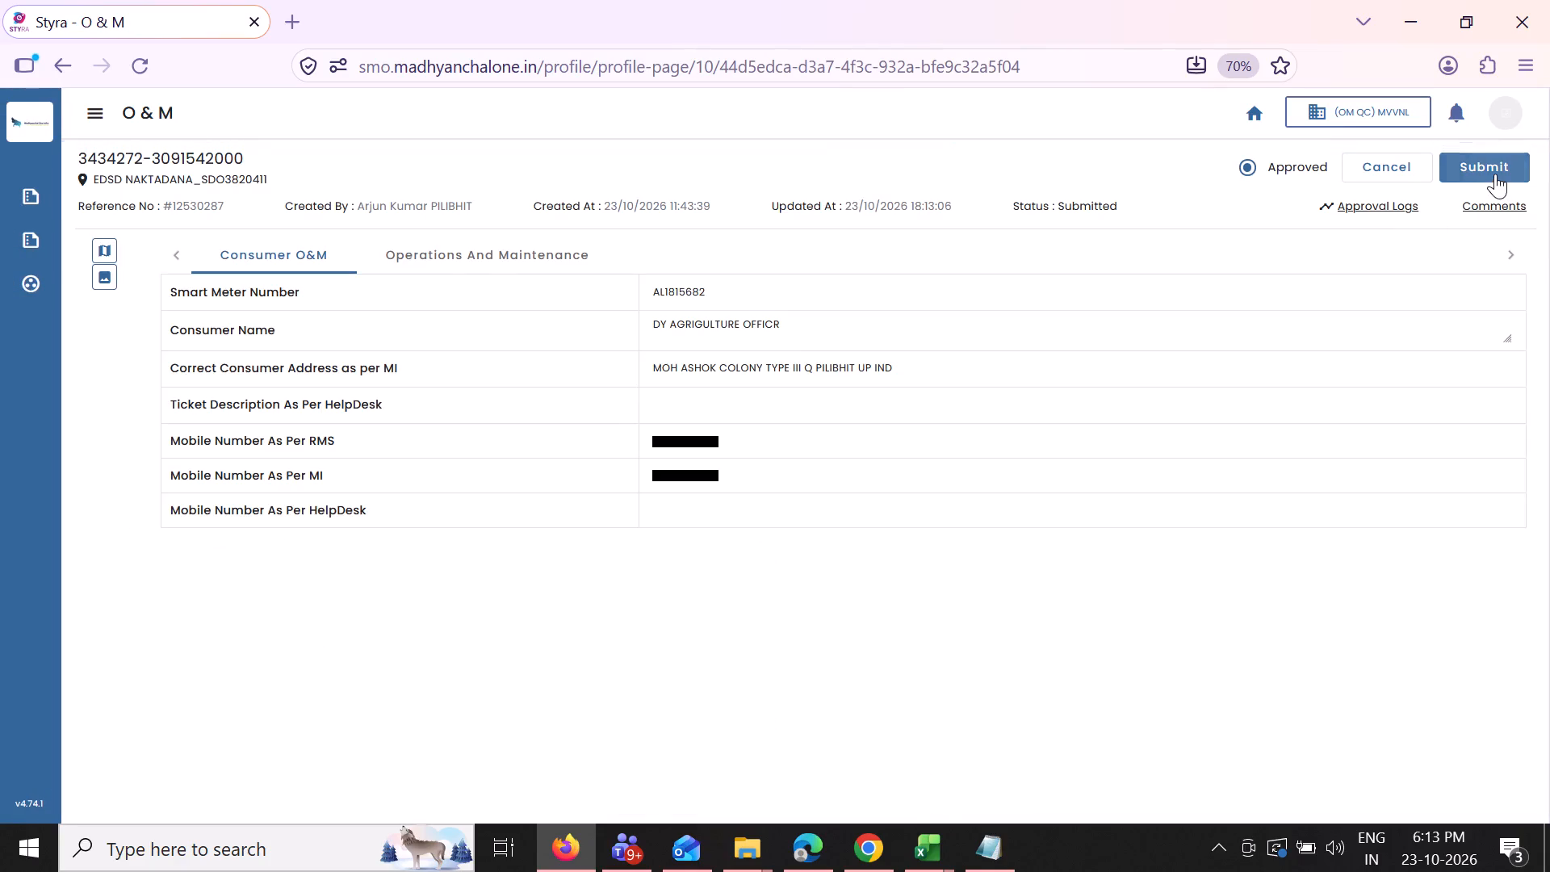
pyautogui.click(756, 399)
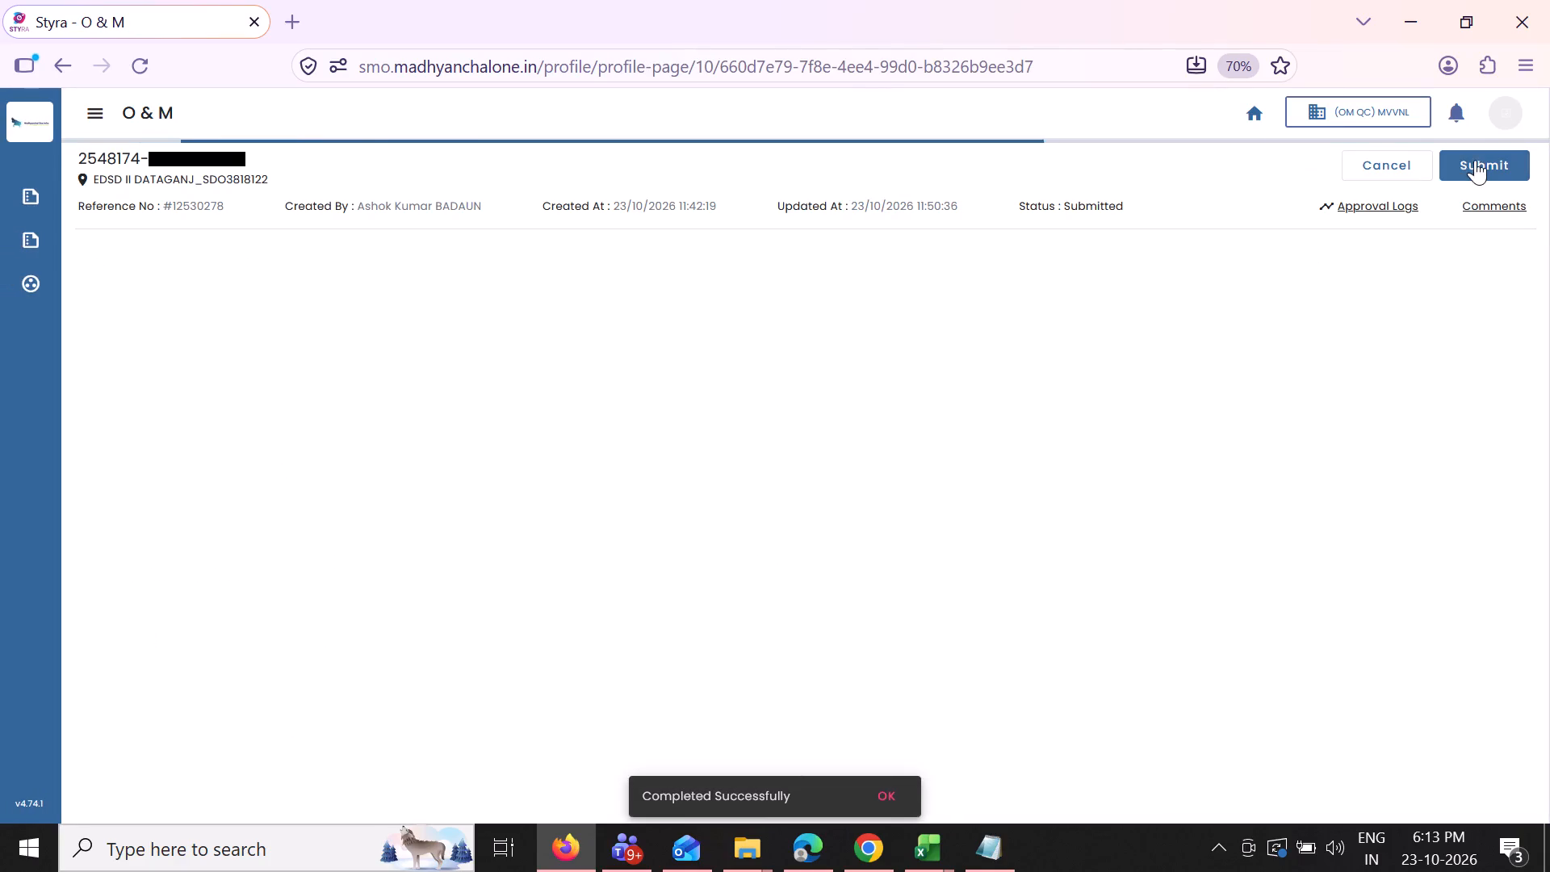
pyautogui.click(1474, 154)
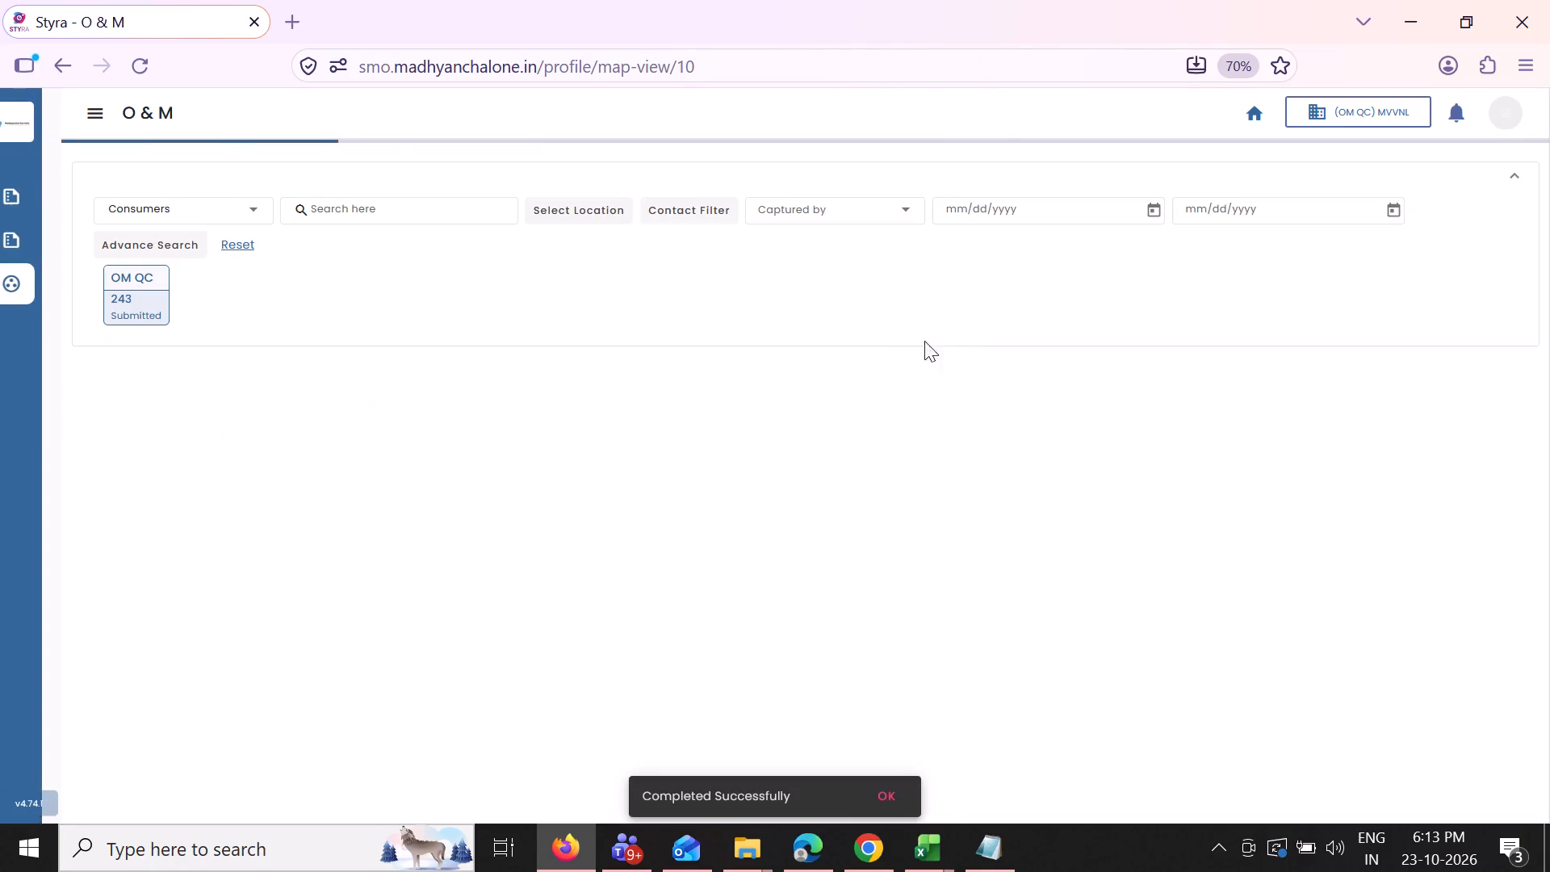
pyautogui.click(762, 401)
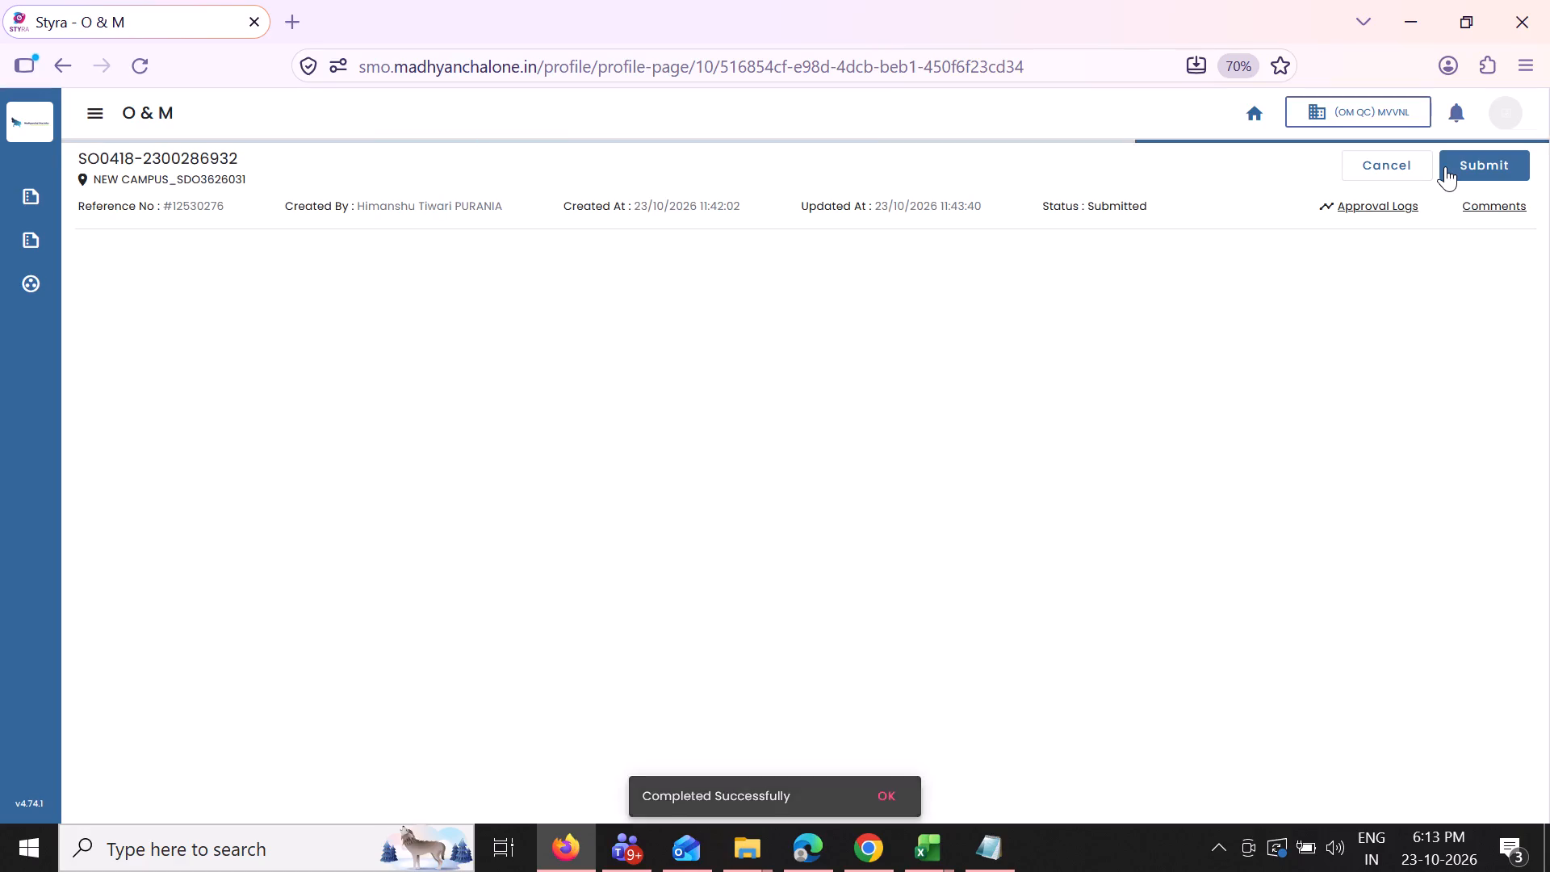
pyautogui.click(1445, 166)
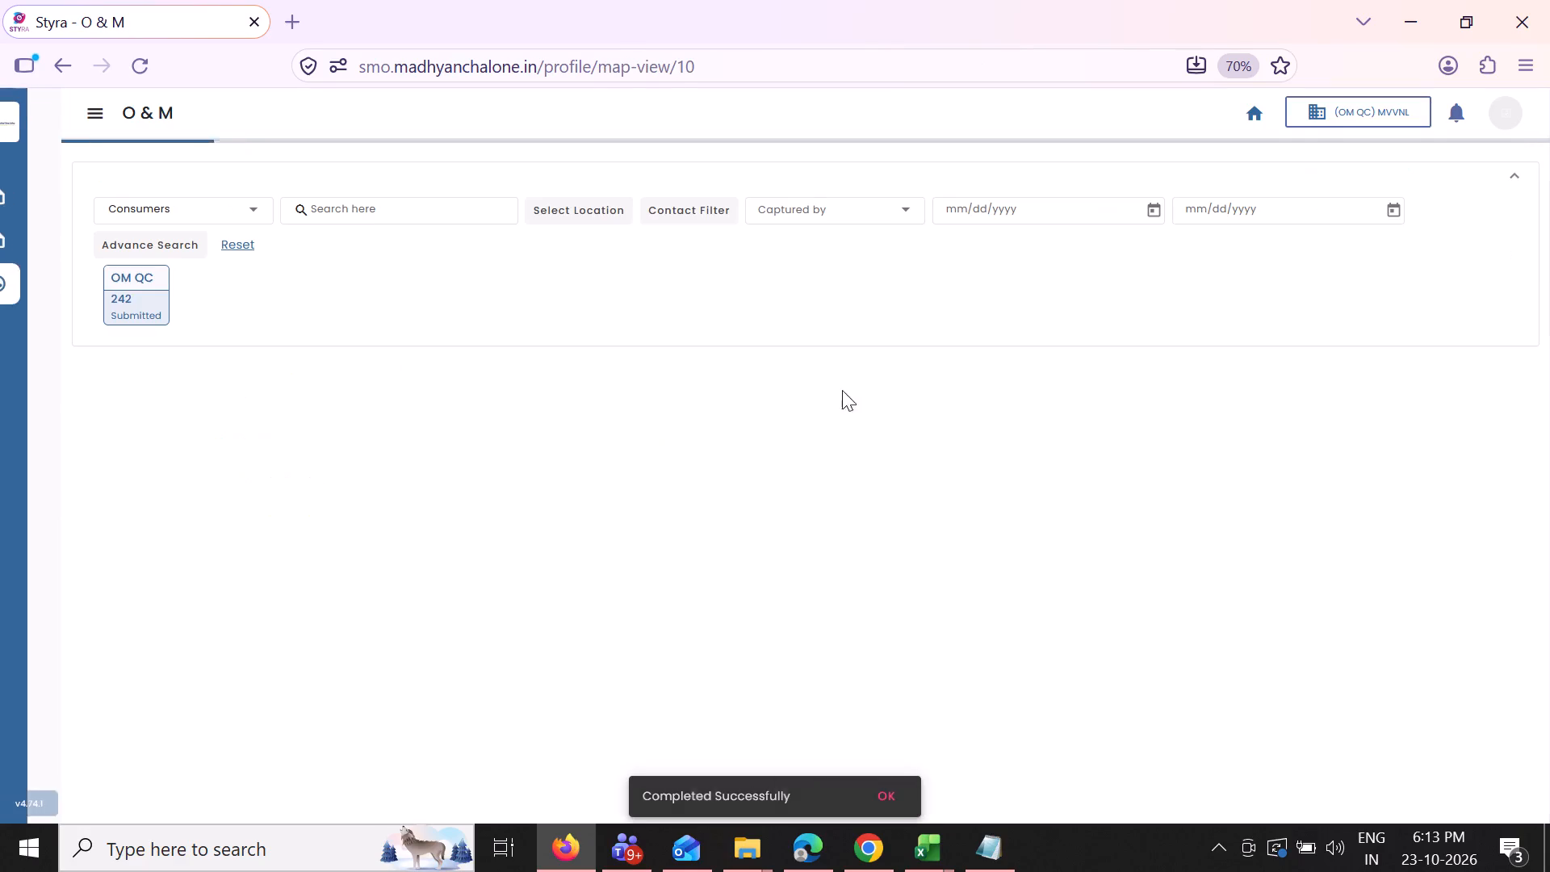
pyautogui.click(756, 388)
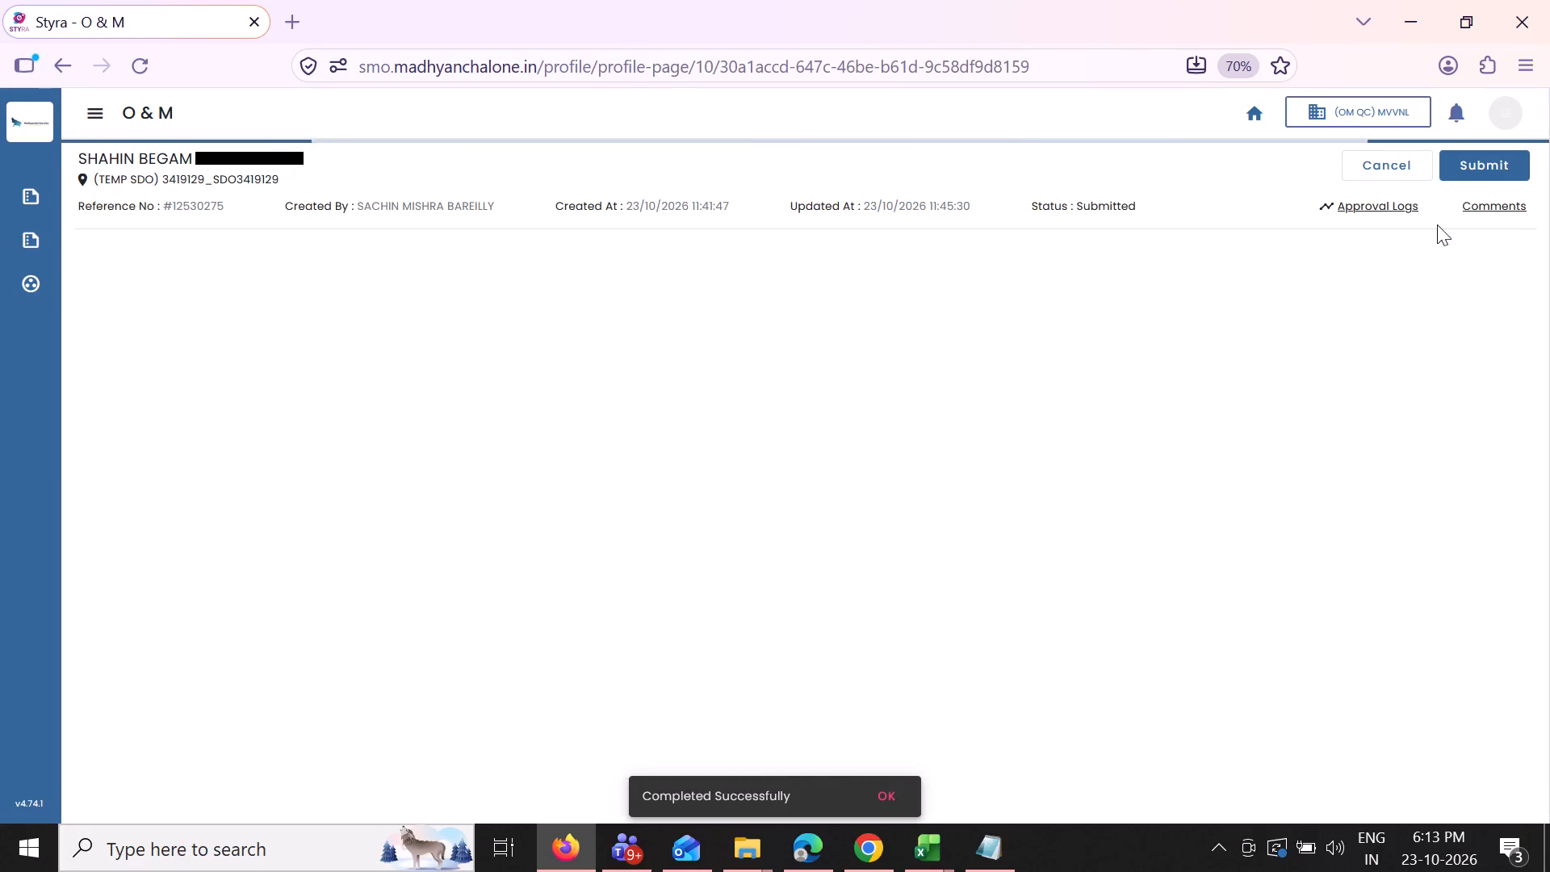
pyautogui.click(1477, 162)
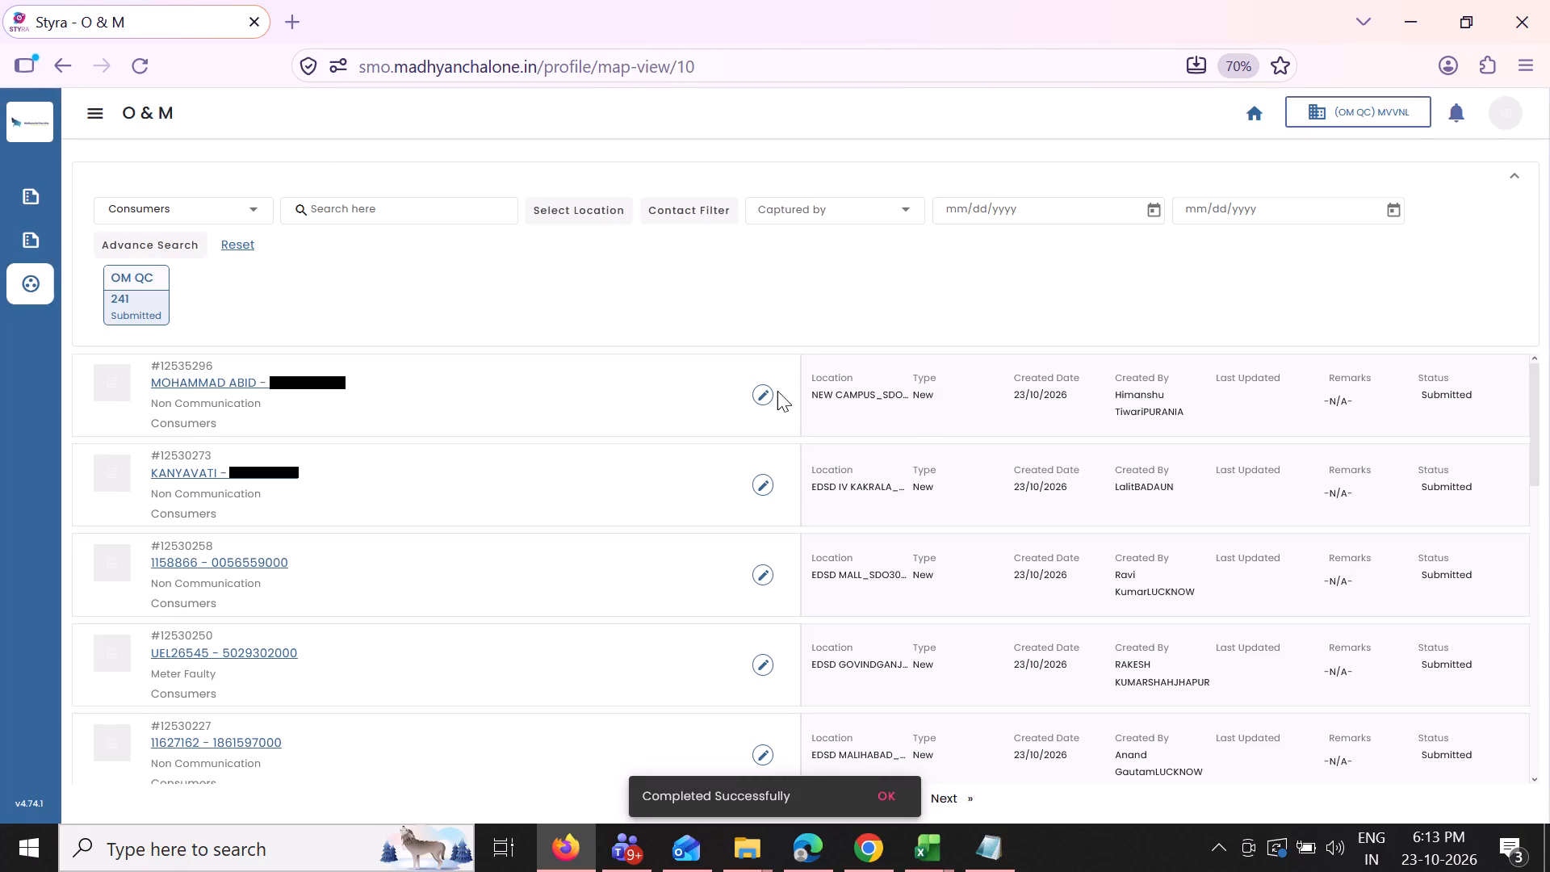
pyautogui.click(769, 392)
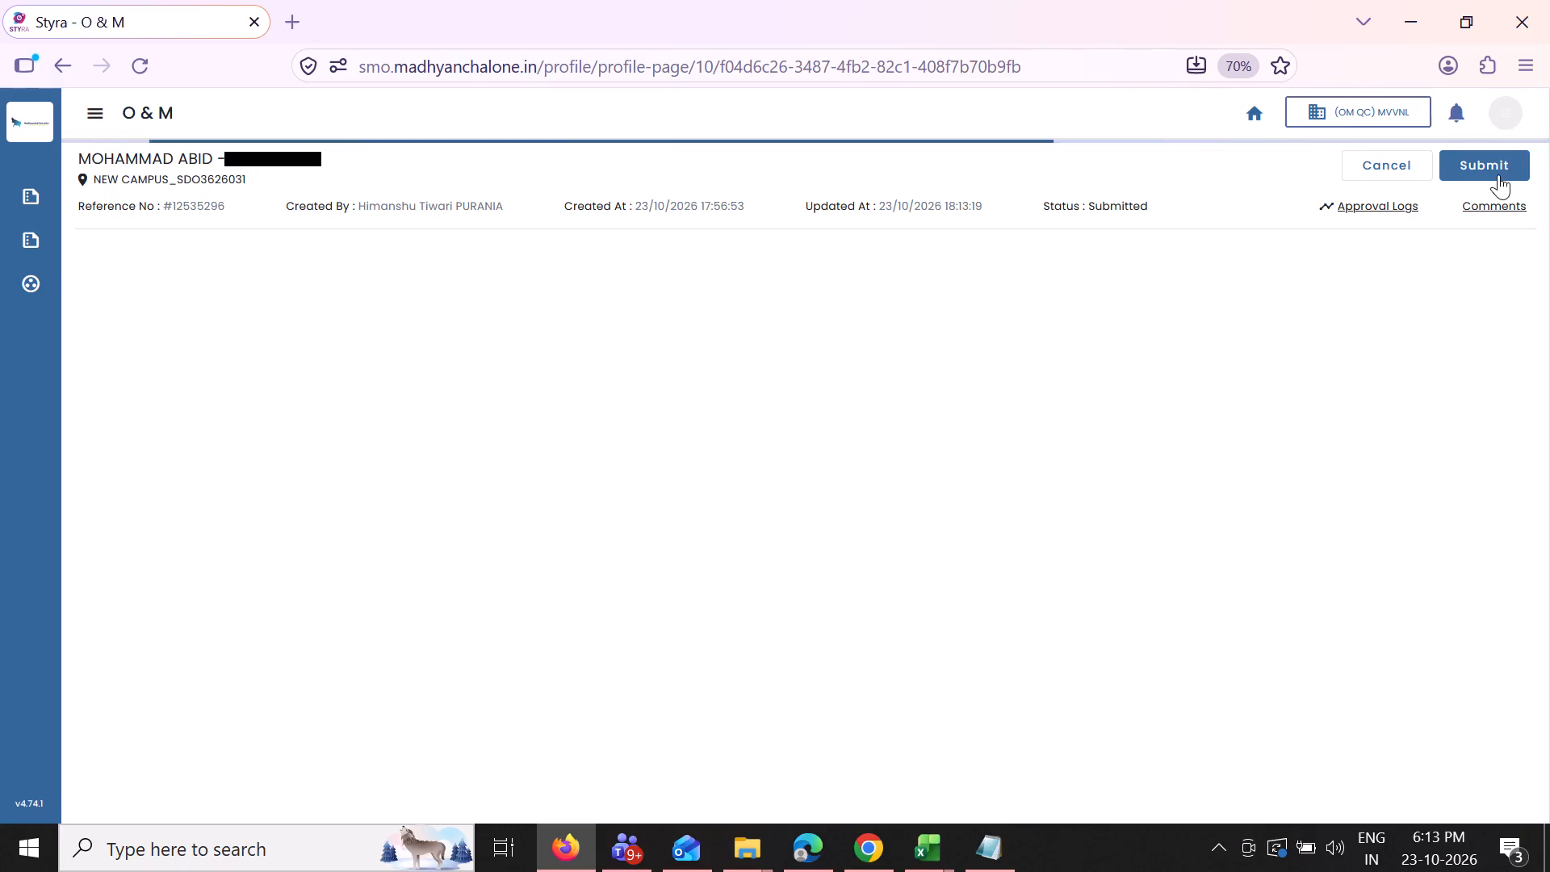
pyautogui.click(1498, 174)
pyautogui.click(754, 396)
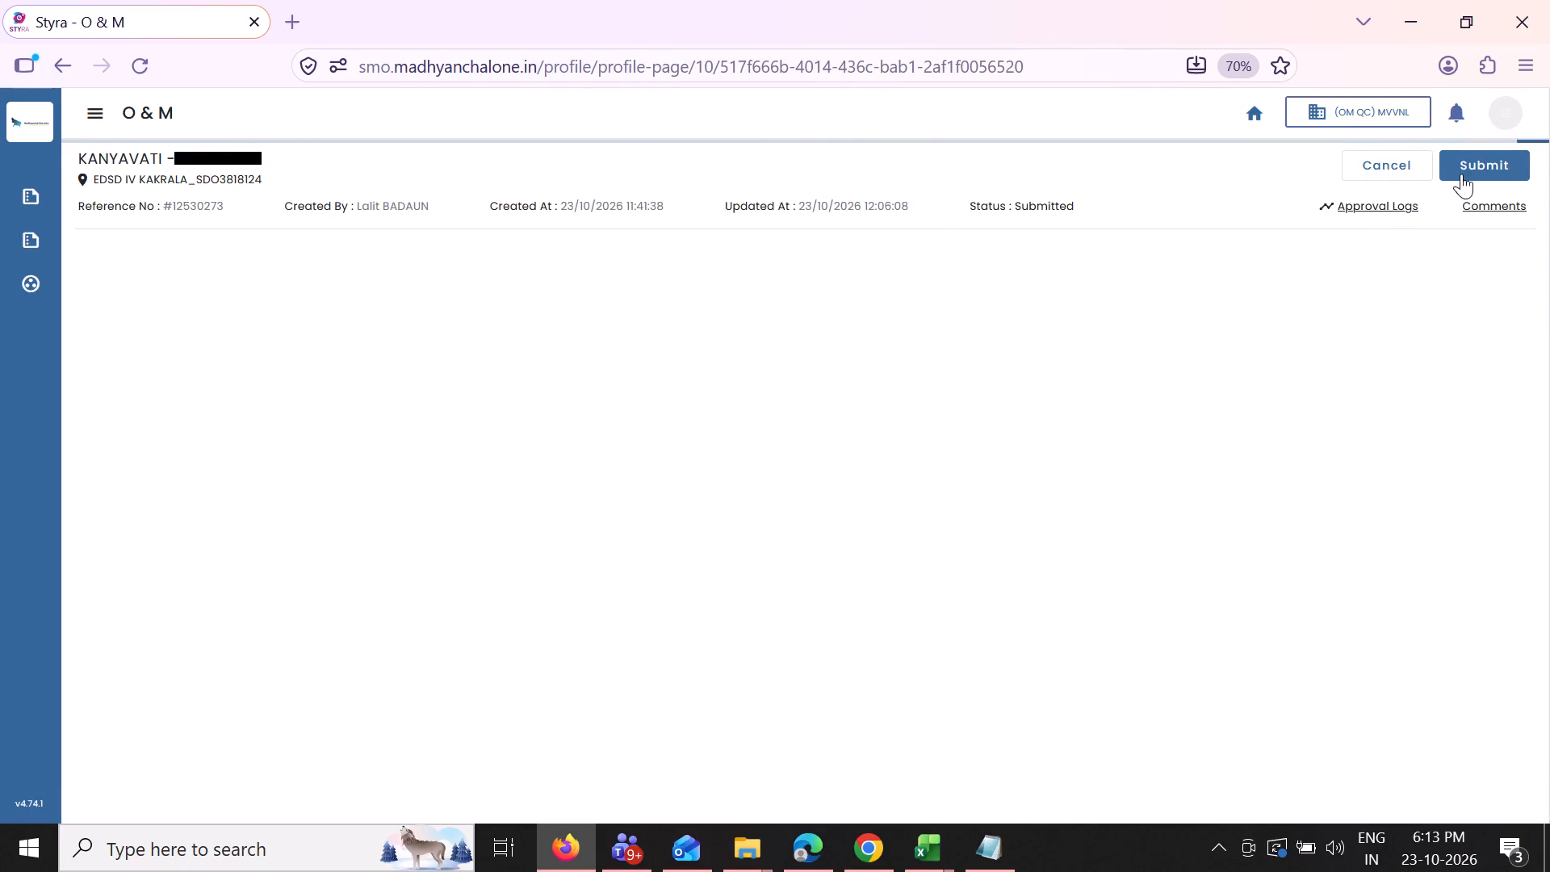
pyautogui.click(1461, 174)
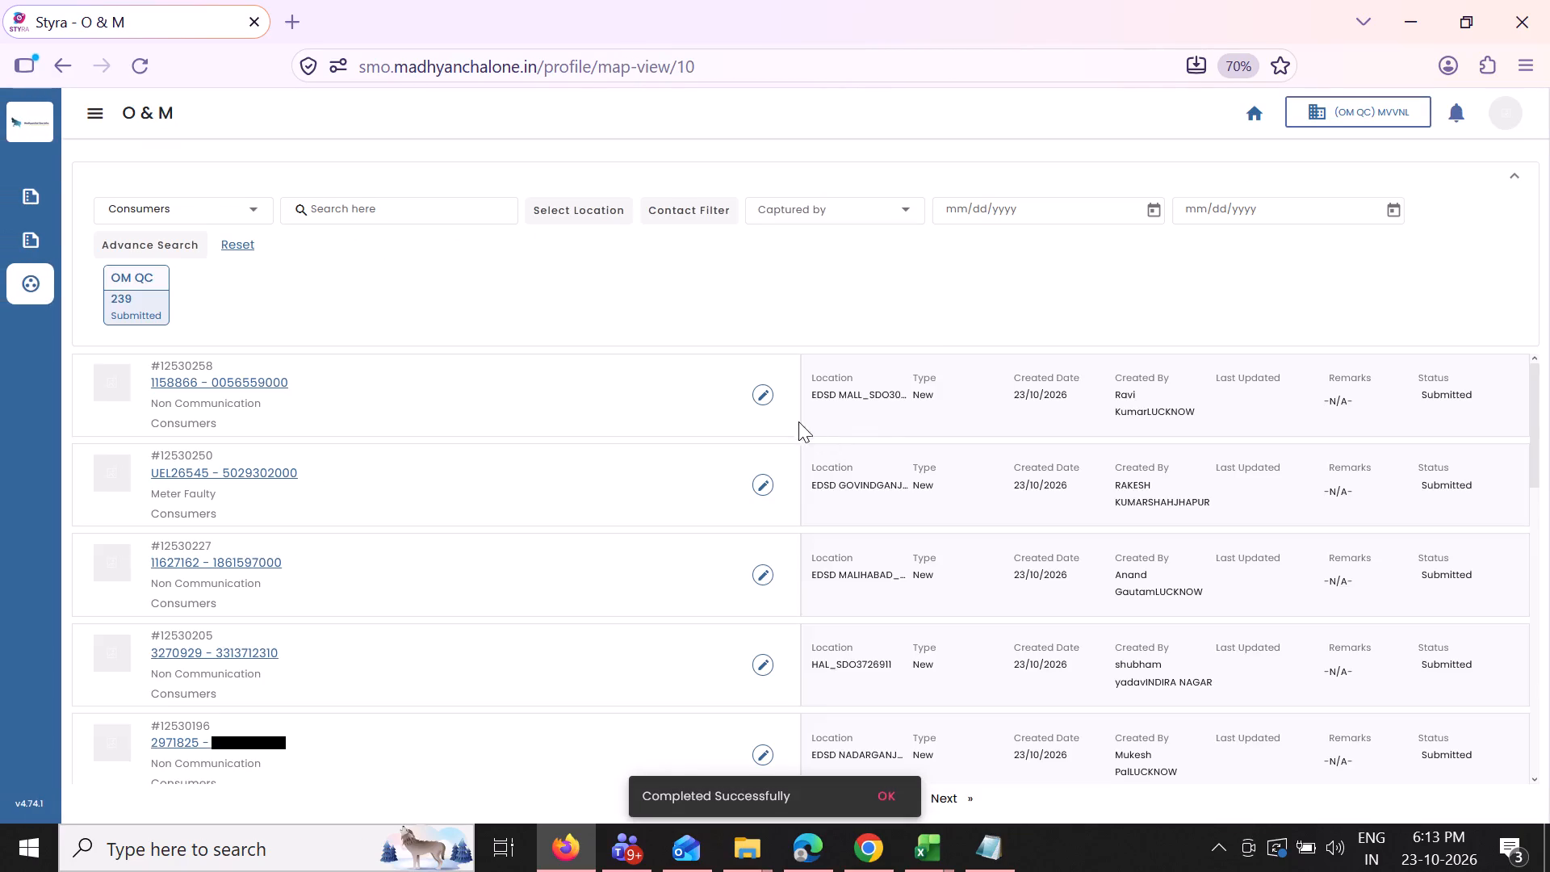
pyautogui.click(760, 403)
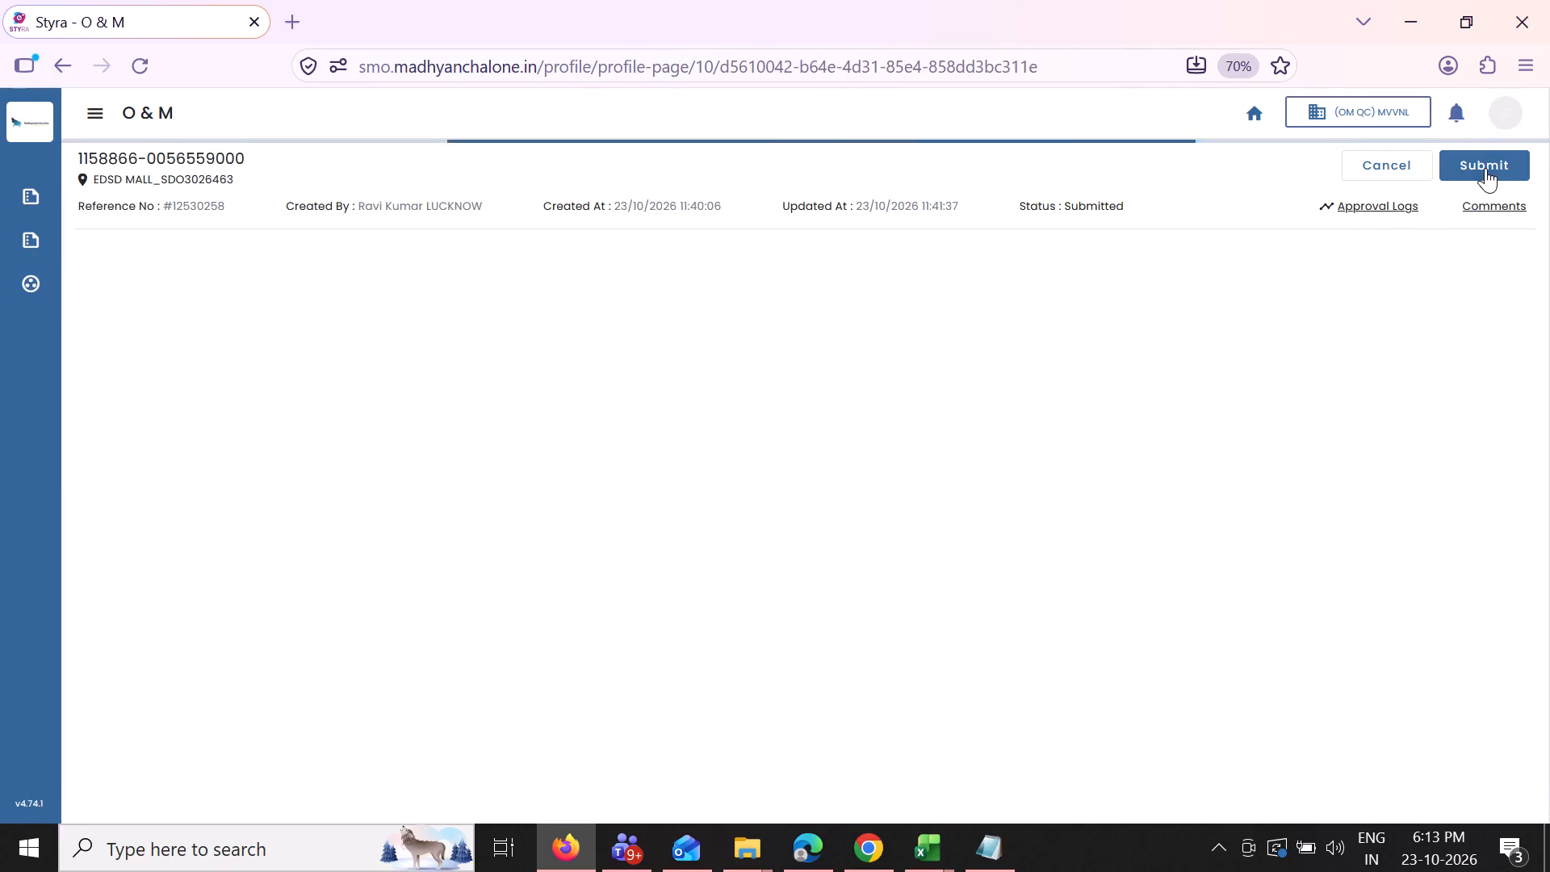
pyautogui.click(1489, 168)
pyautogui.click(768, 392)
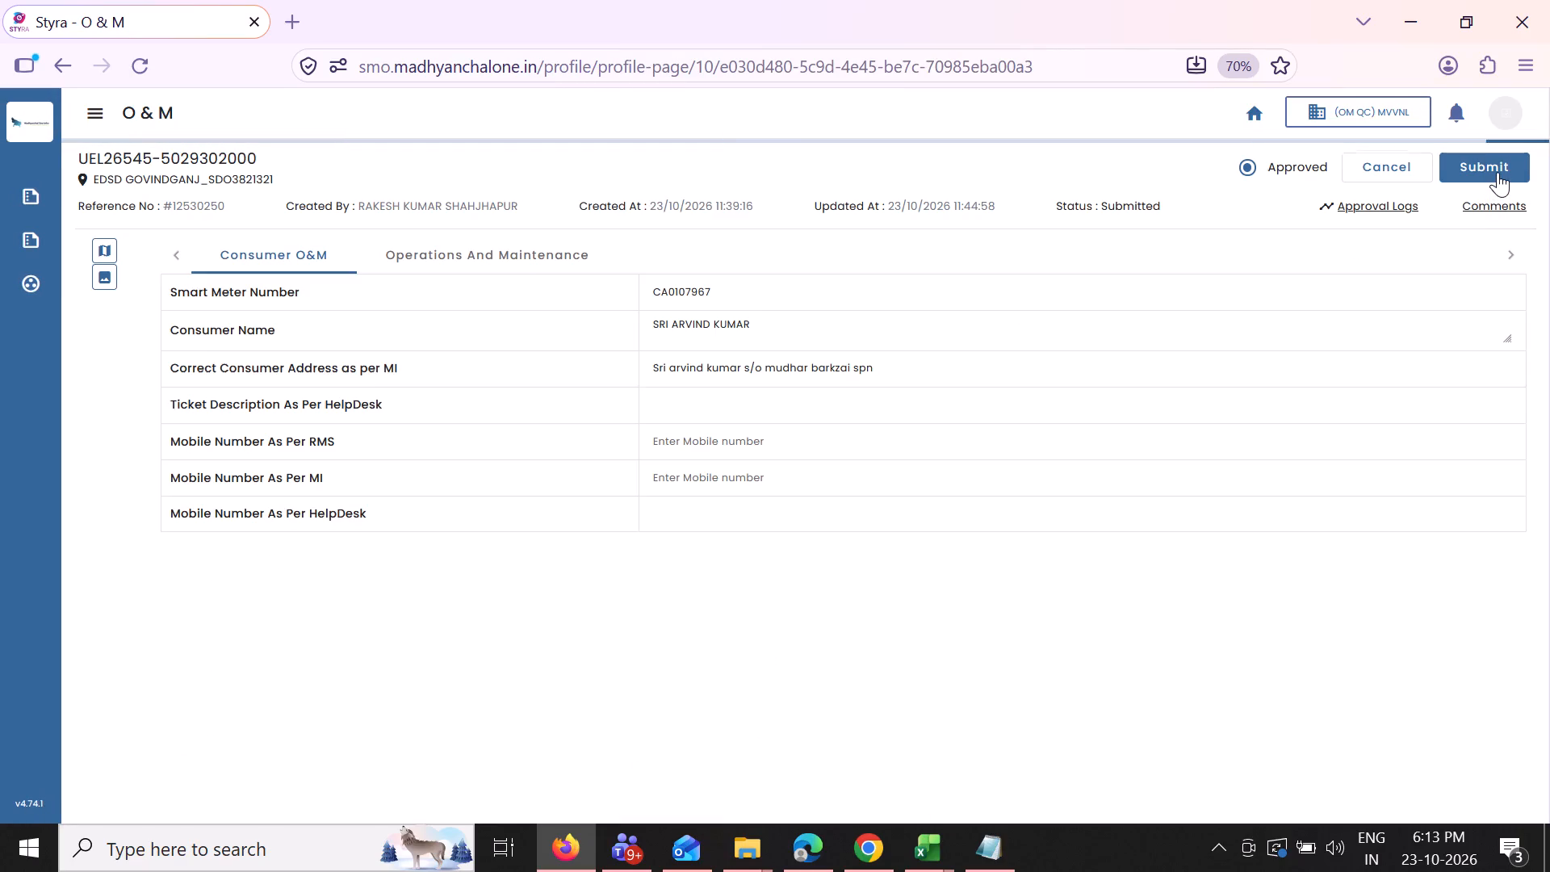
pyautogui.click(1498, 172)
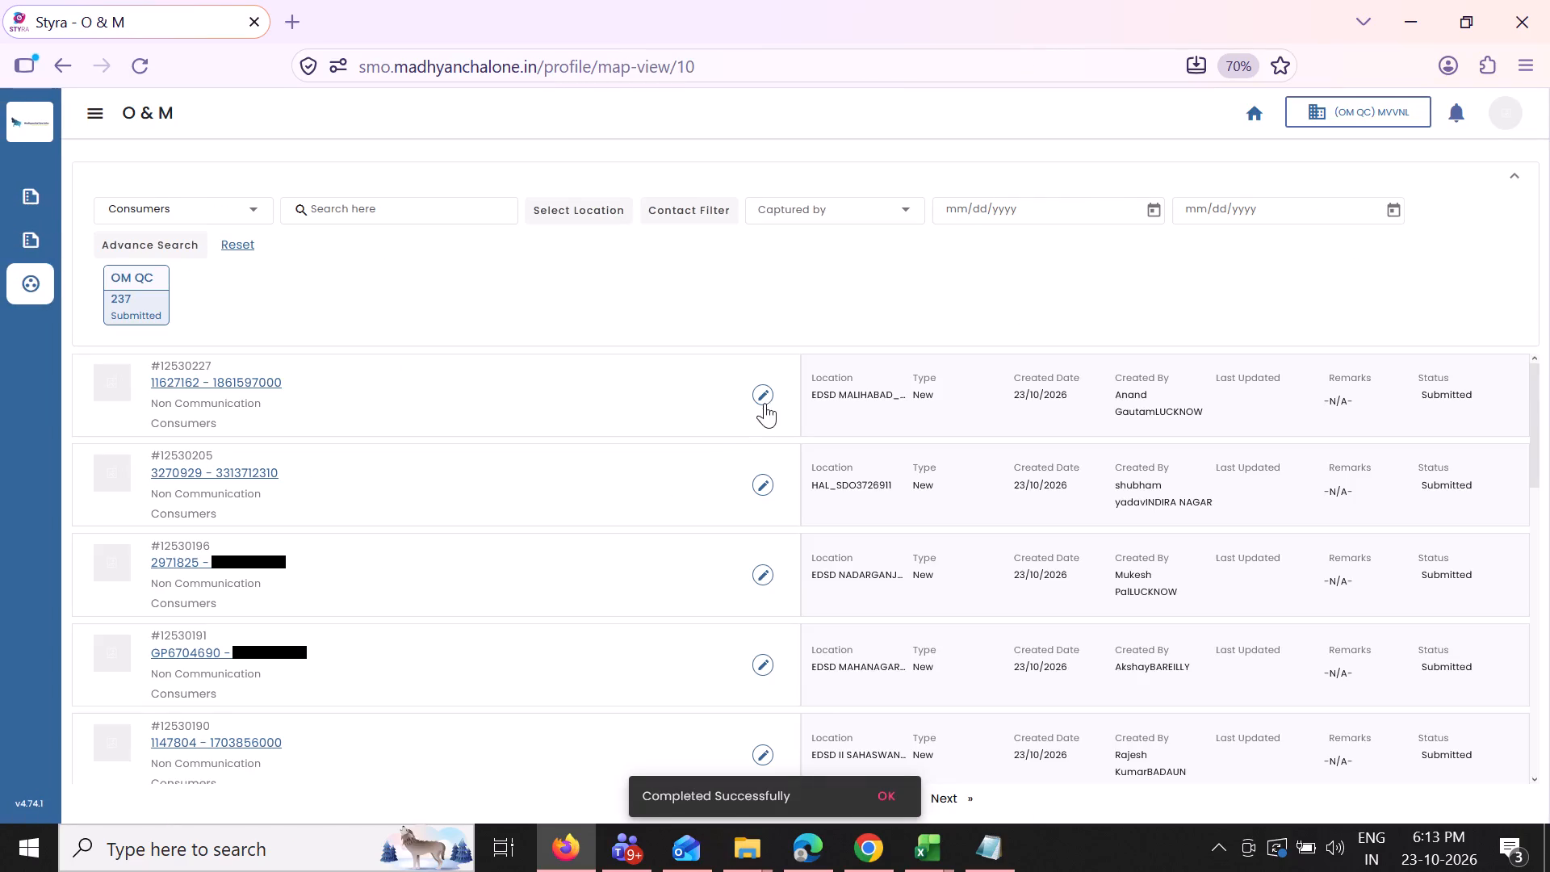
pyautogui.click(770, 393)
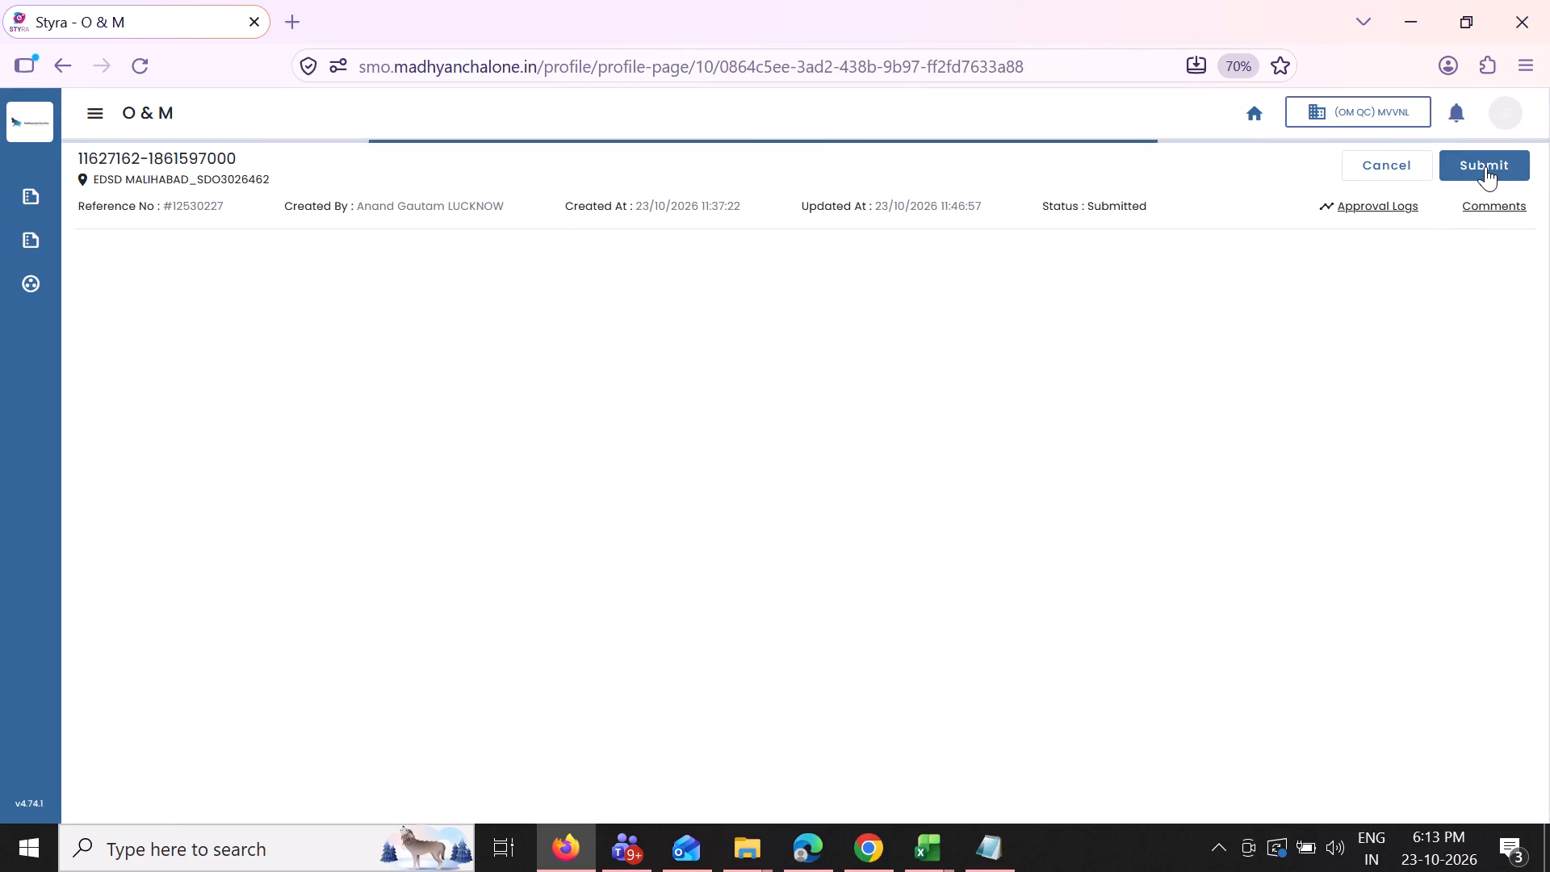
pyautogui.click(1485, 166)
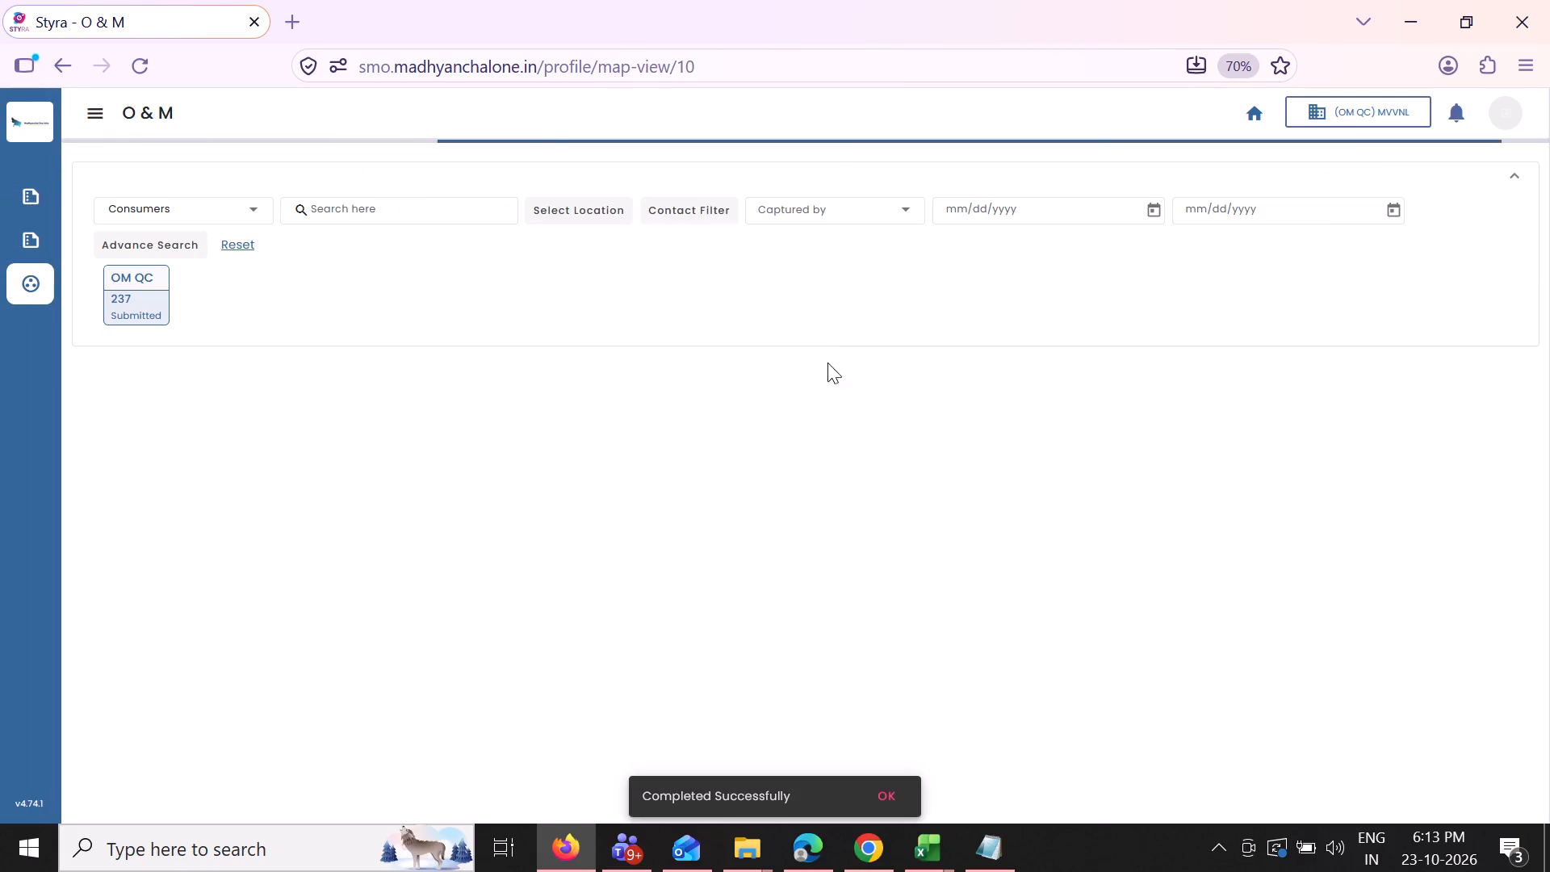
pyautogui.click(771, 397)
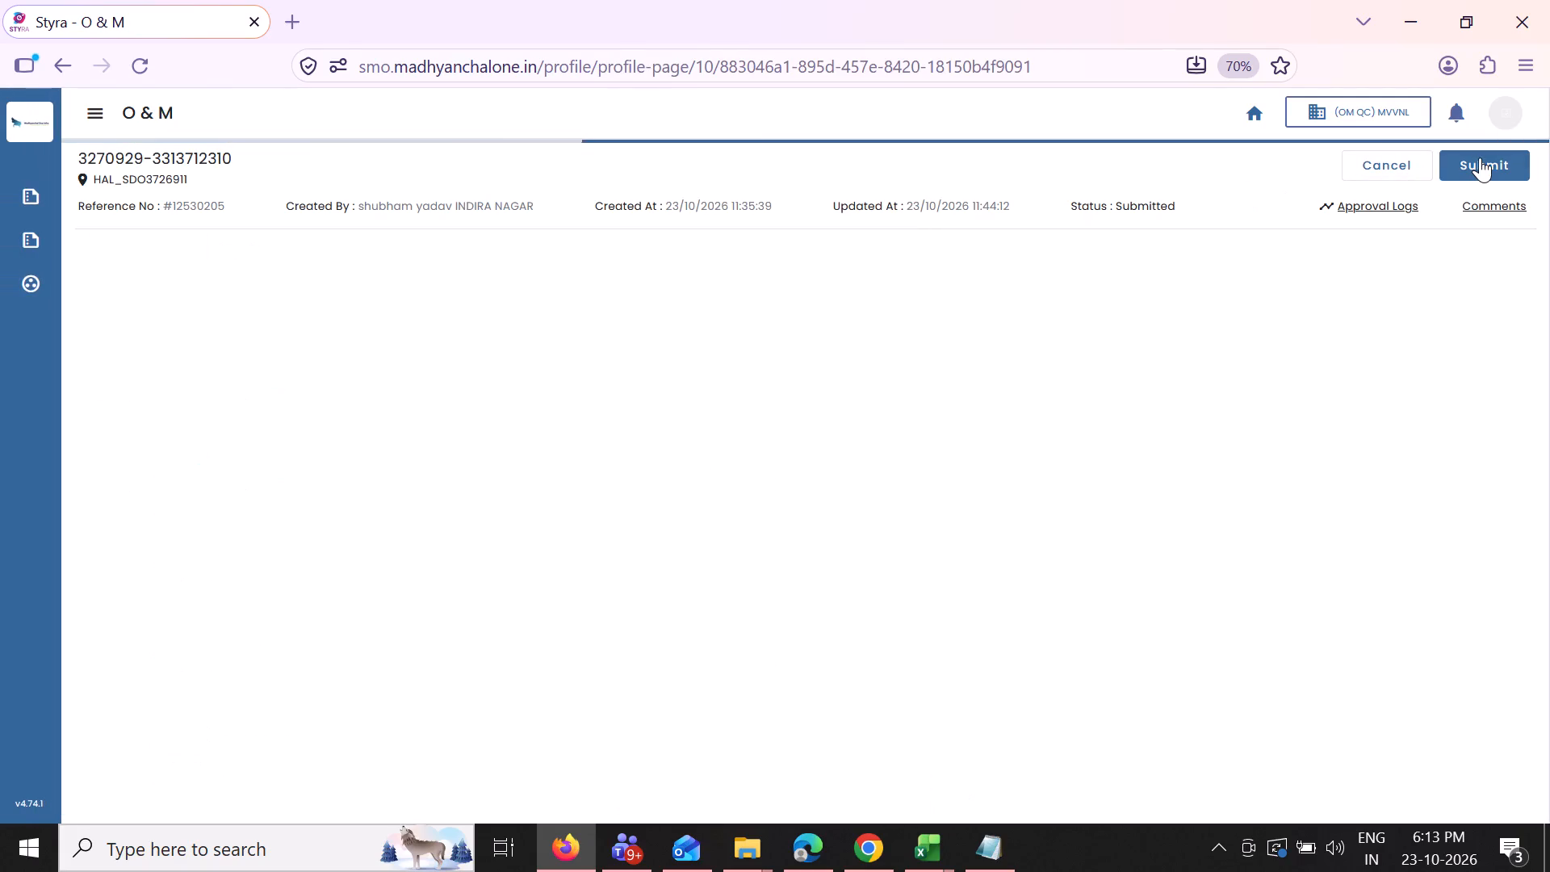
pyautogui.click(1480, 157)
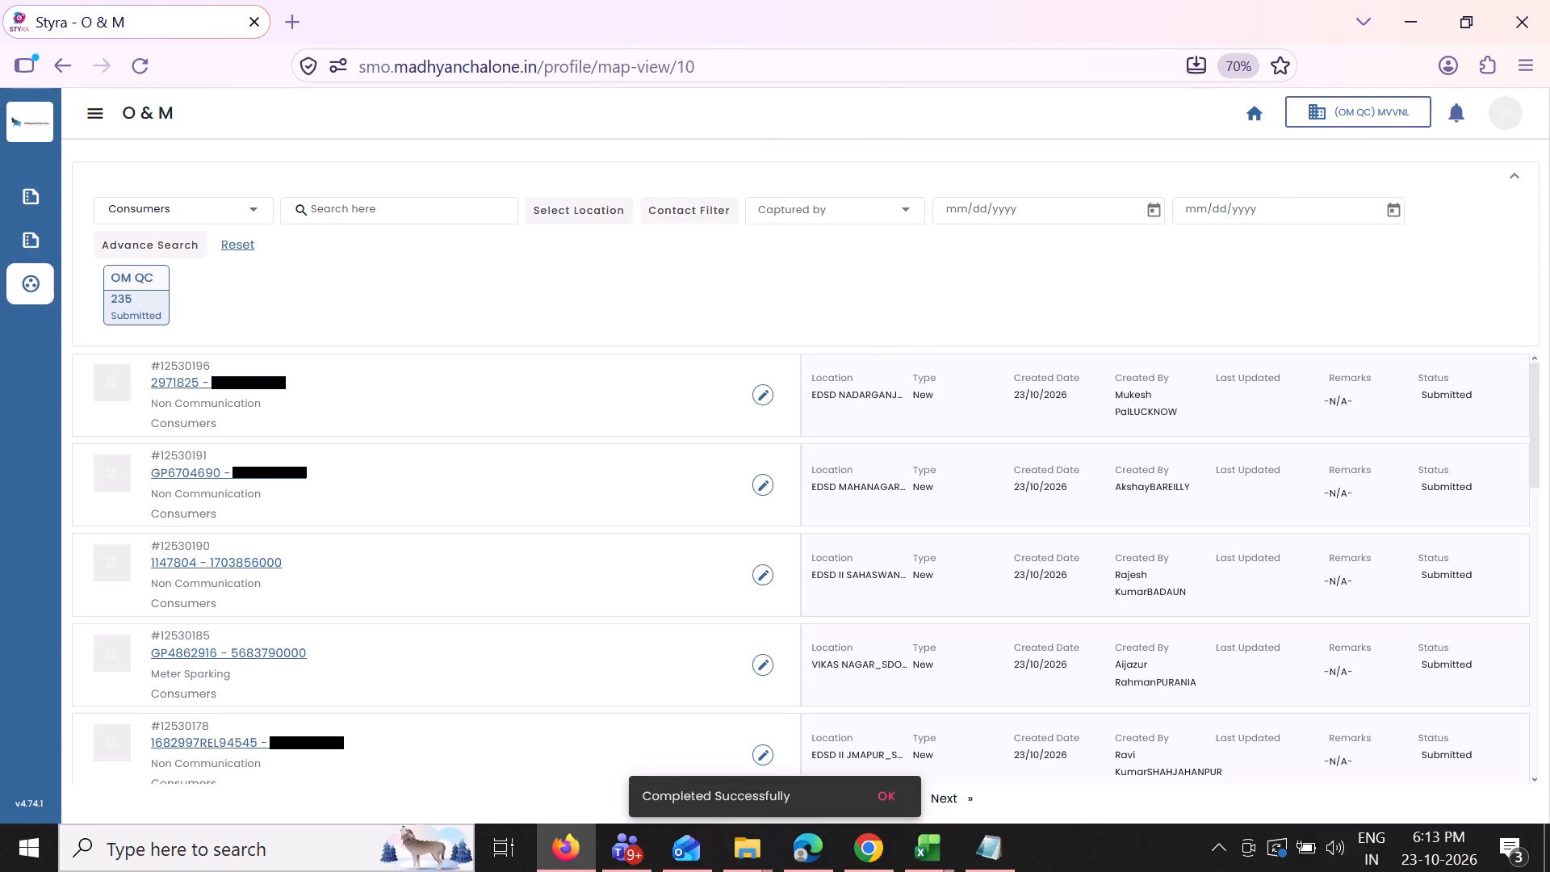
pyautogui.click(756, 397)
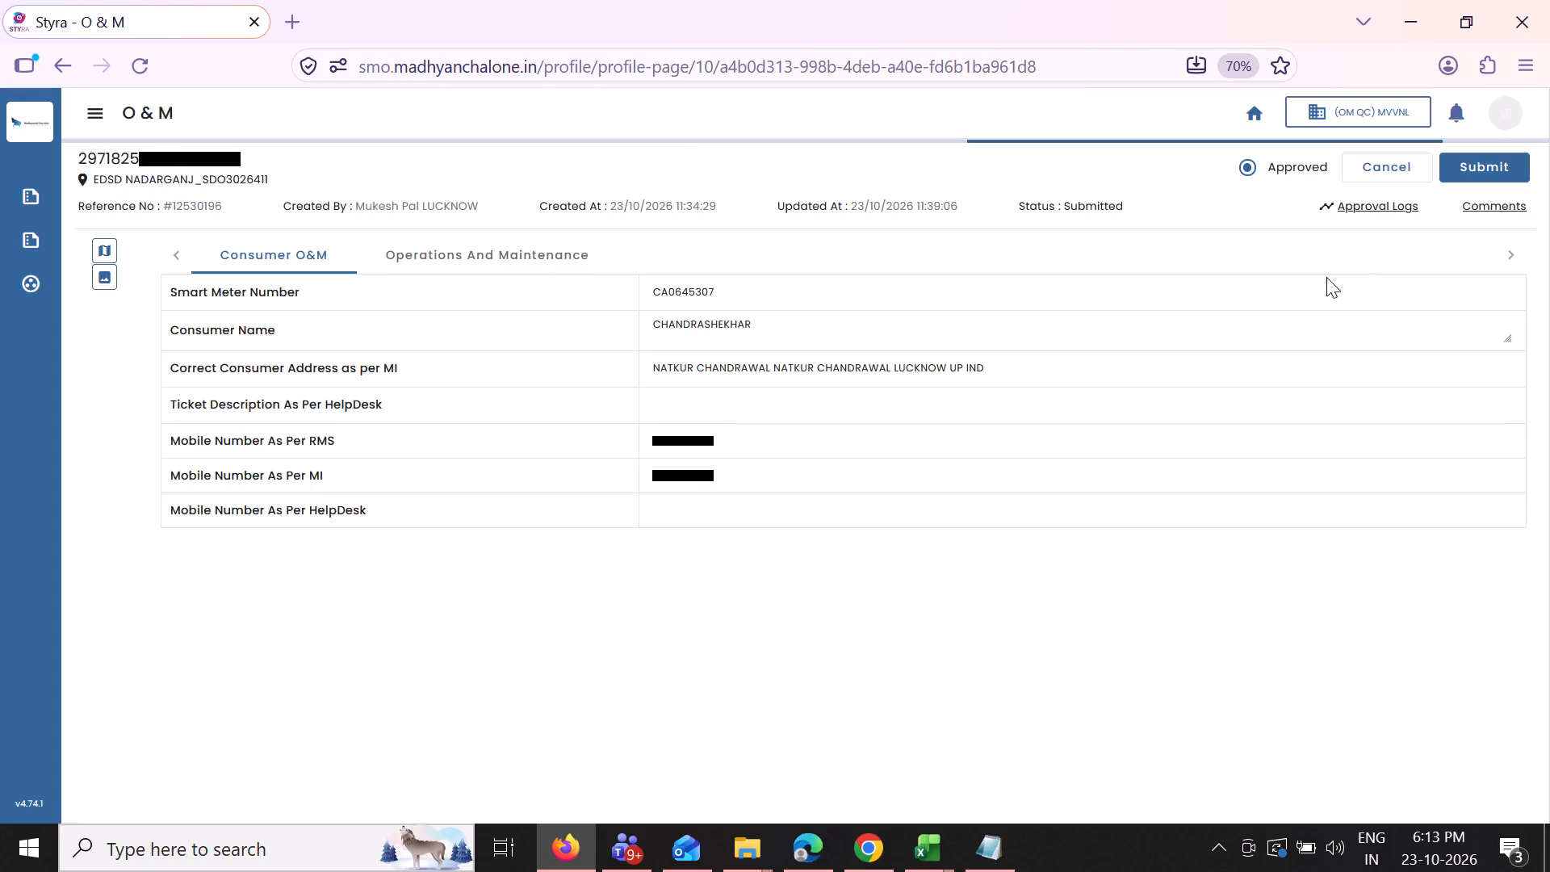
pyautogui.click(1485, 161)
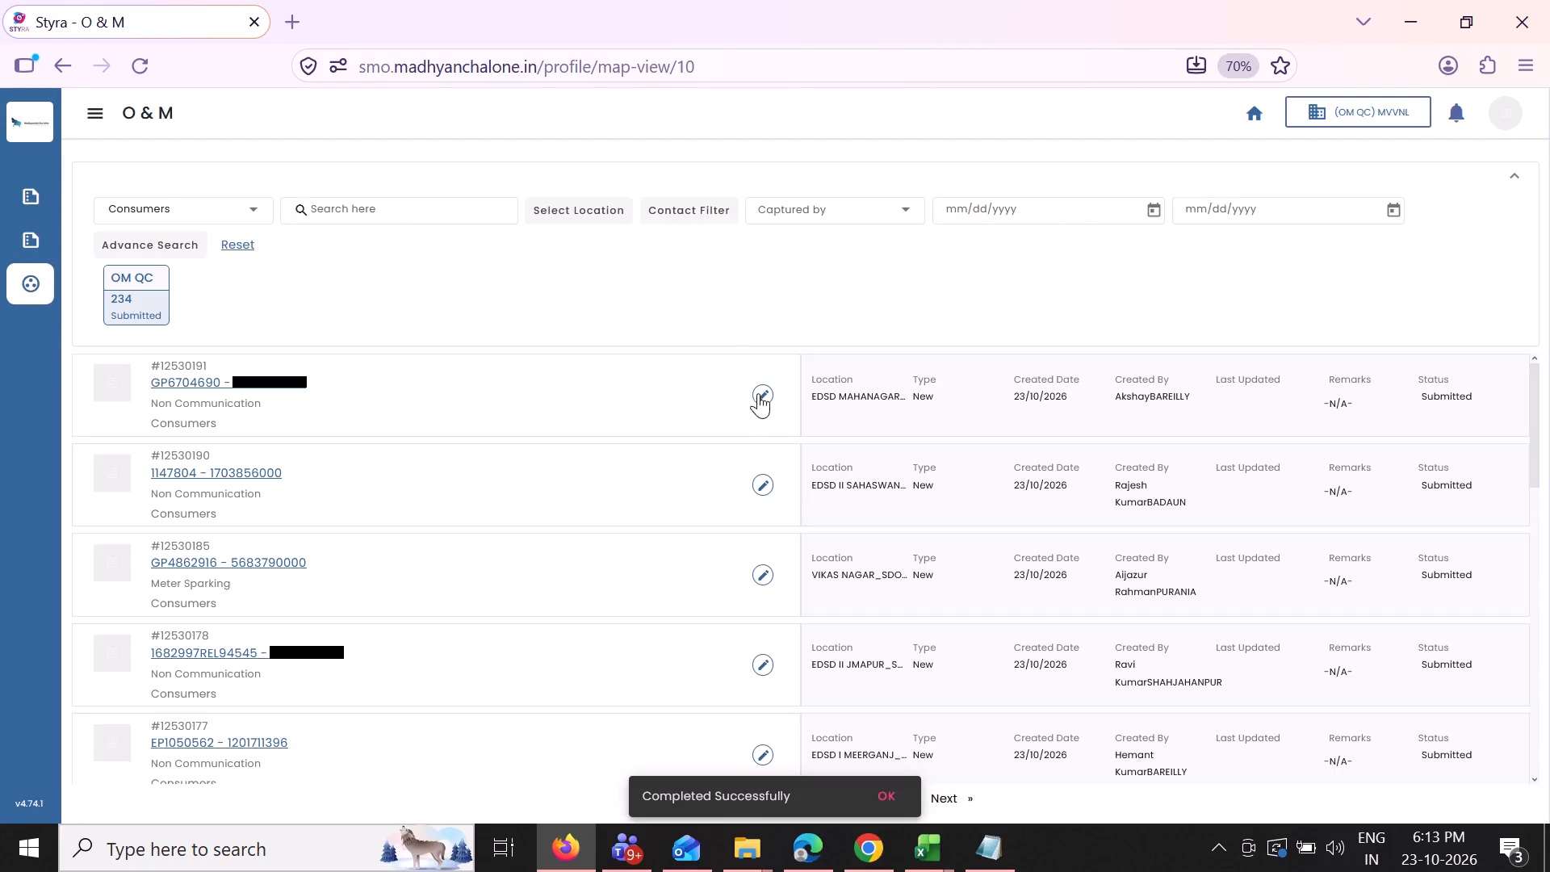
pyautogui.click(758, 393)
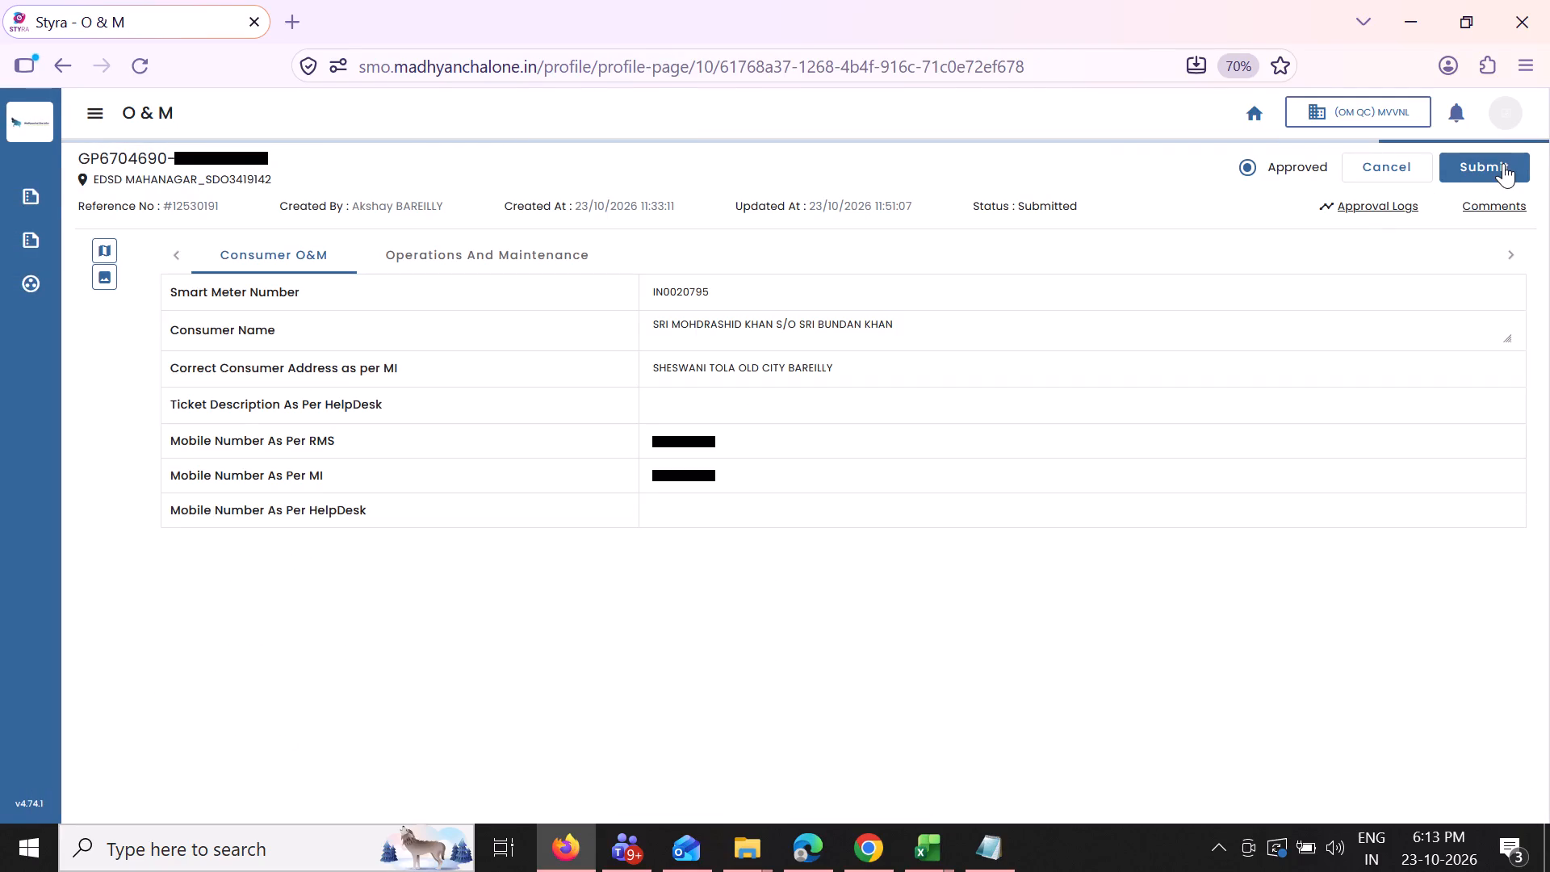
pyautogui.click(1503, 163)
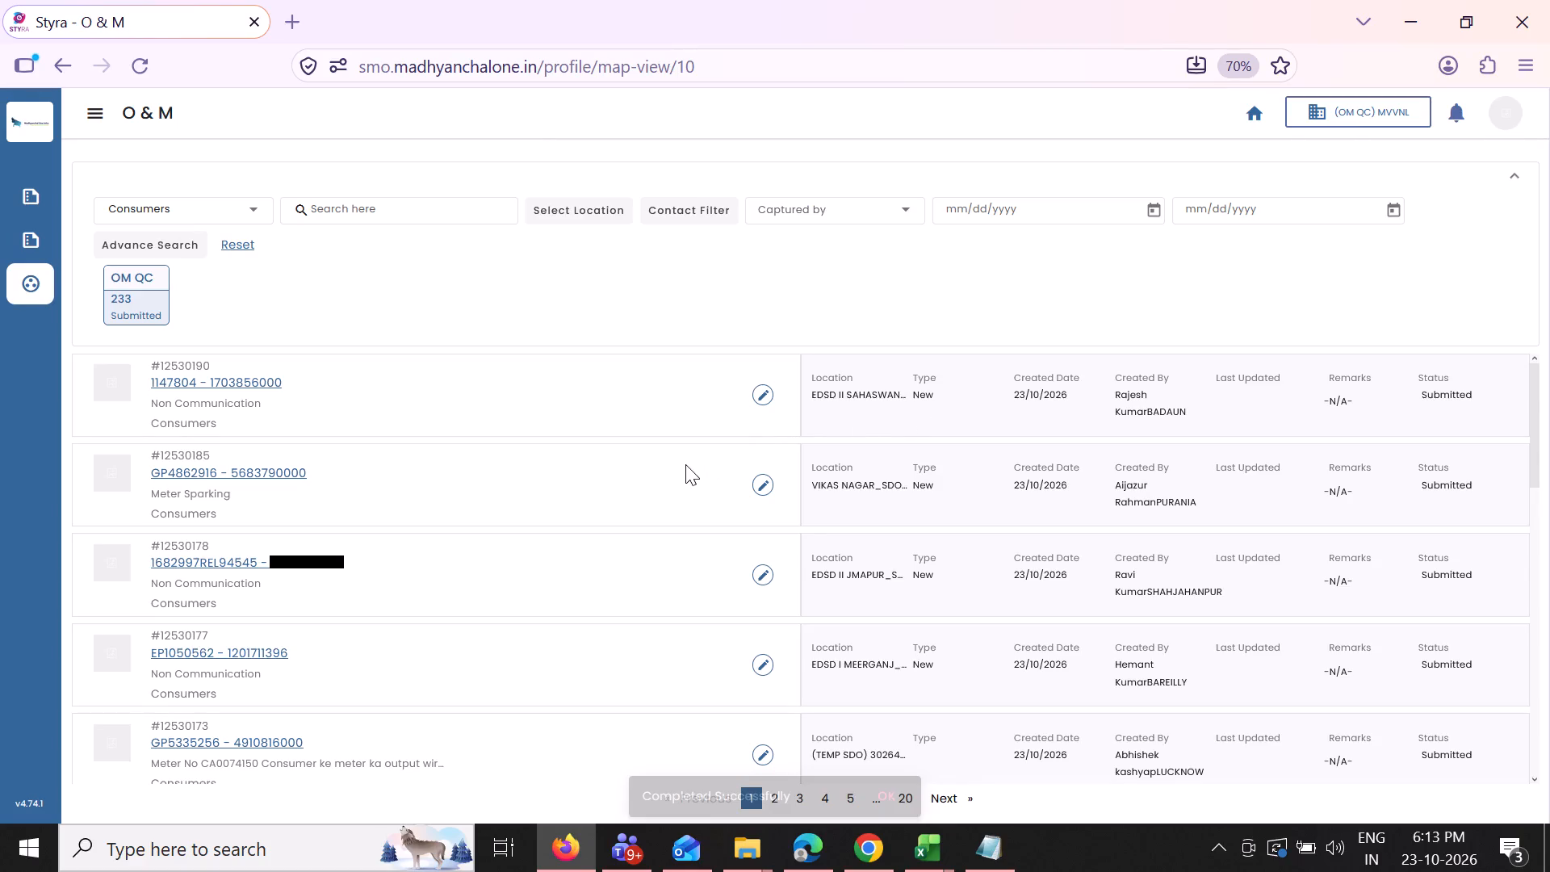
pyautogui.click(773, 394)
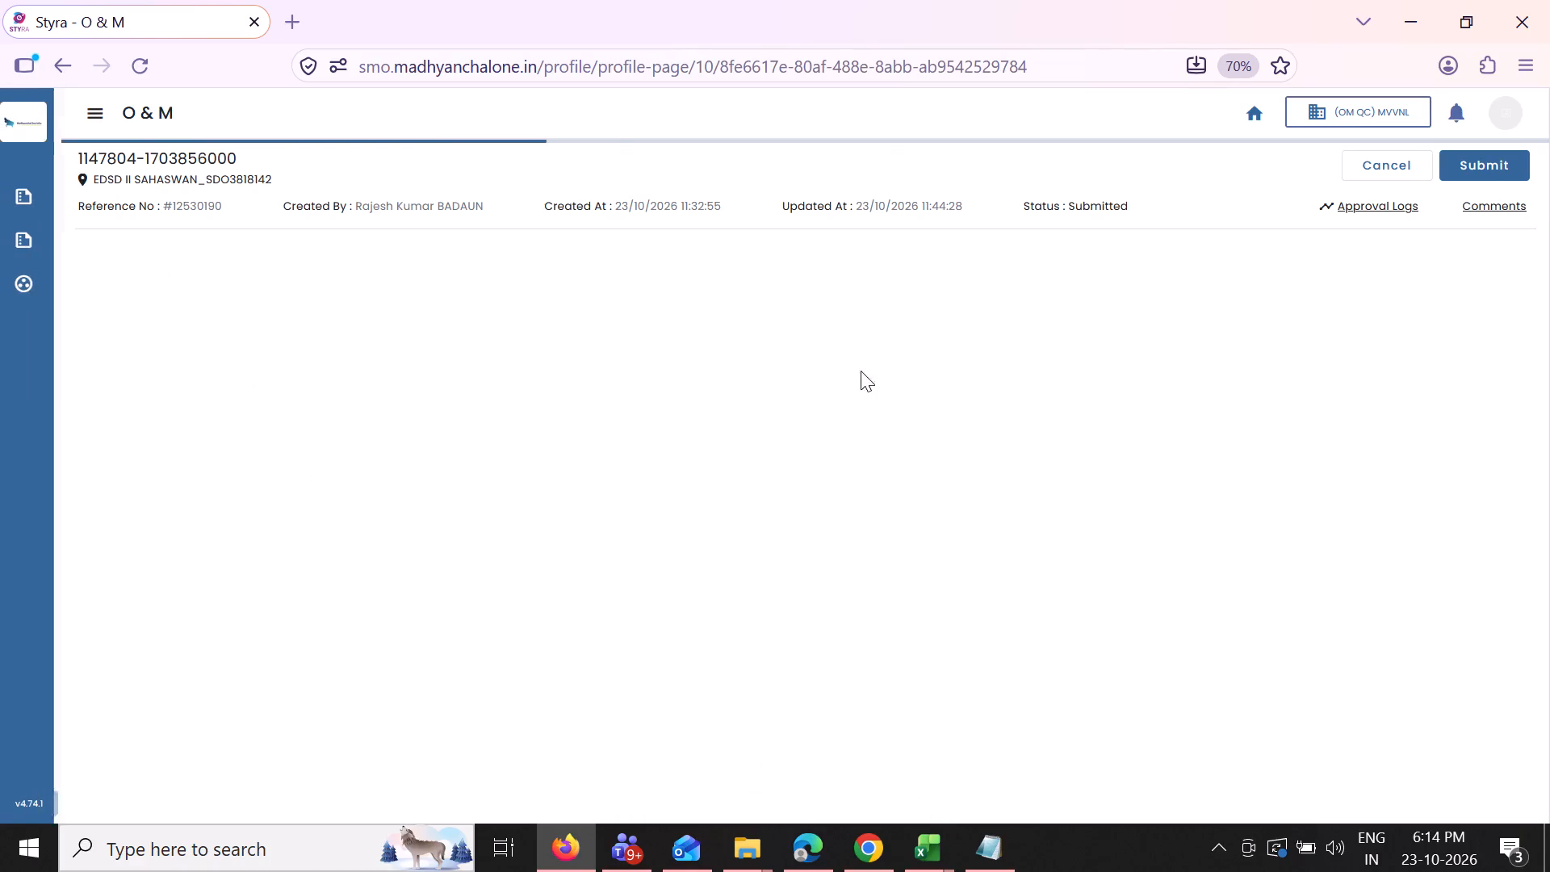
pyautogui.click(1483, 163)
pyautogui.click(760, 388)
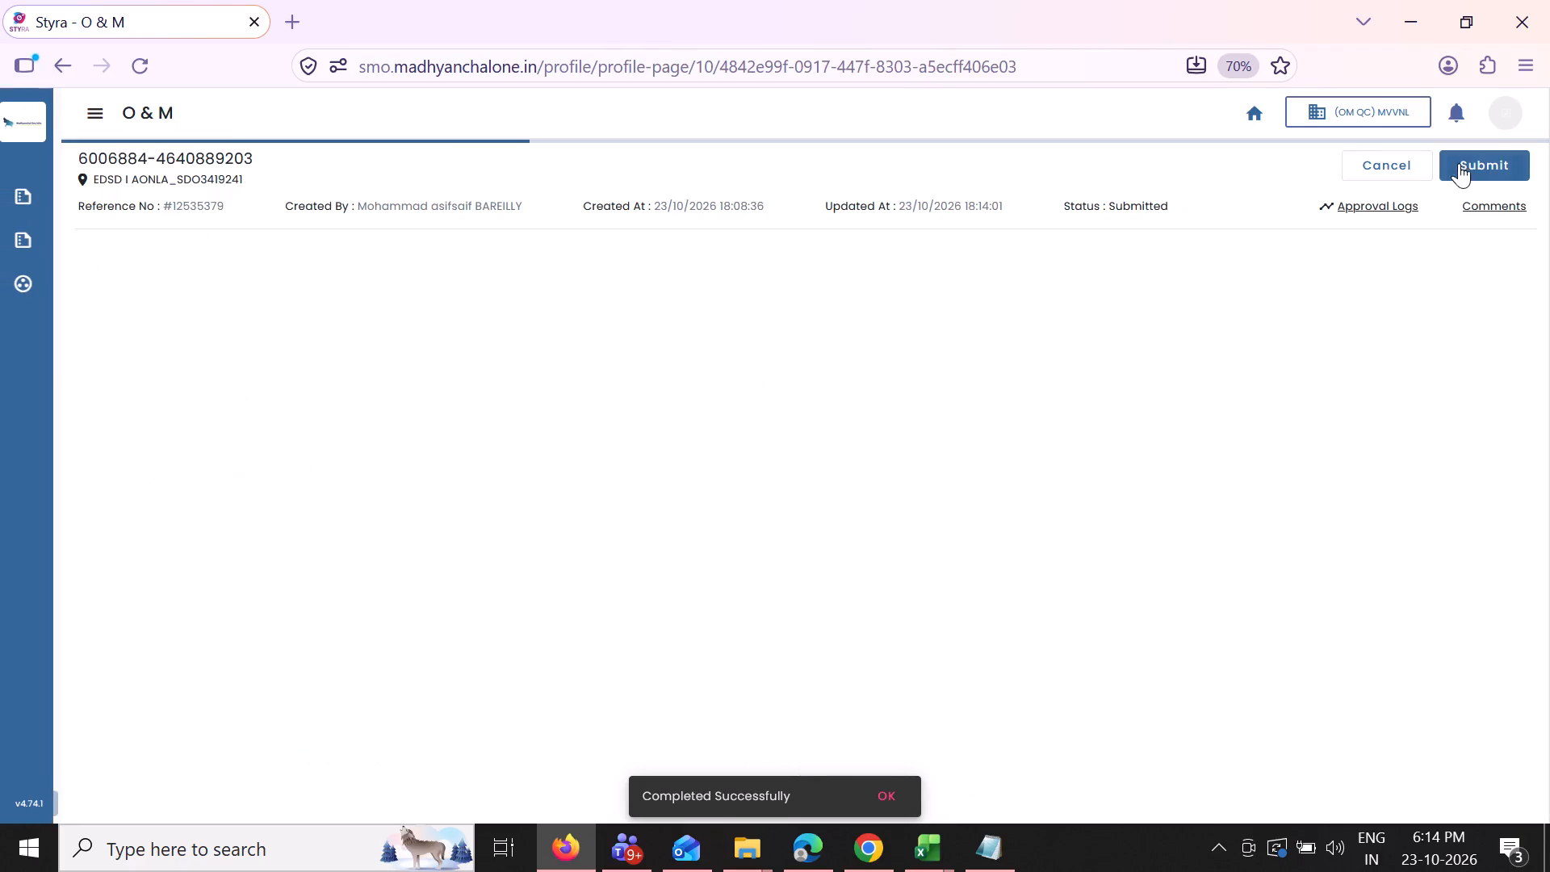
pyautogui.click(1476, 167)
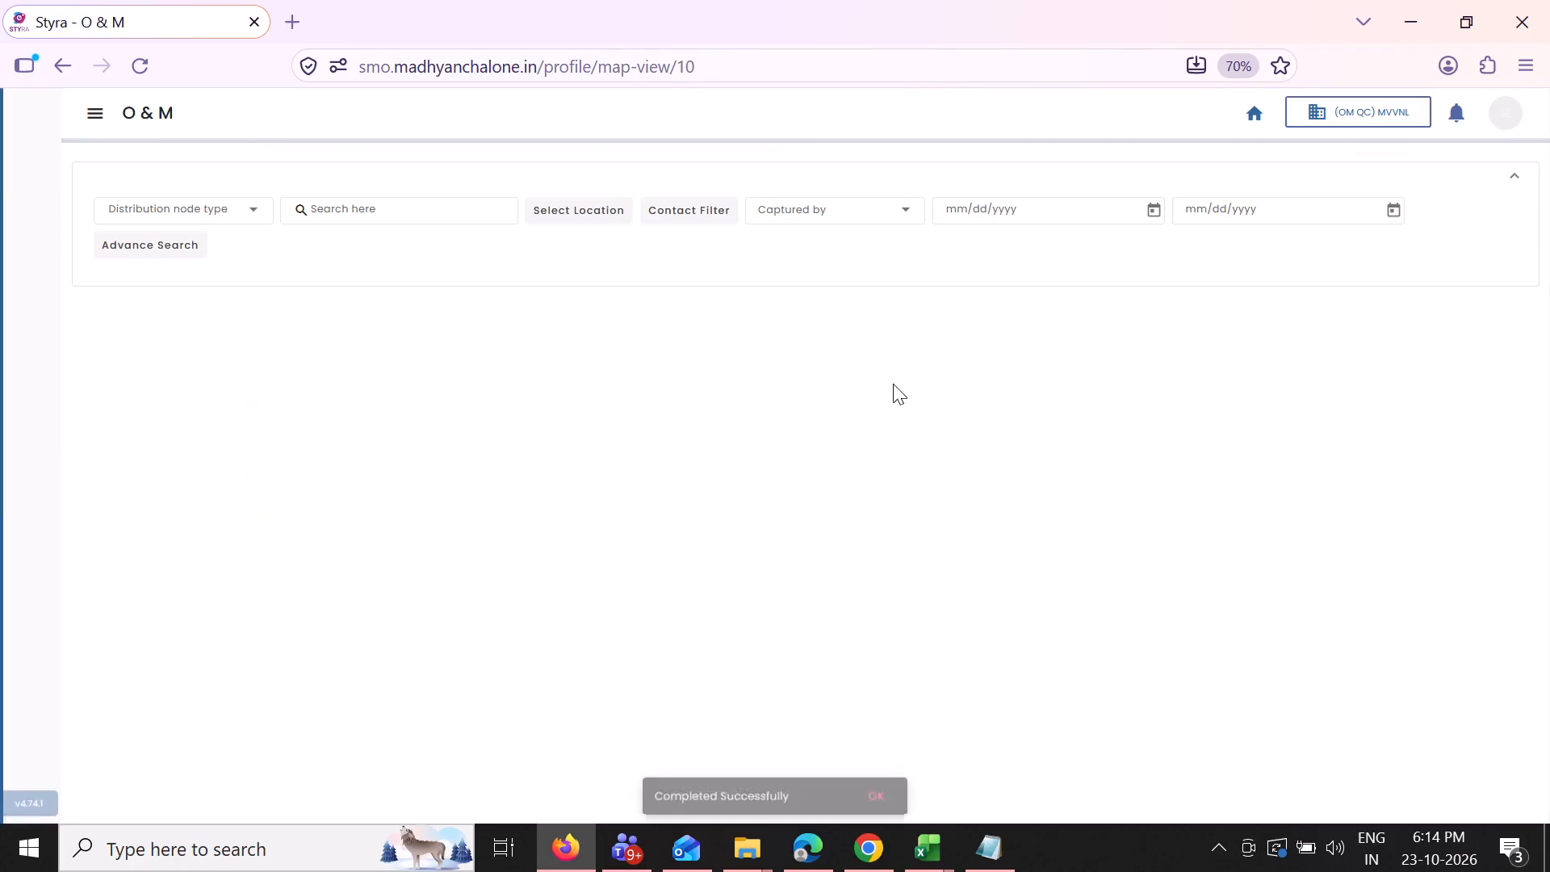
pyautogui.click(762, 406)
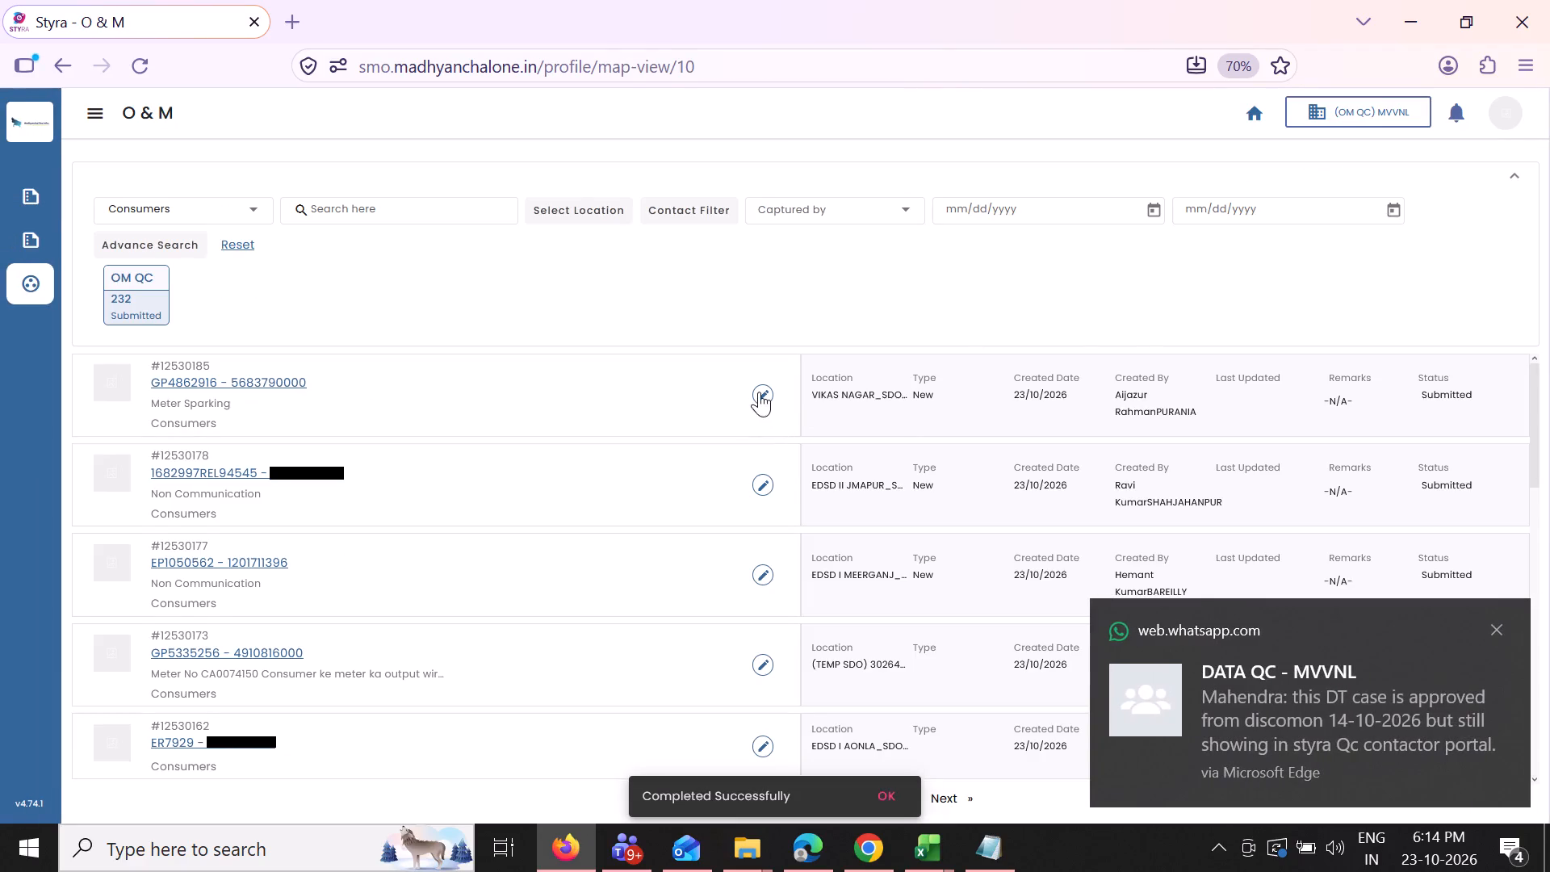
pyautogui.click(759, 392)
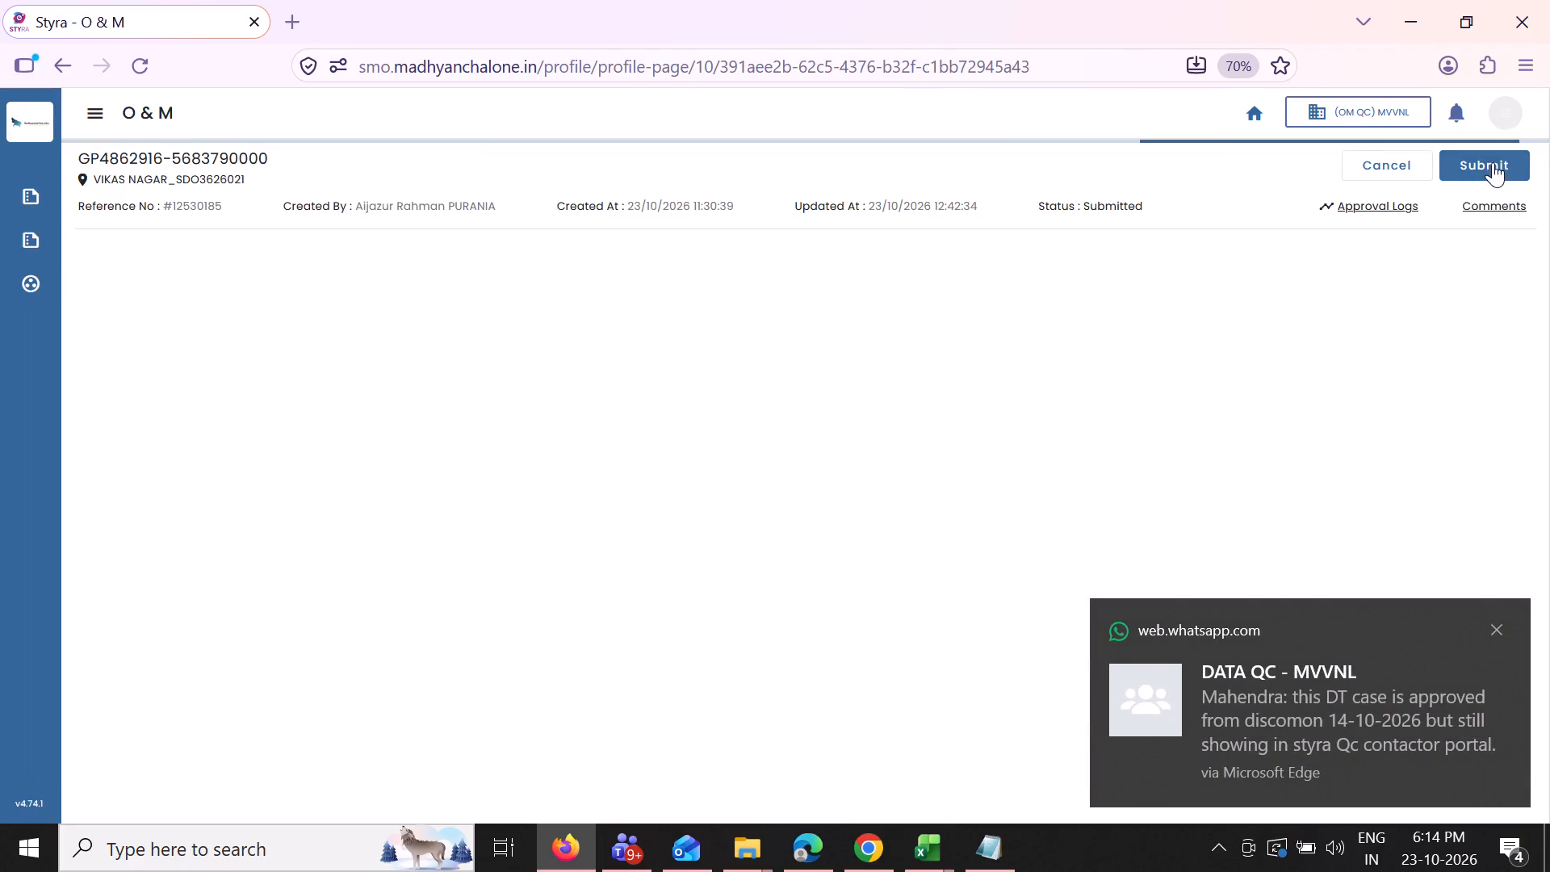
pyautogui.click(1498, 157)
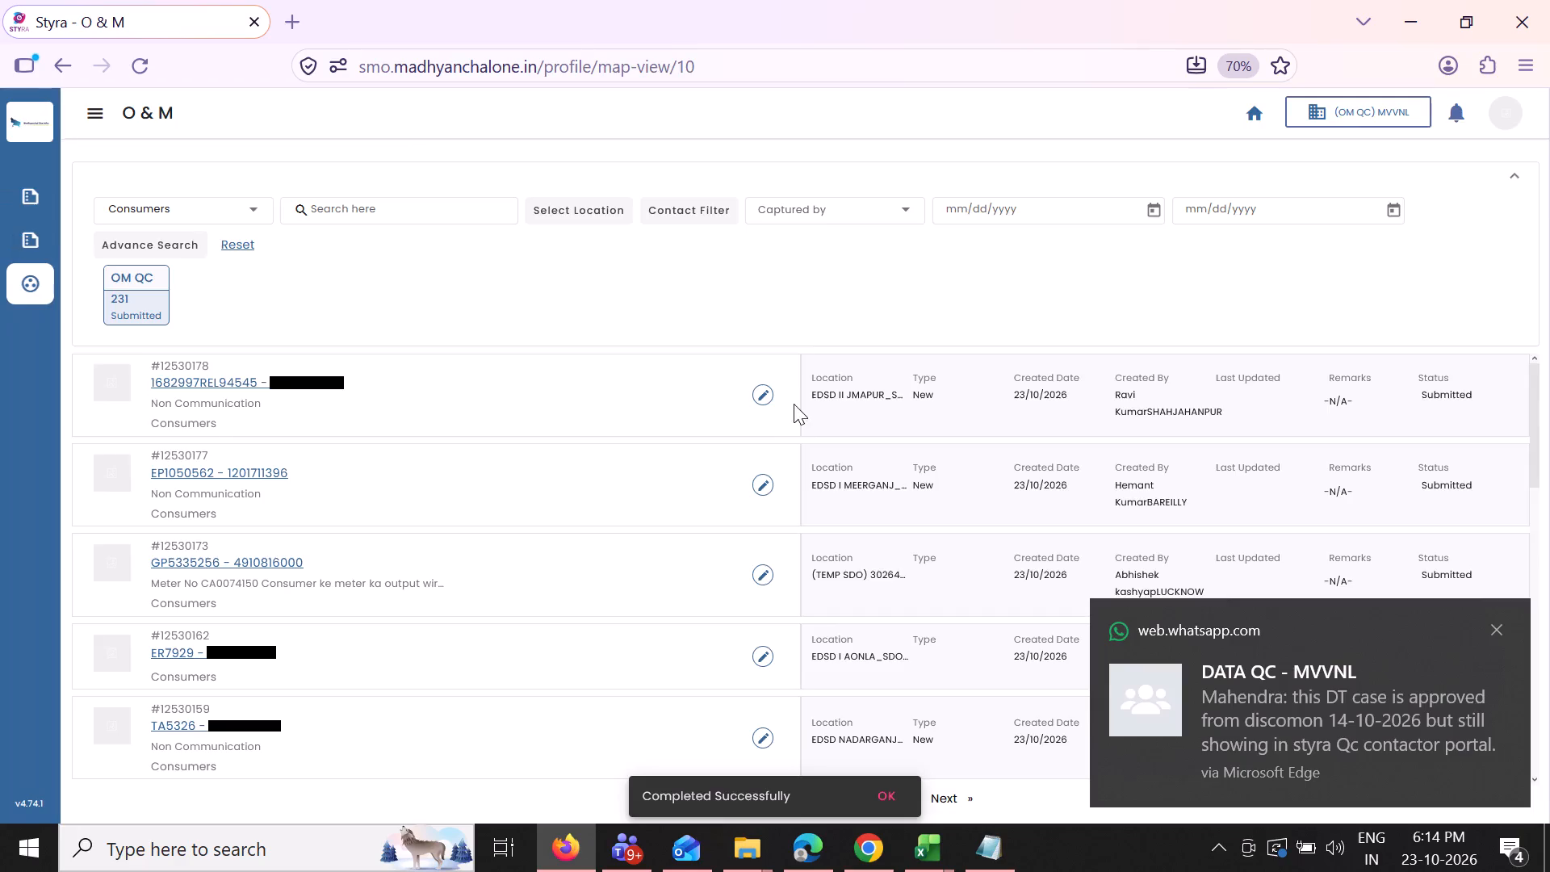
pyautogui.click(765, 394)
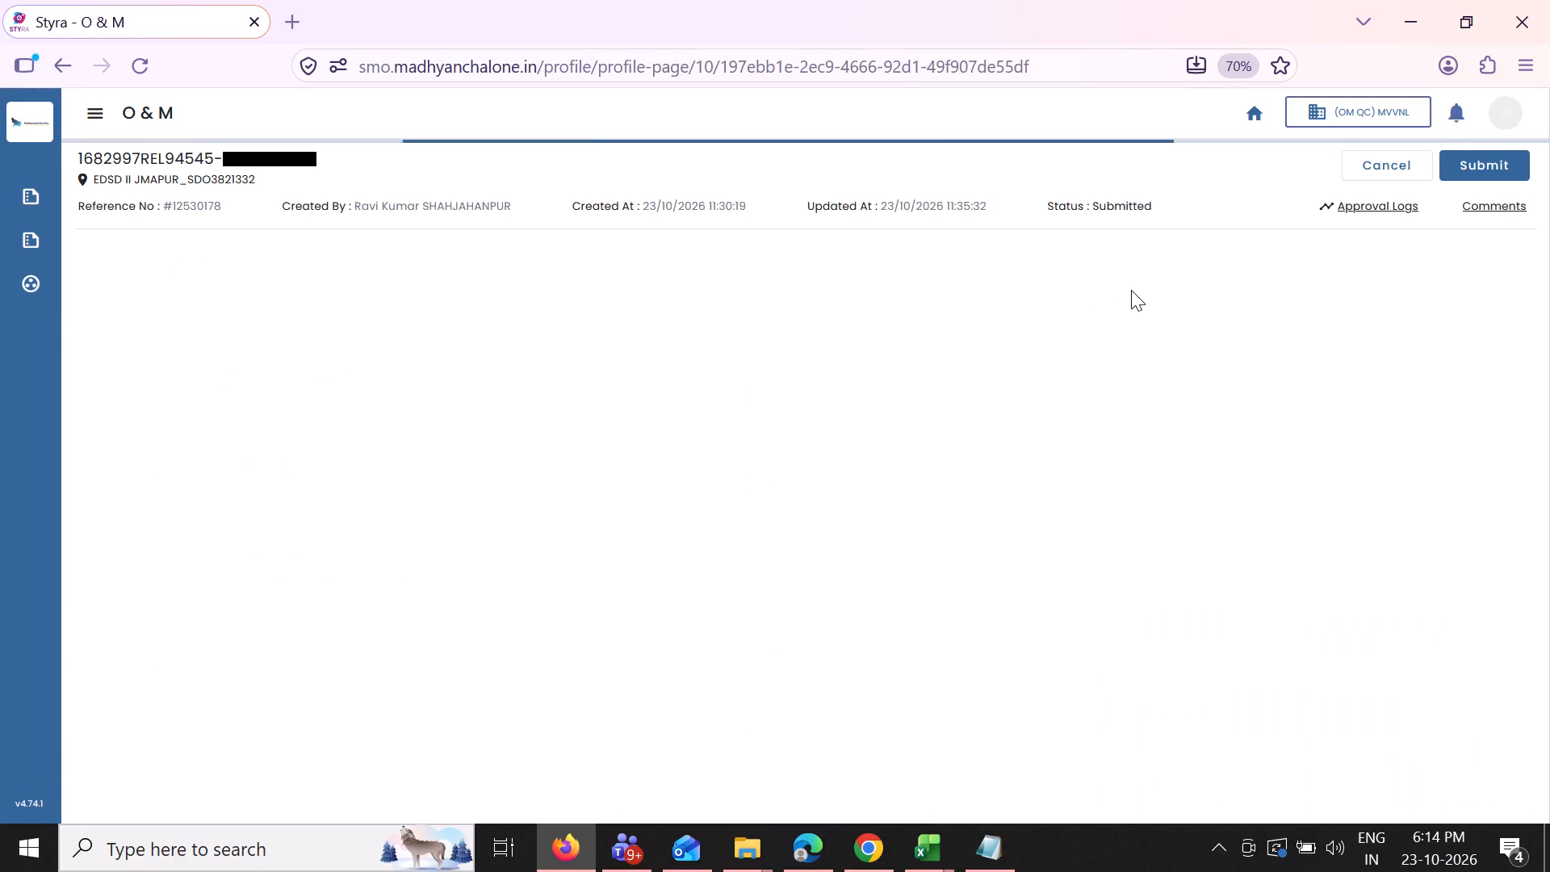
pyautogui.click(1525, 161)
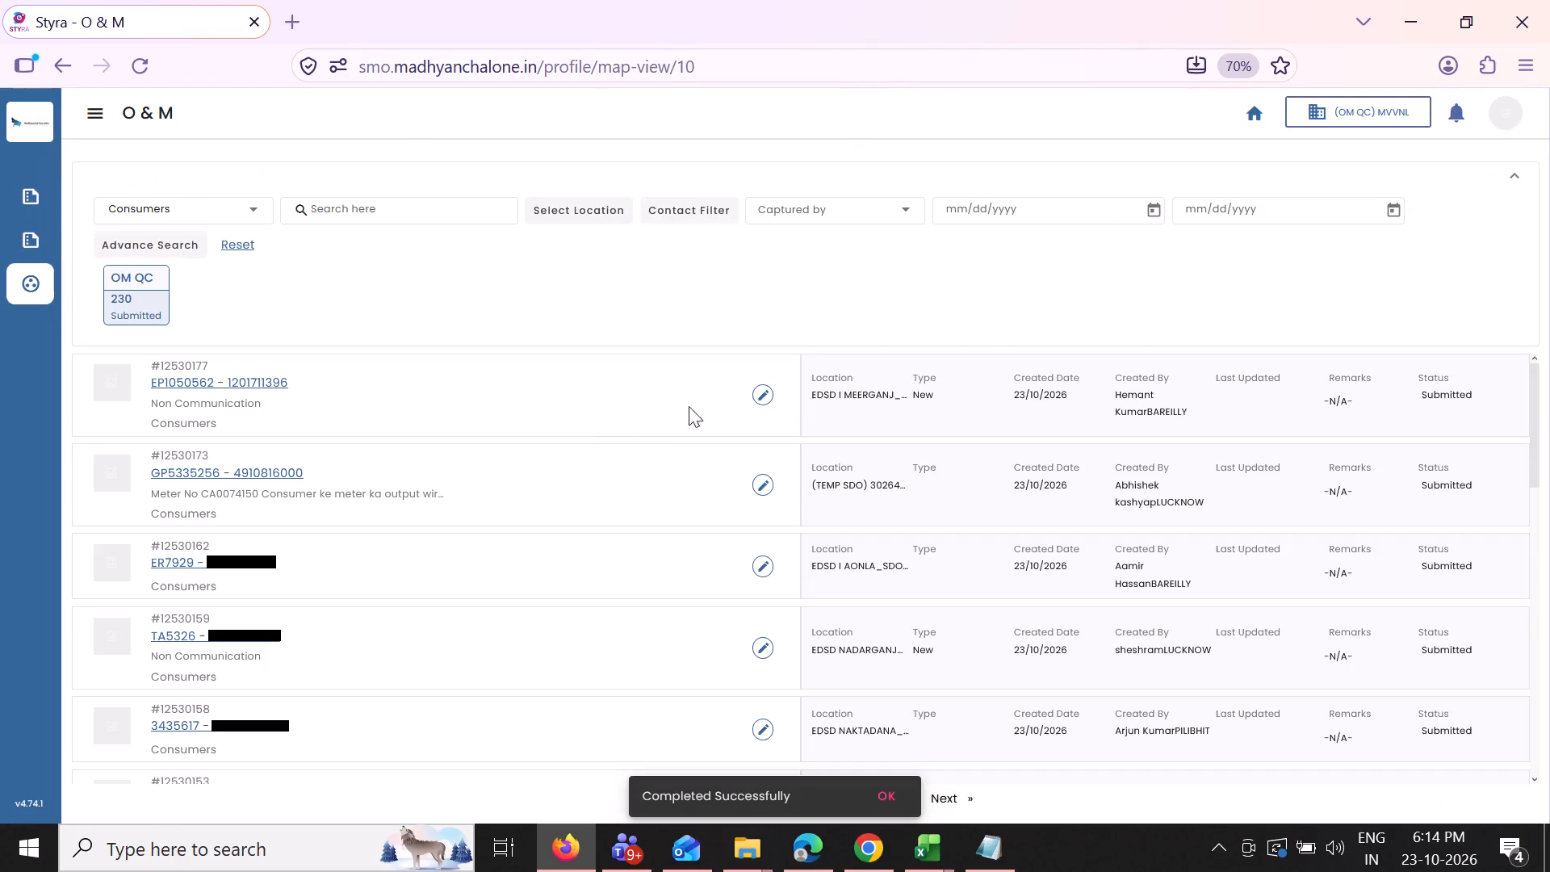
pyautogui.click(759, 392)
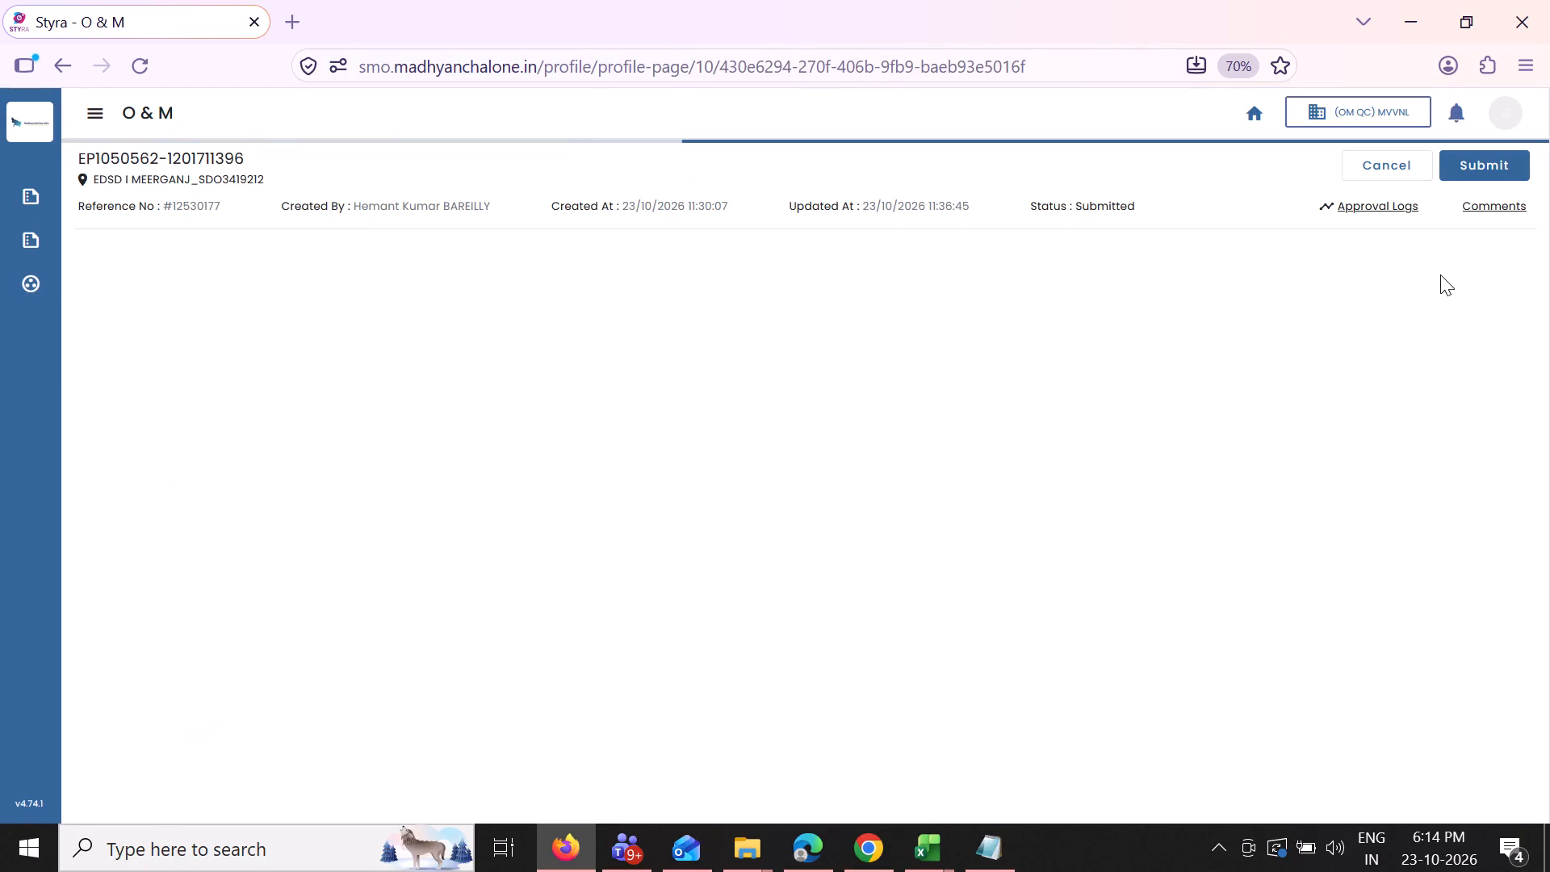
pyautogui.click(1516, 167)
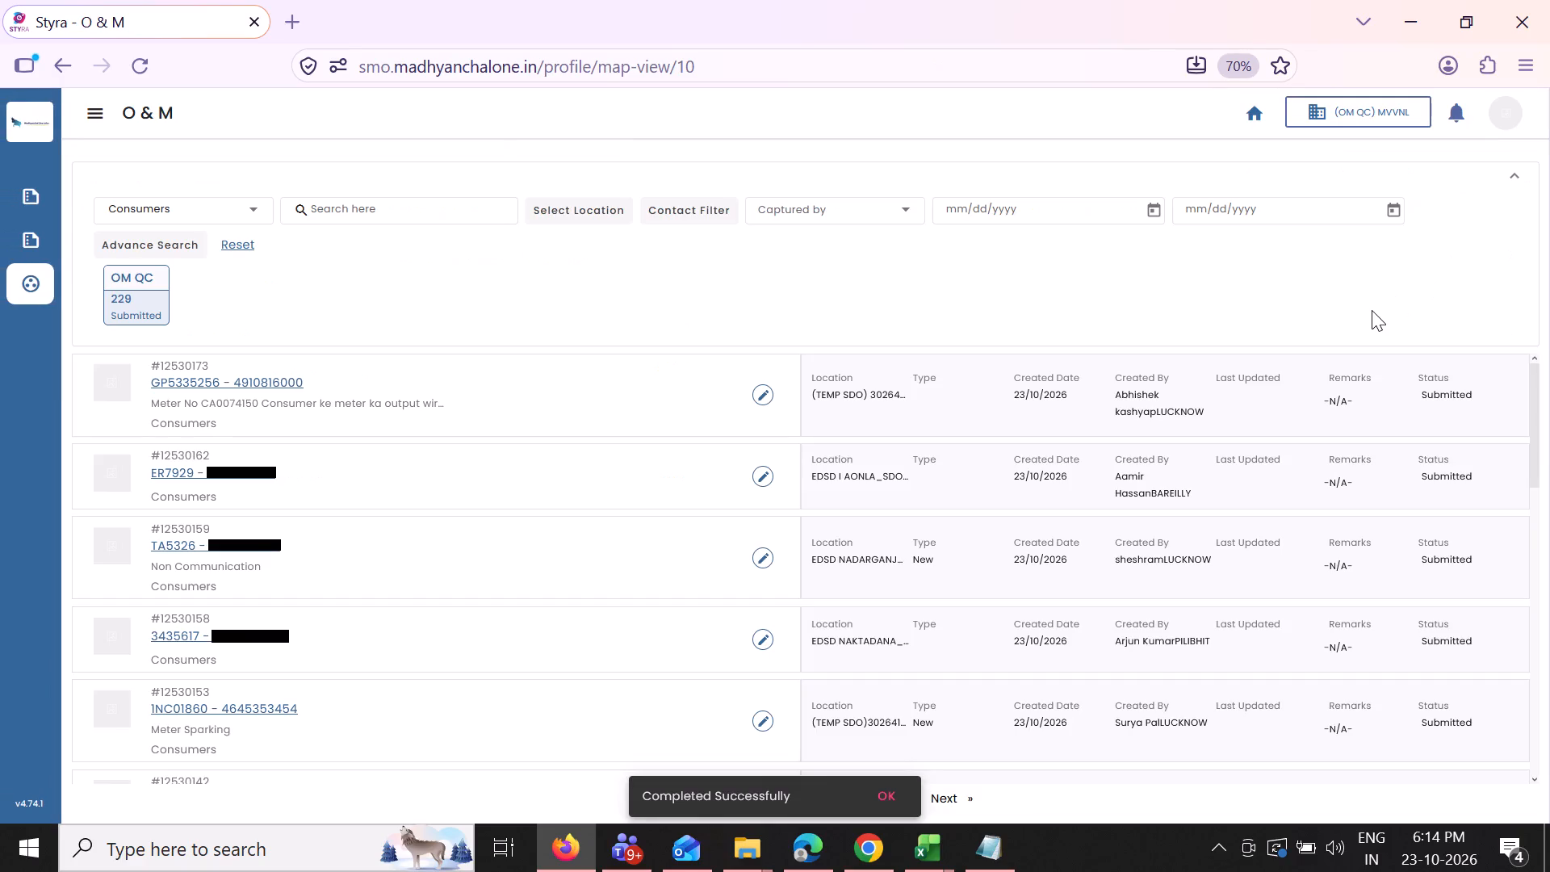
pyautogui.click(763, 389)
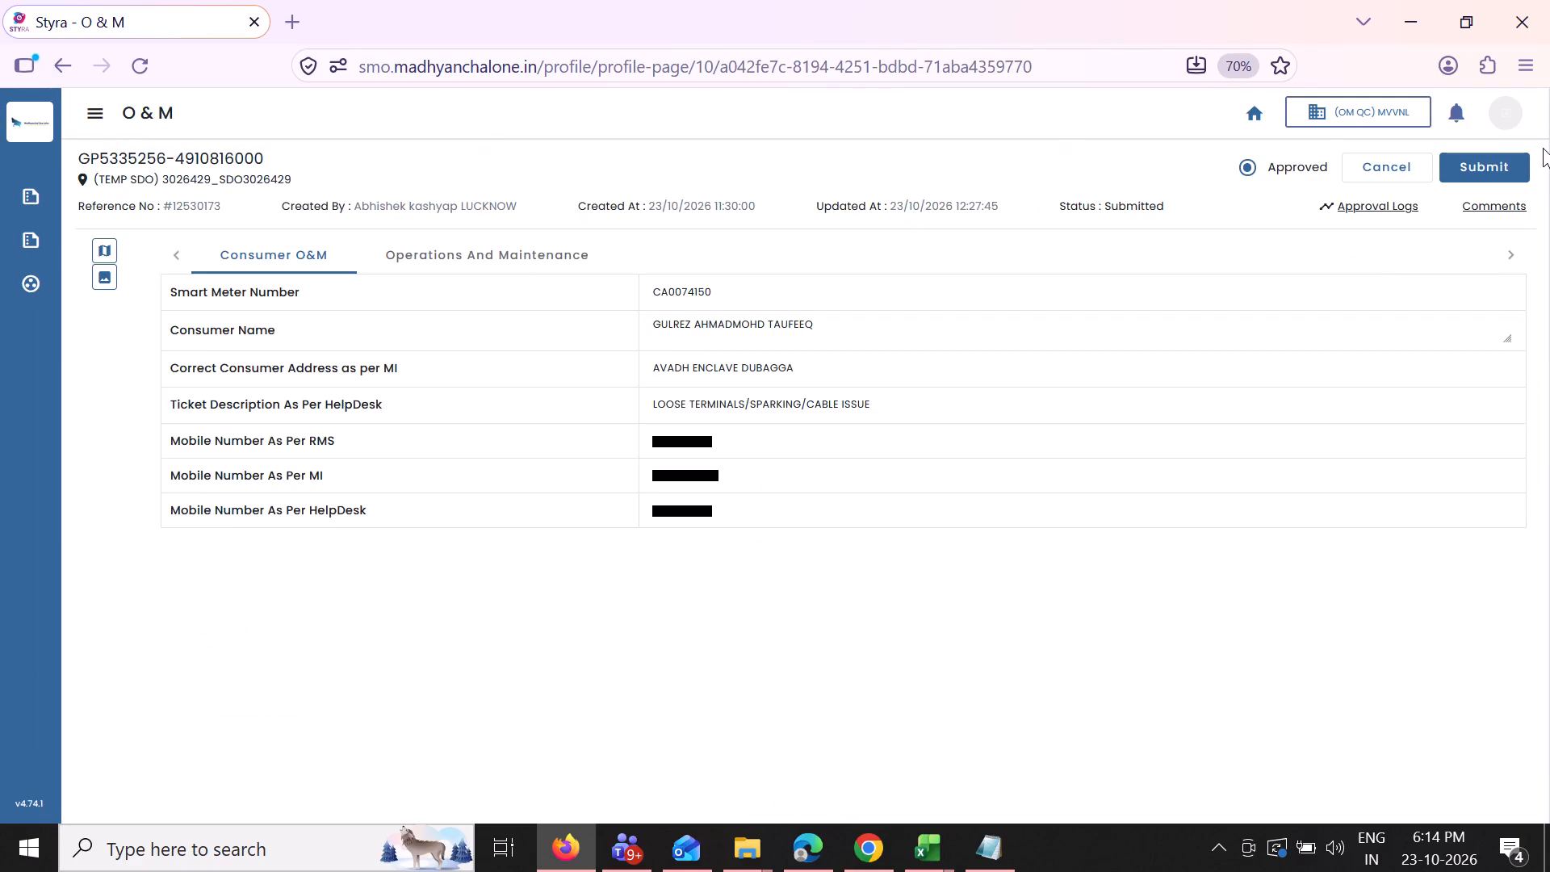
pyautogui.click(1543, 148)
pyautogui.click(1507, 158)
pyautogui.click(761, 384)
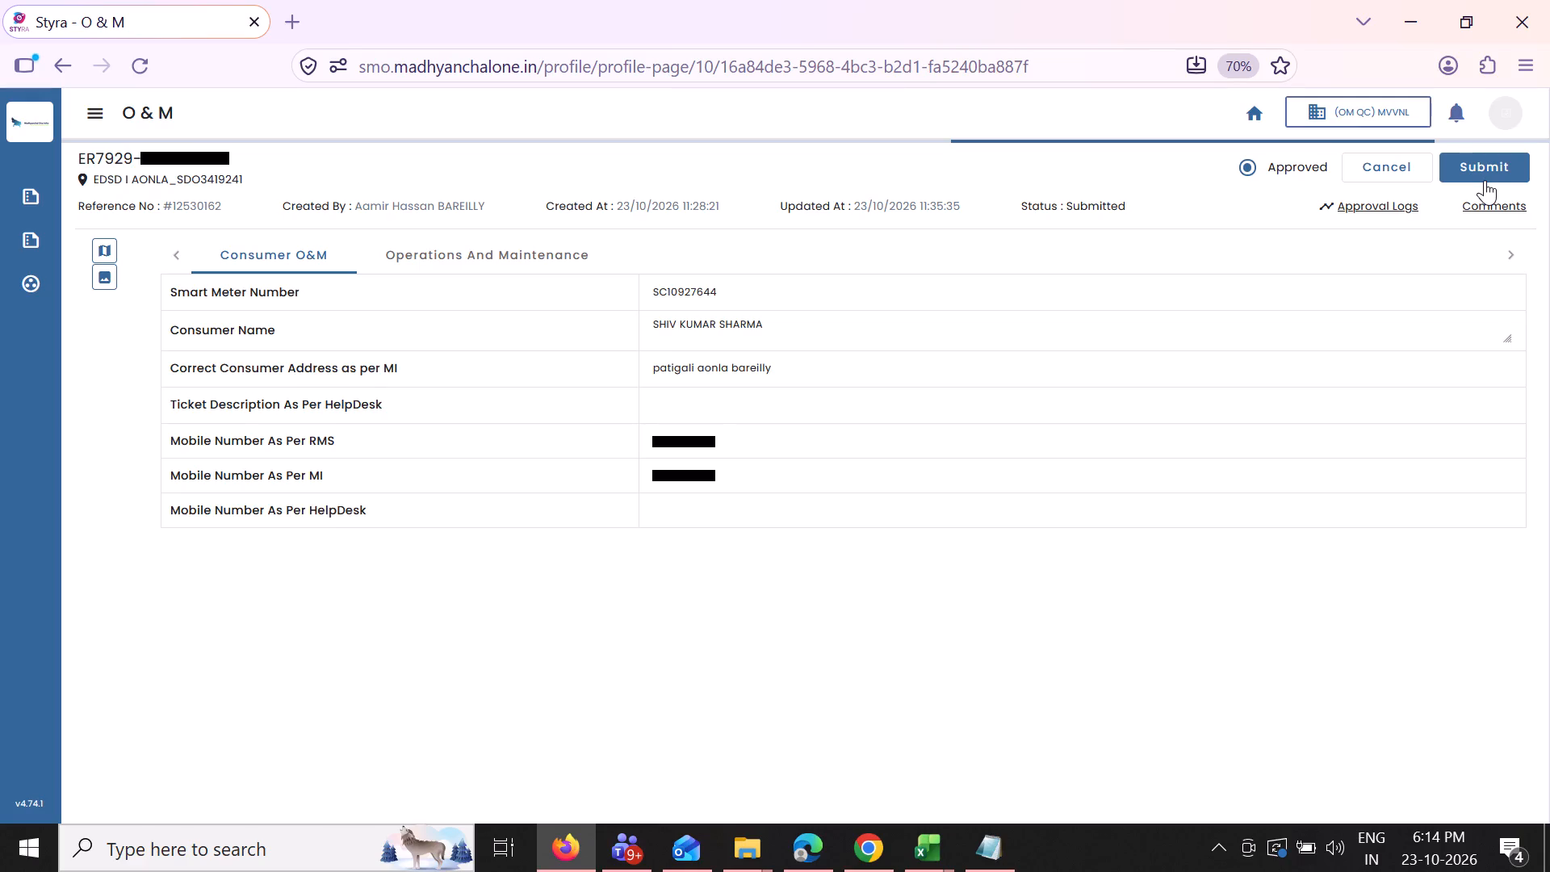
pyautogui.click(1494, 167)
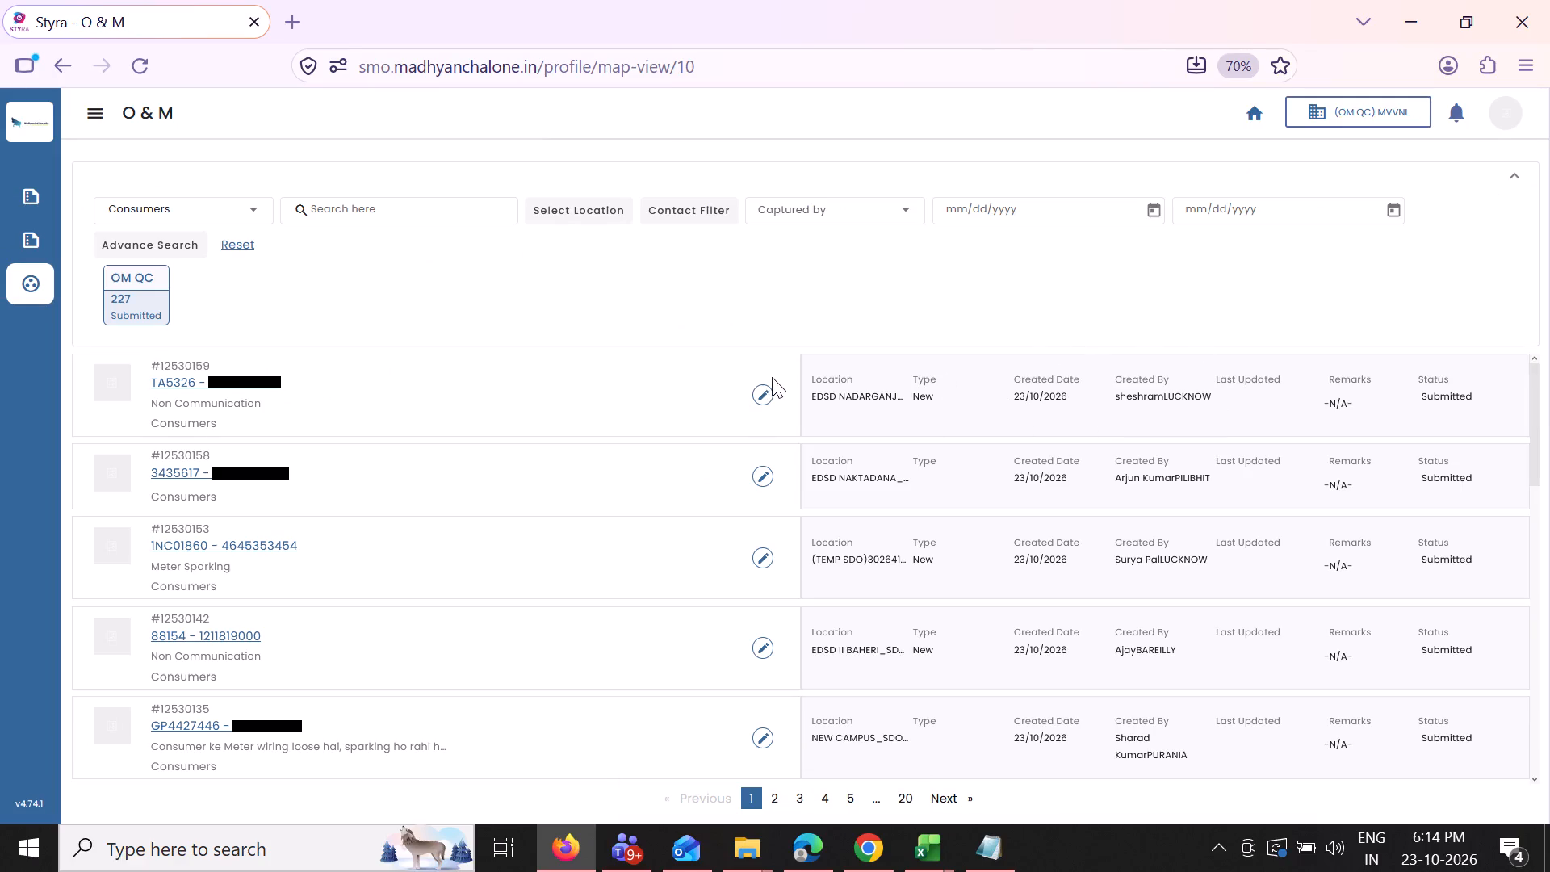
pyautogui.click(756, 398)
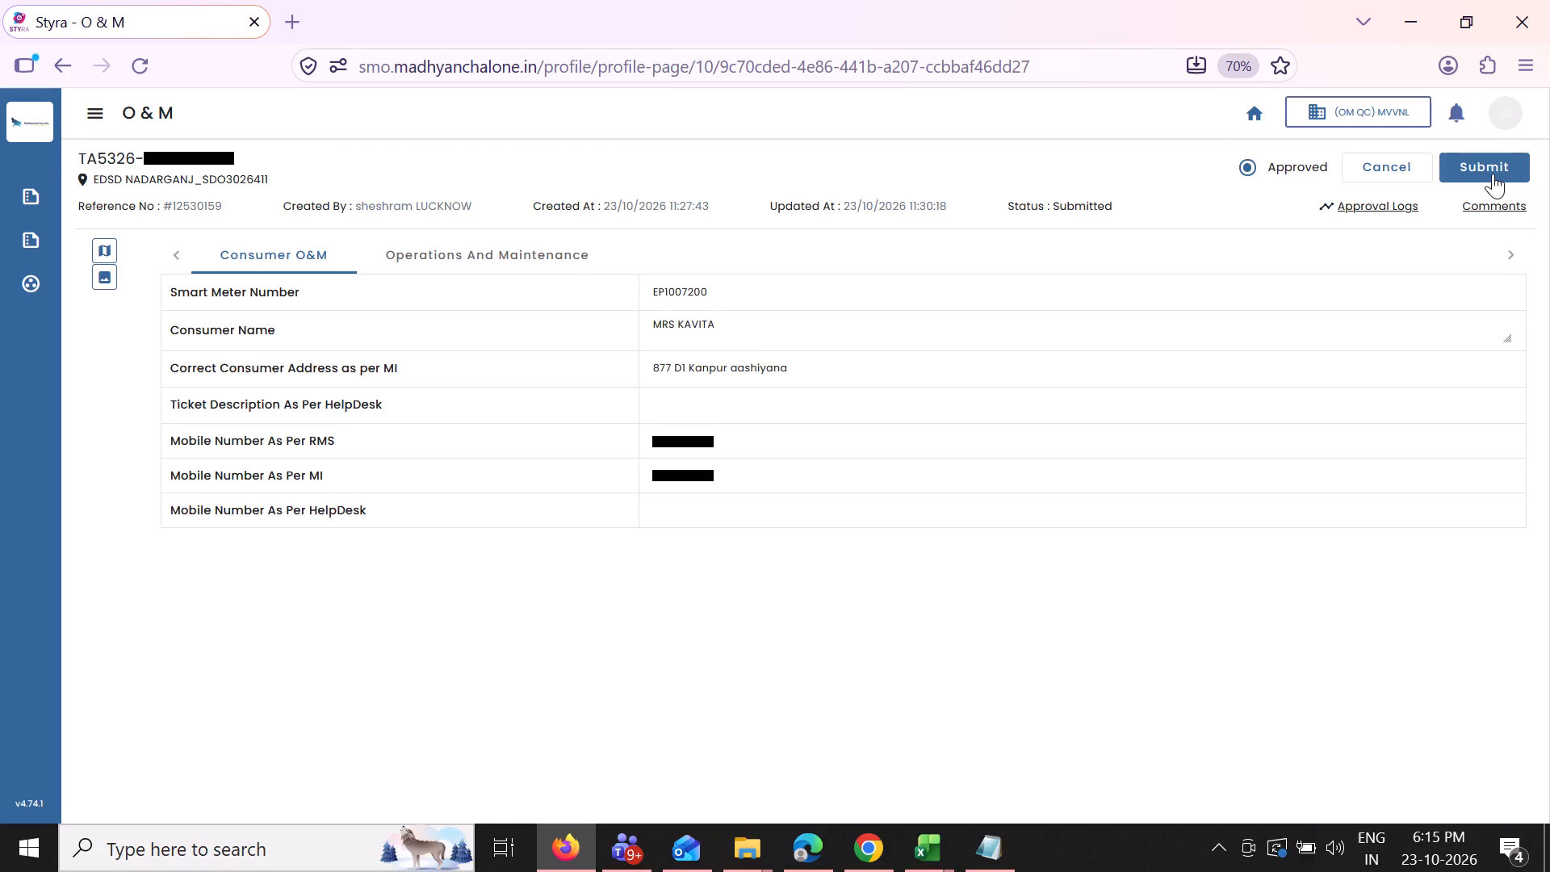
pyautogui.click(1481, 145)
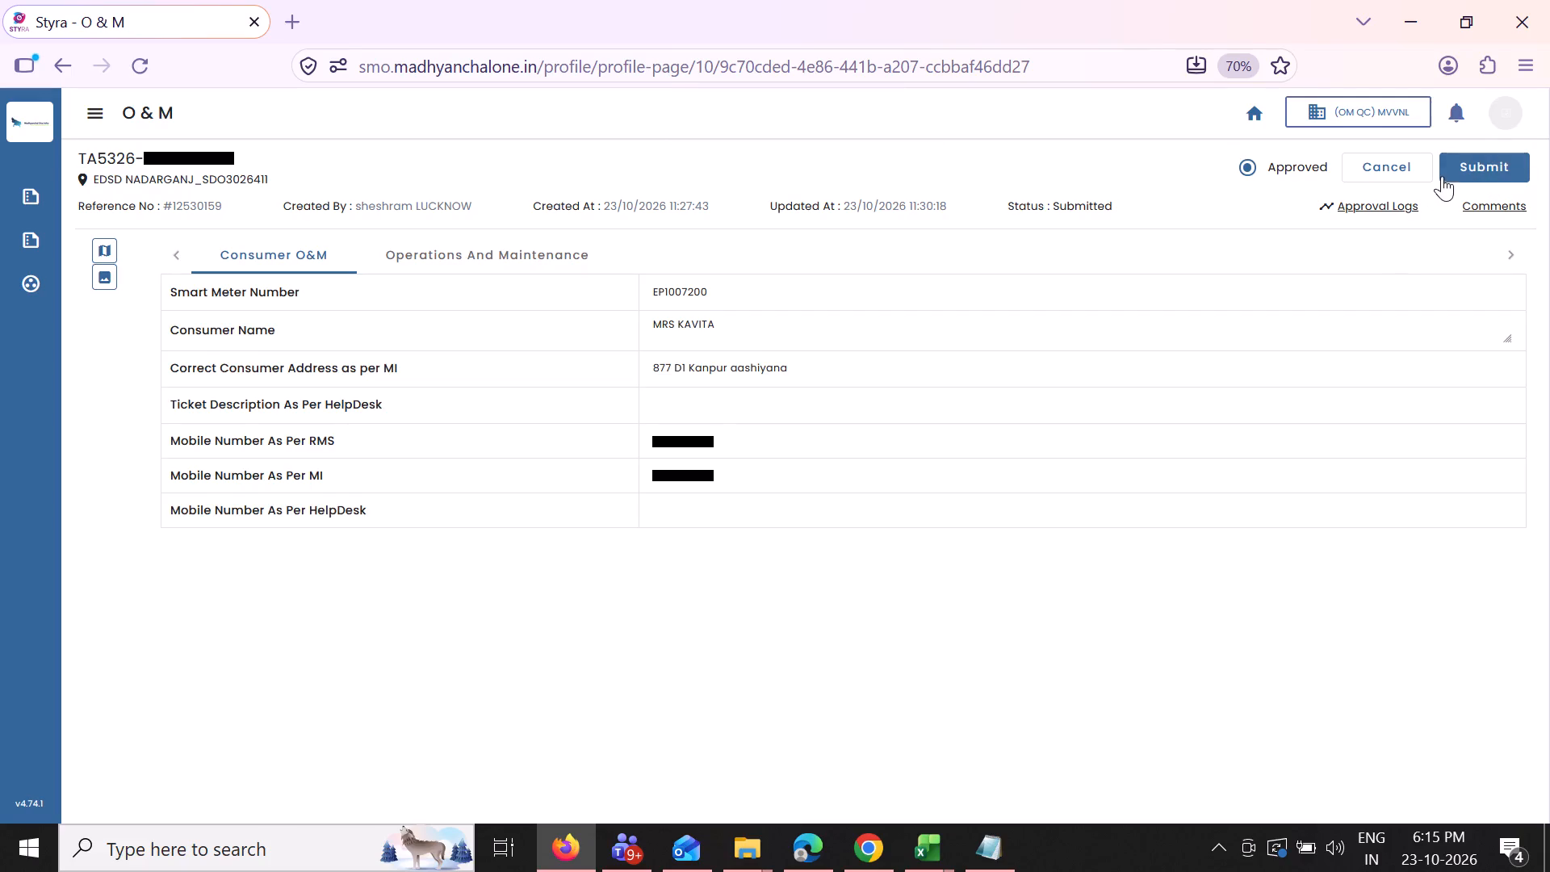
pyautogui.click(1442, 176)
pyautogui.click(755, 385)
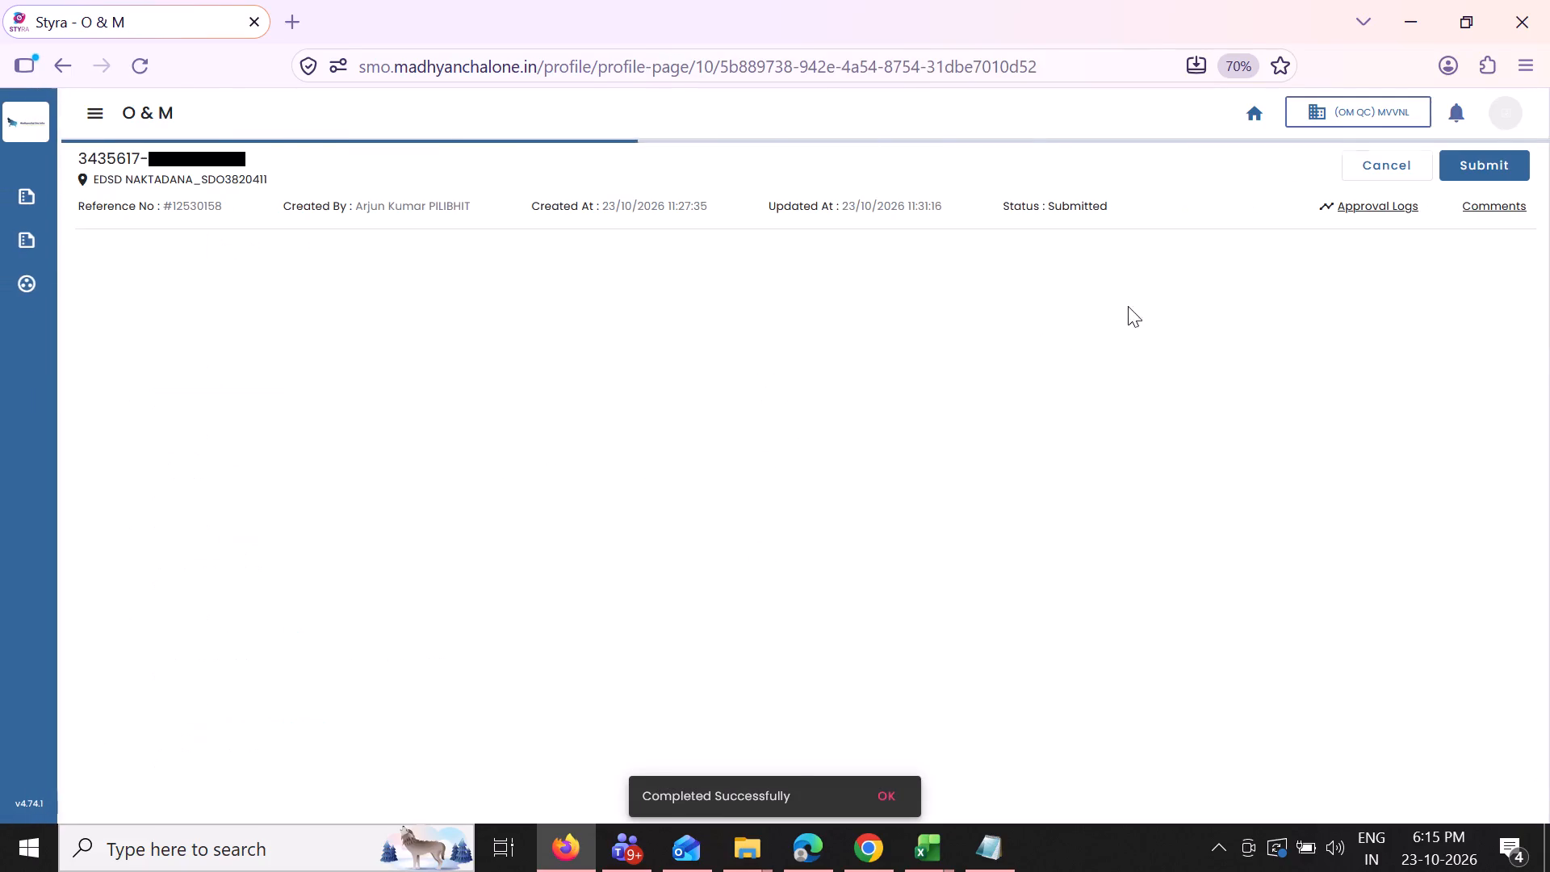
pyautogui.click(1489, 167)
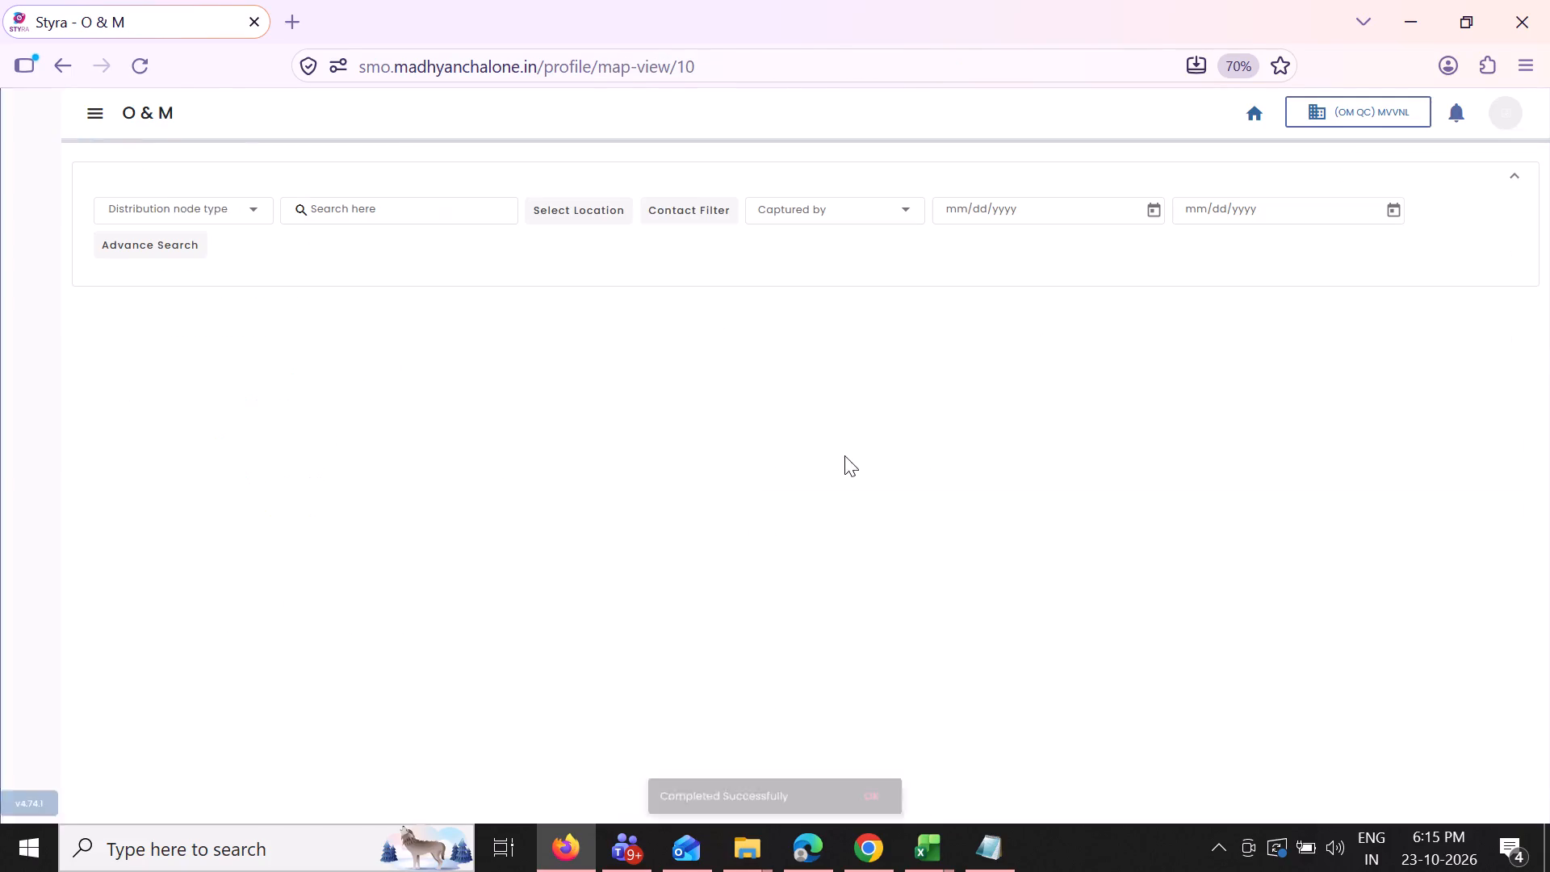
pyautogui.click(745, 402)
pyautogui.click(772, 389)
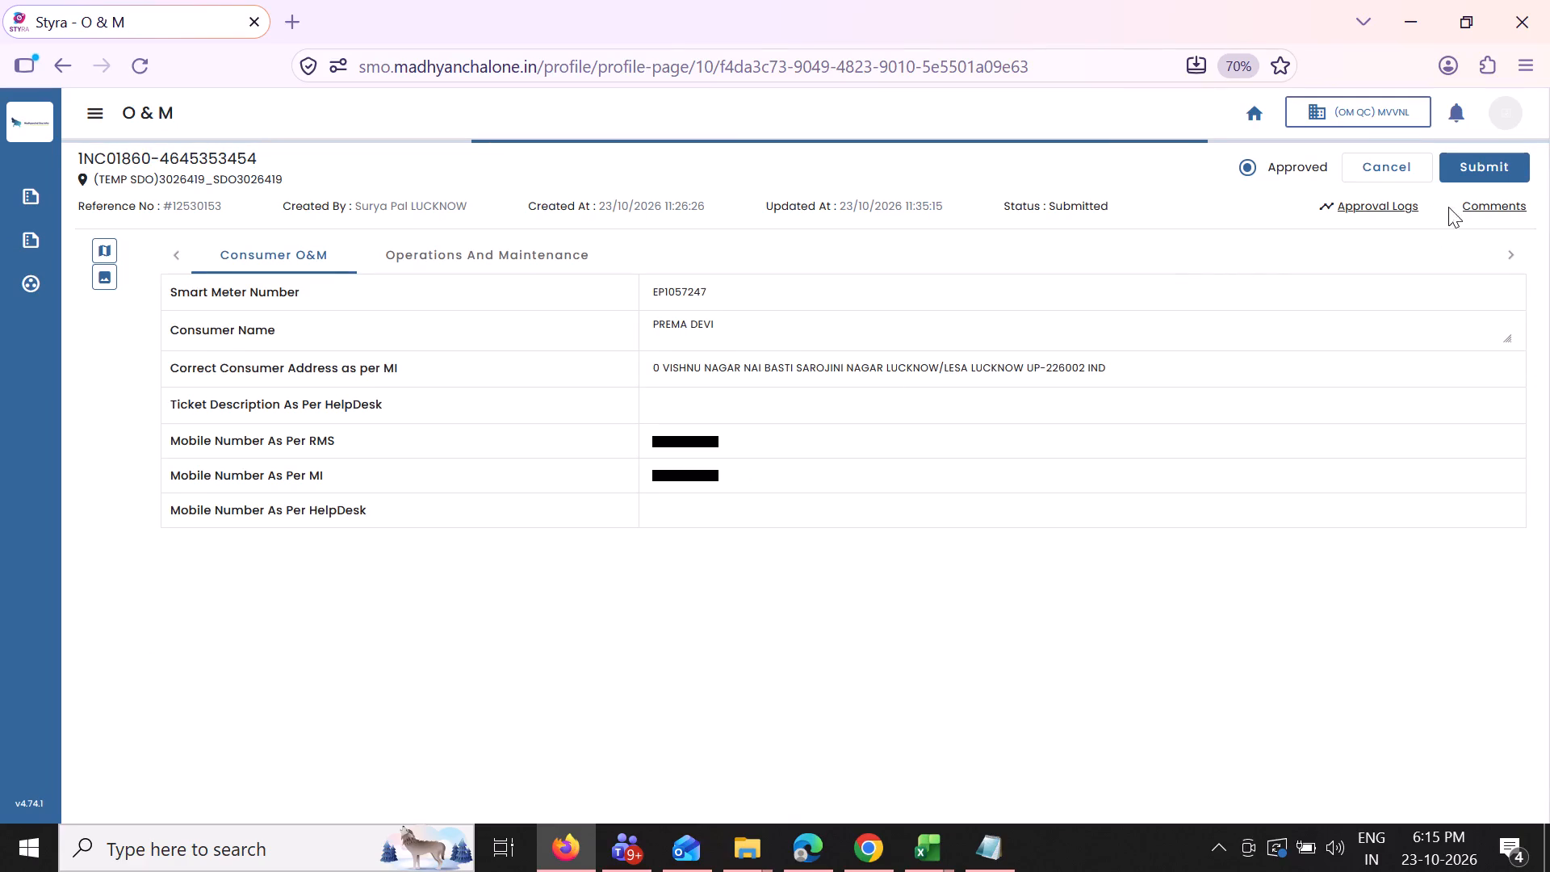
pyautogui.click(1464, 170)
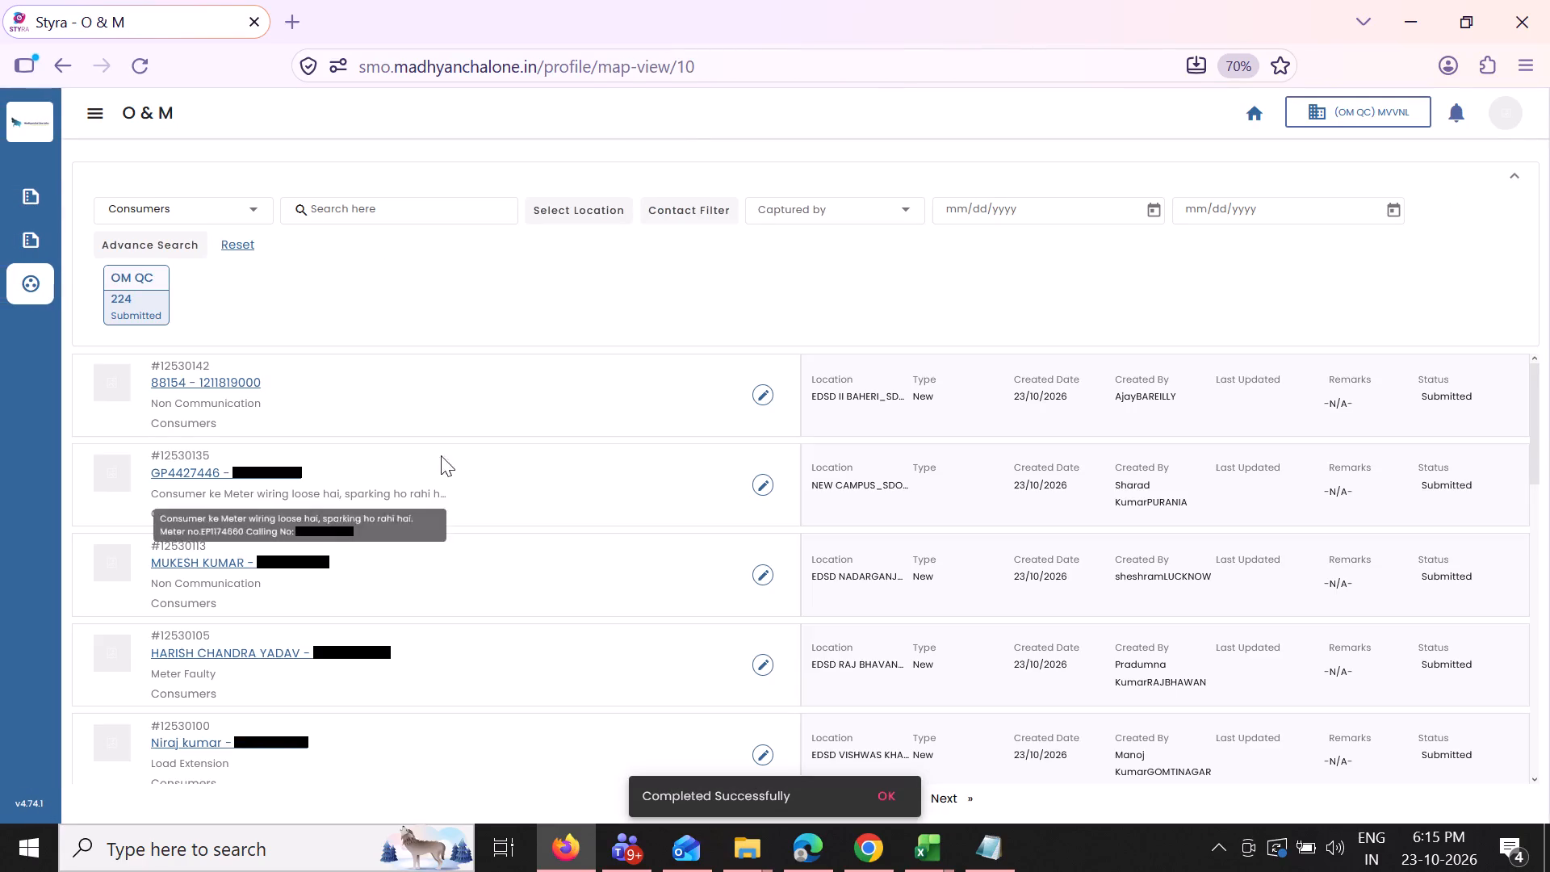
pyautogui.click(763, 396)
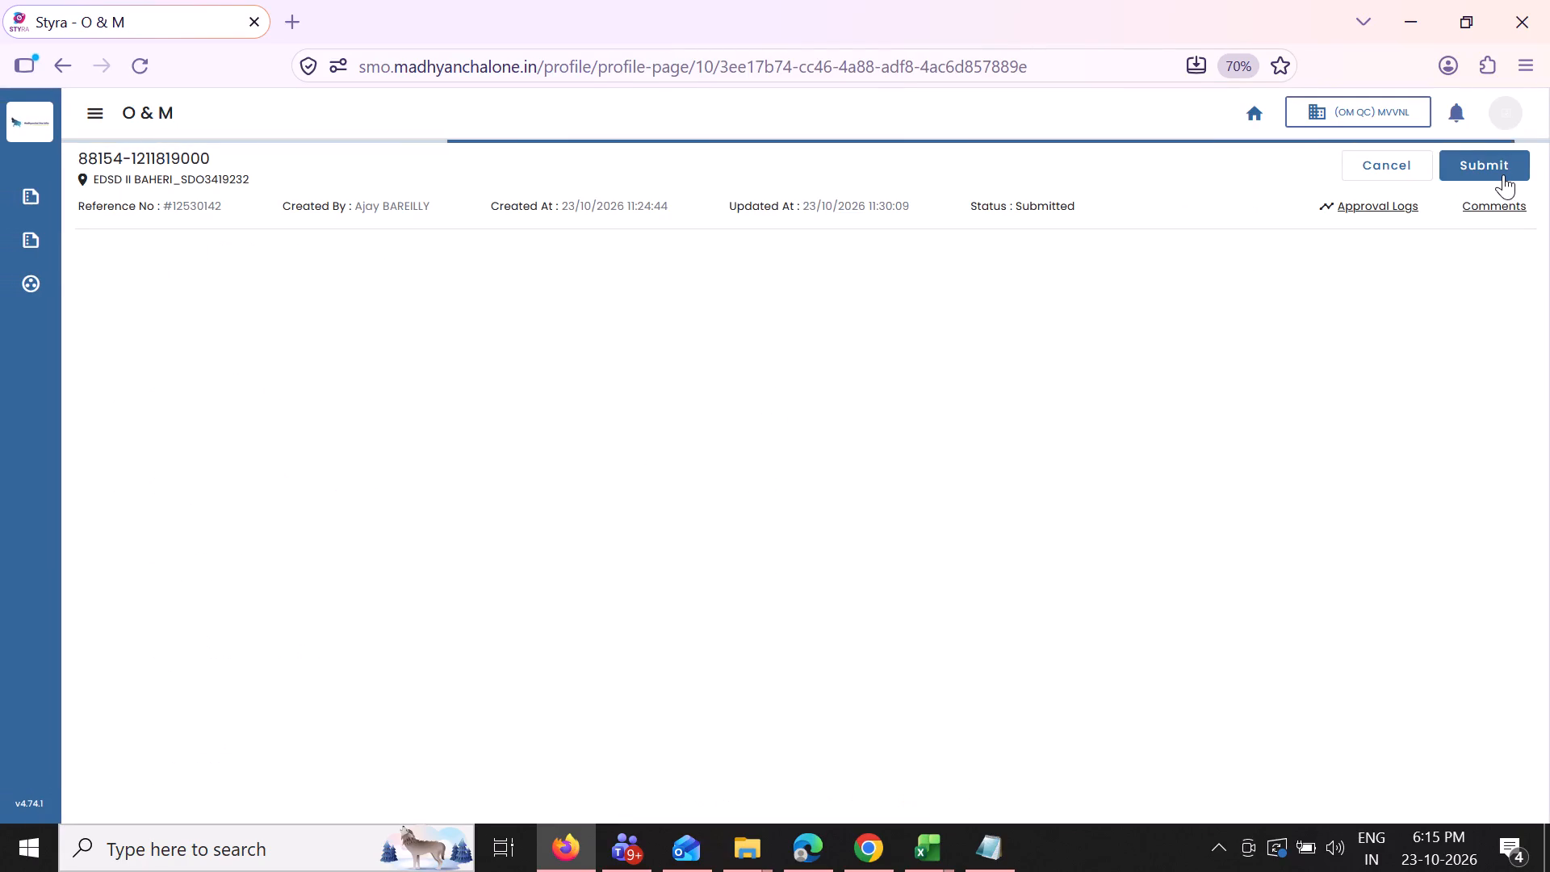
pyautogui.click(1503, 174)
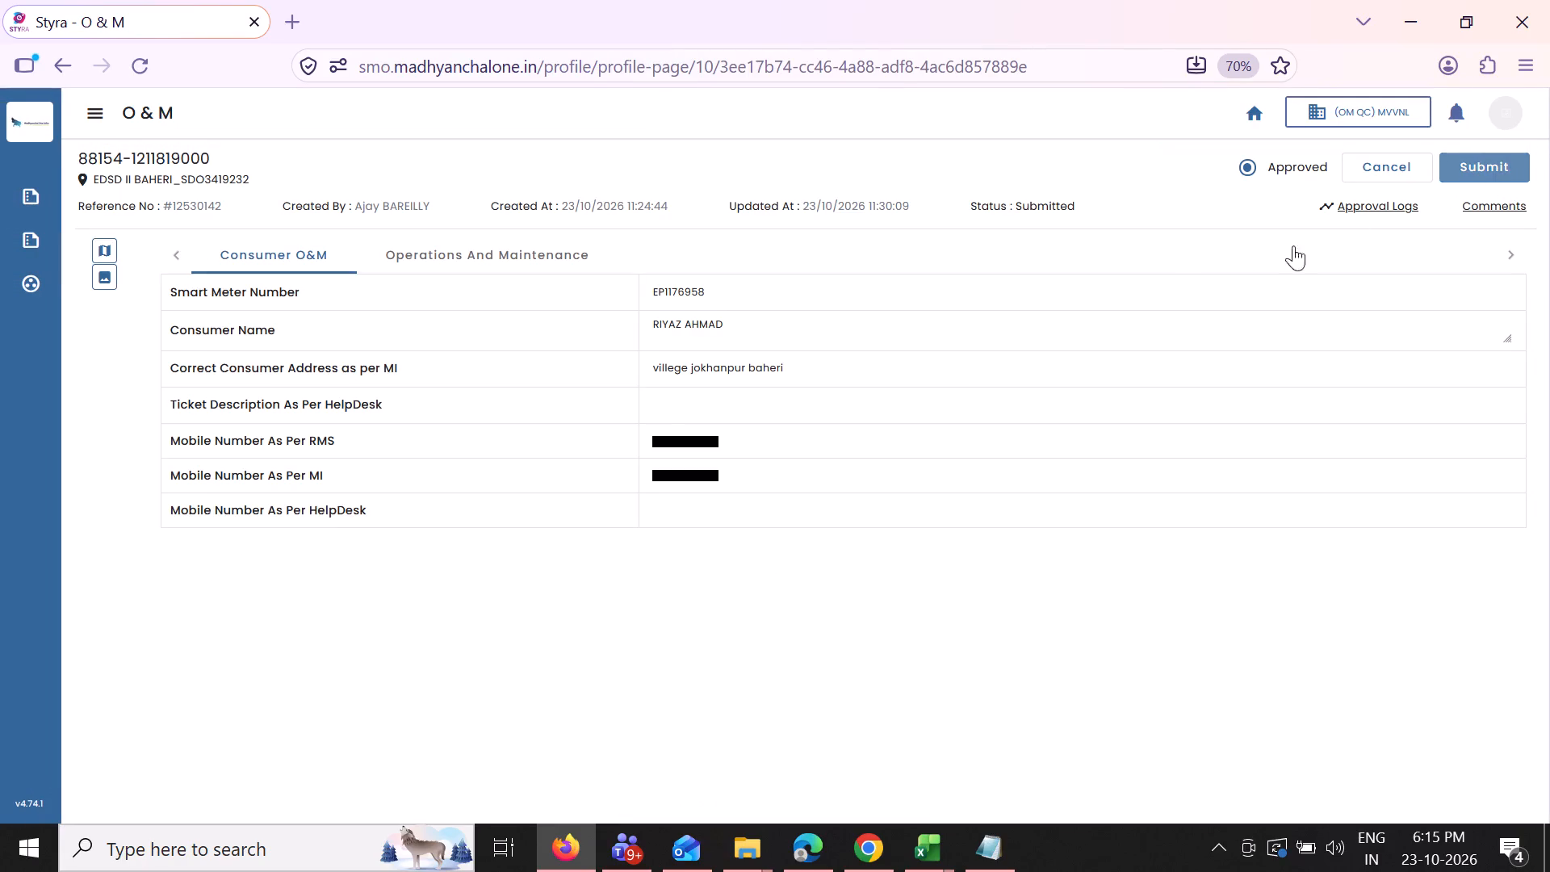
pyautogui.click(756, 397)
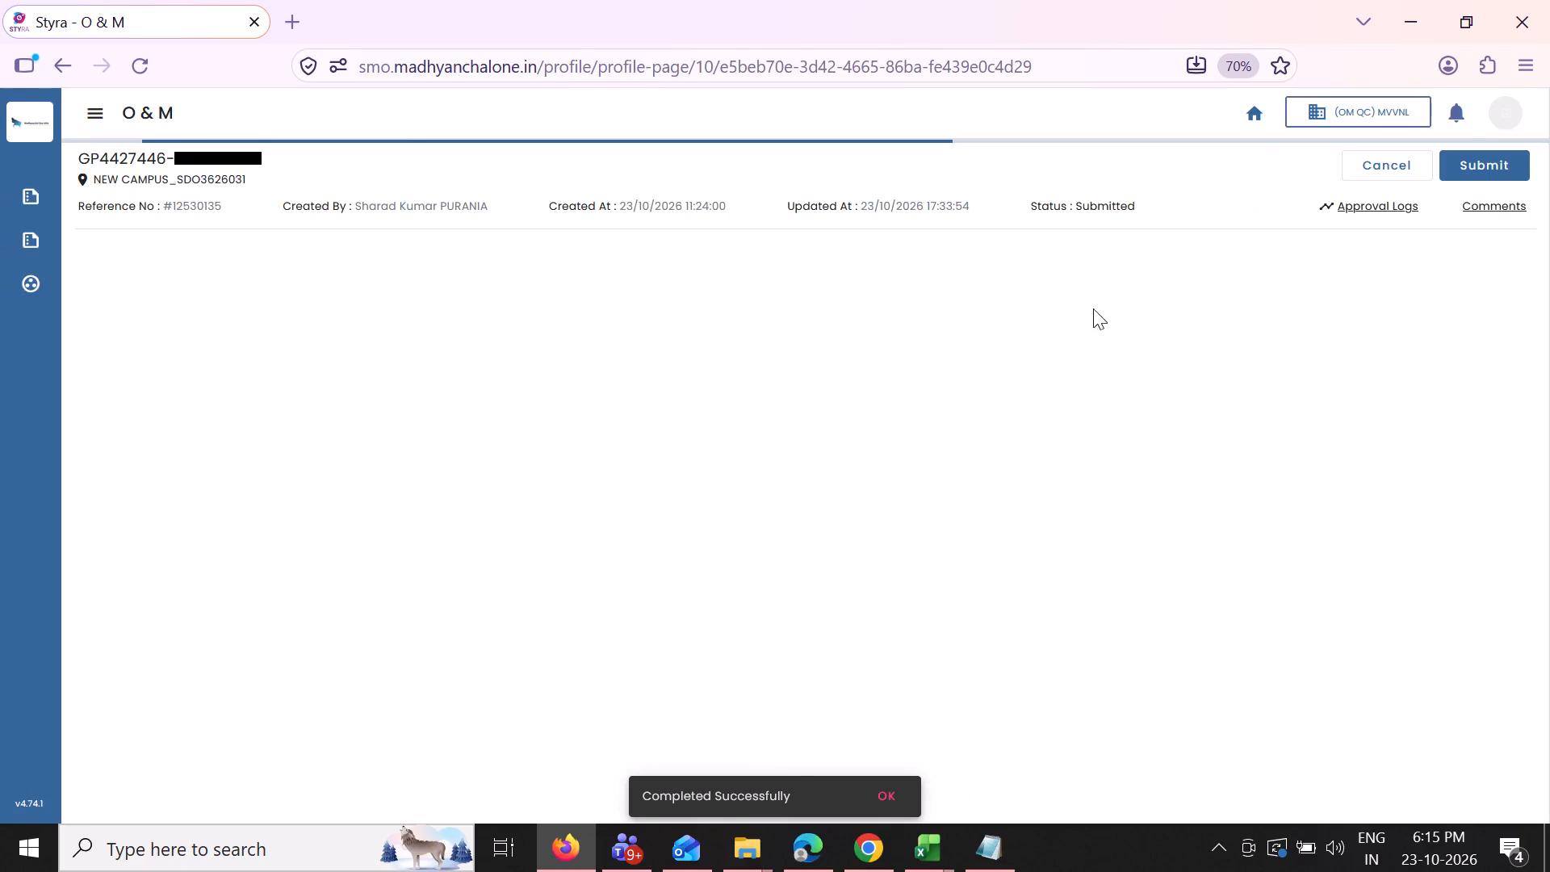
pyautogui.click(1496, 178)
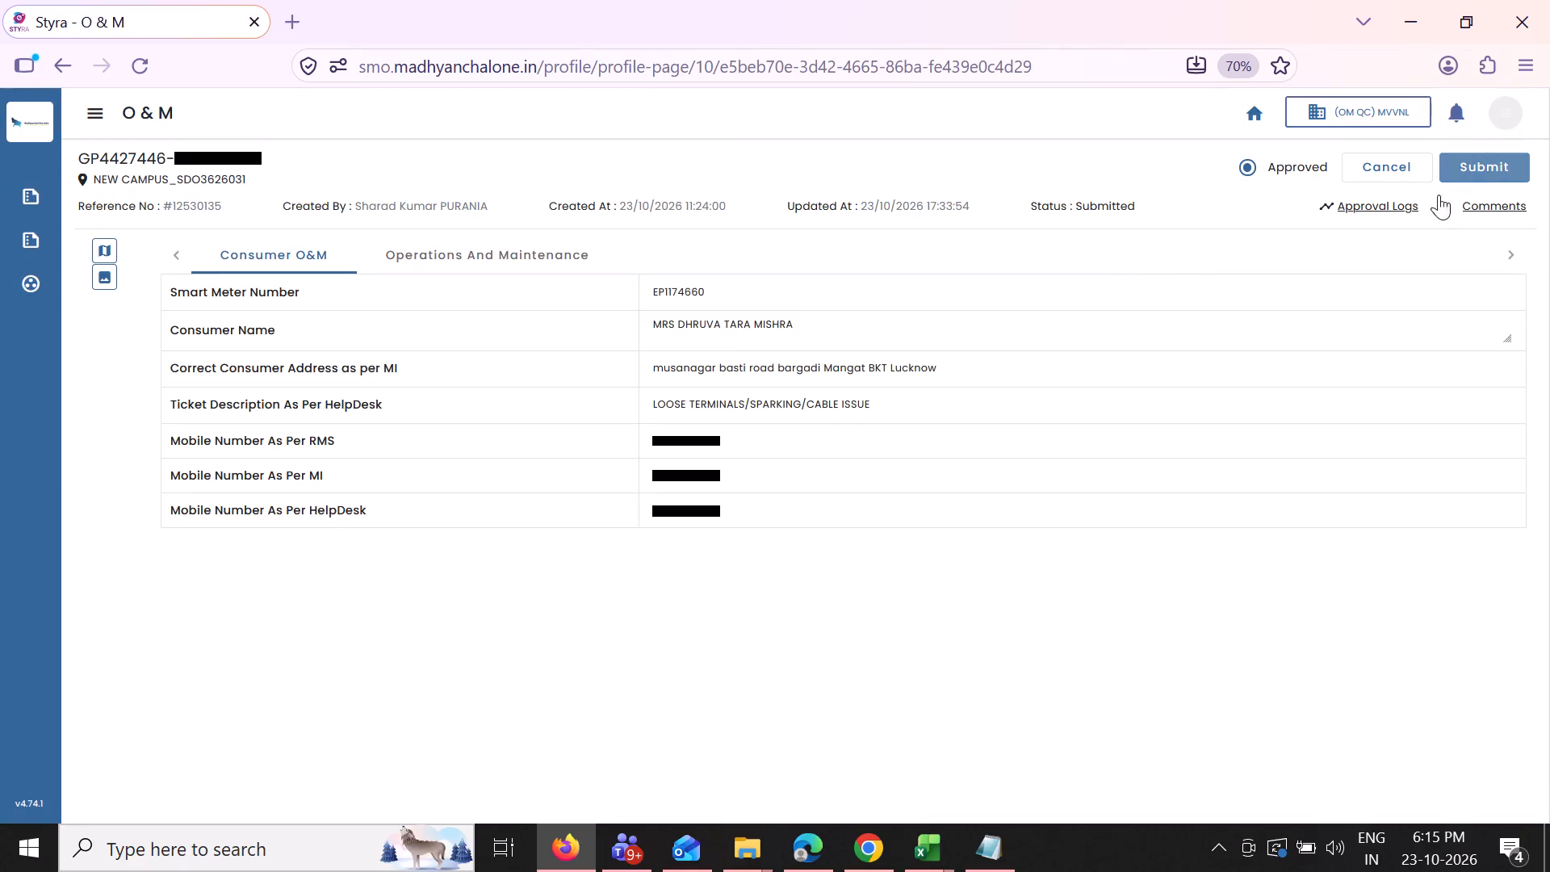
pyautogui.click(757, 401)
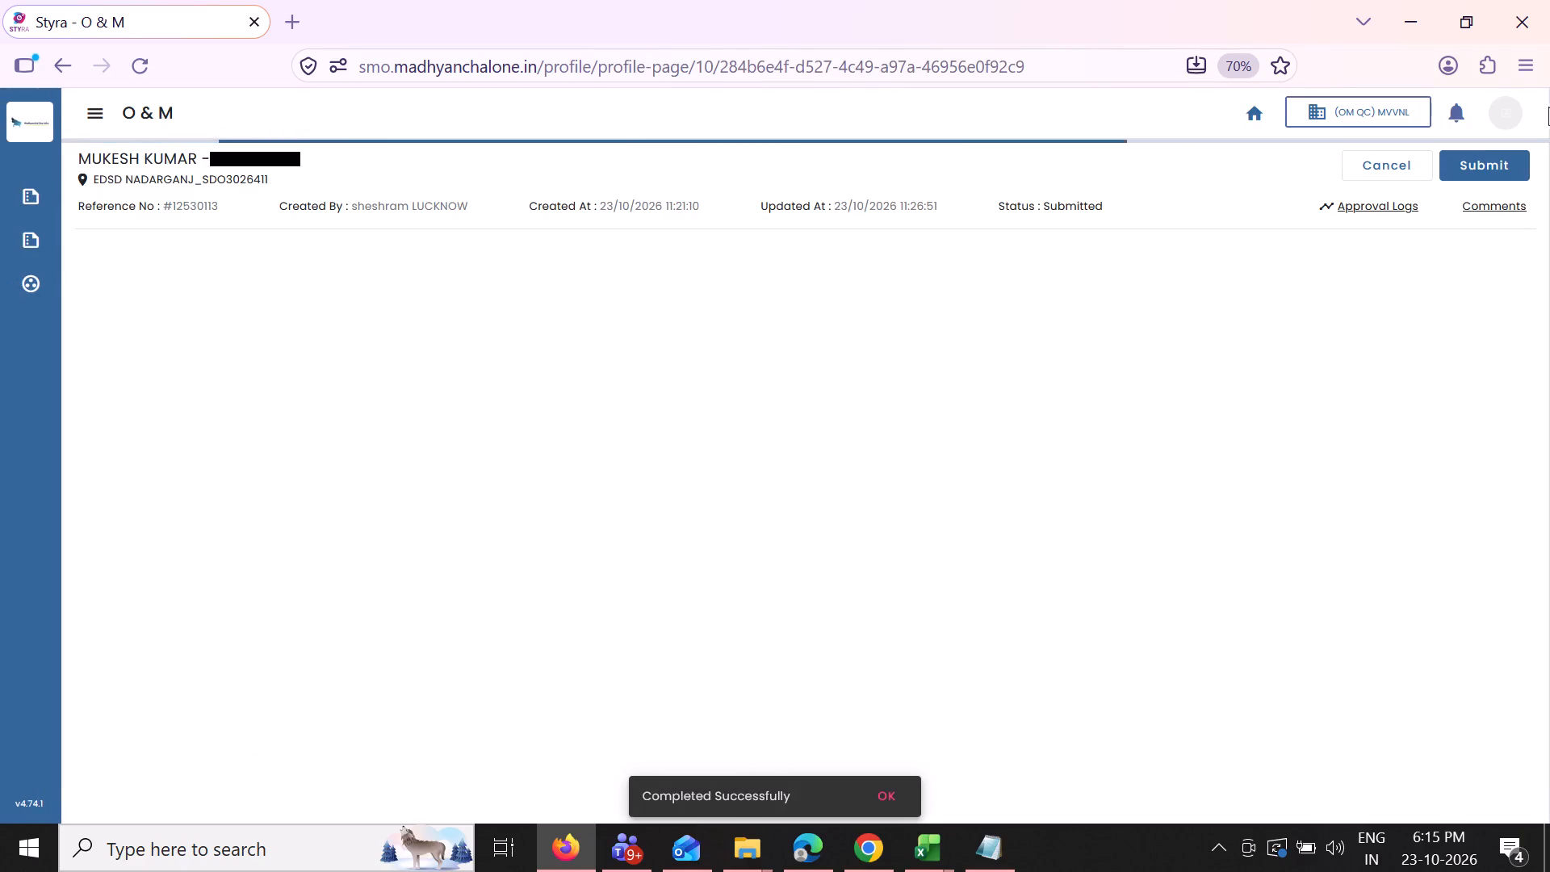
pyautogui.click(1487, 163)
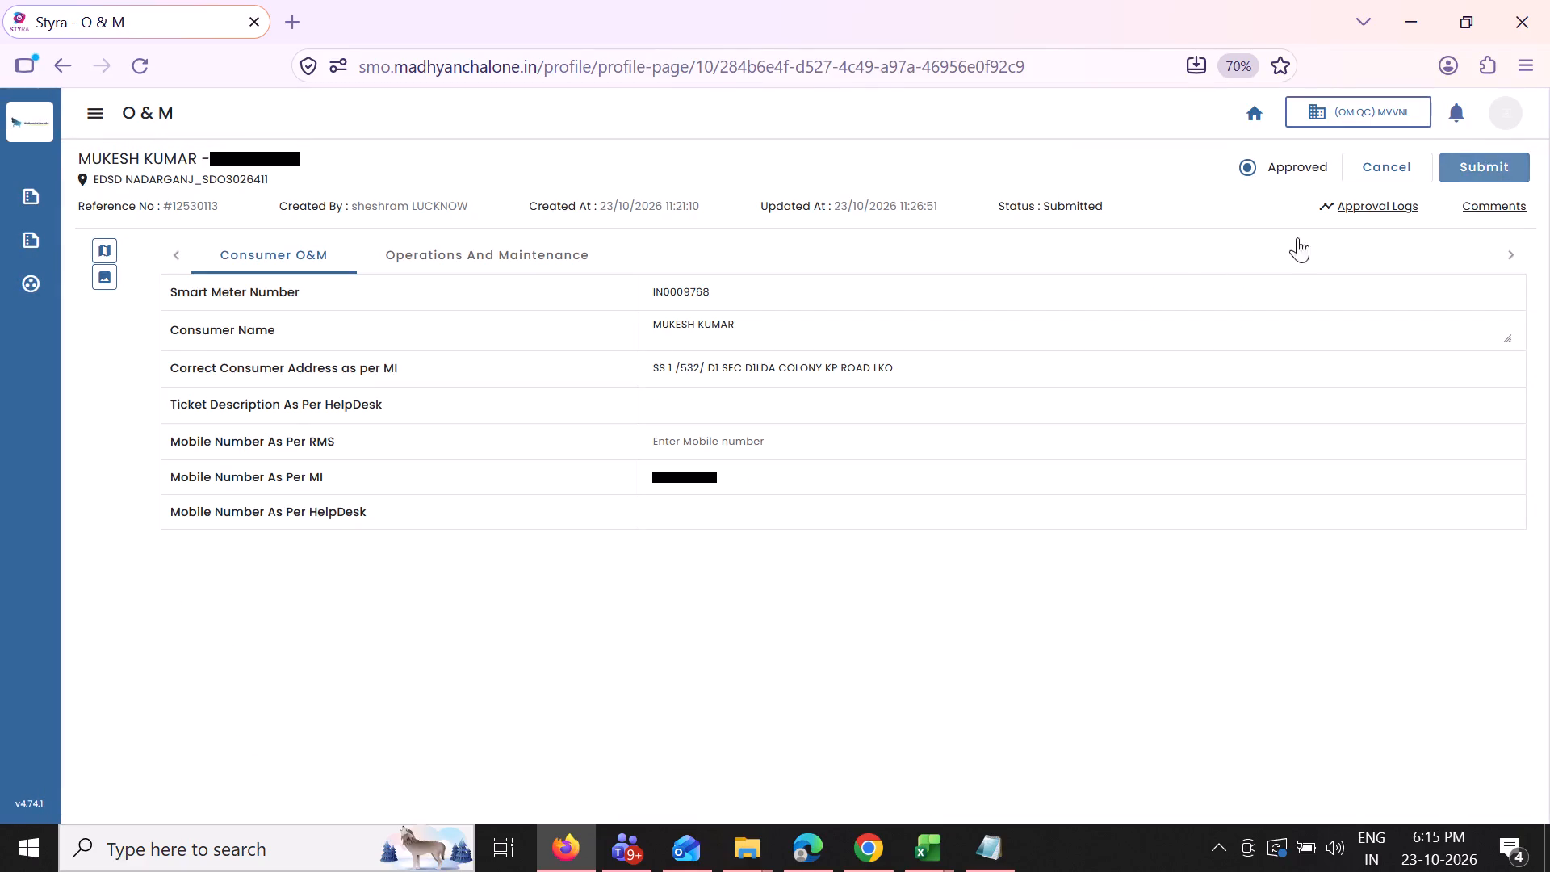
pyautogui.click(751, 396)
pyautogui.click(765, 400)
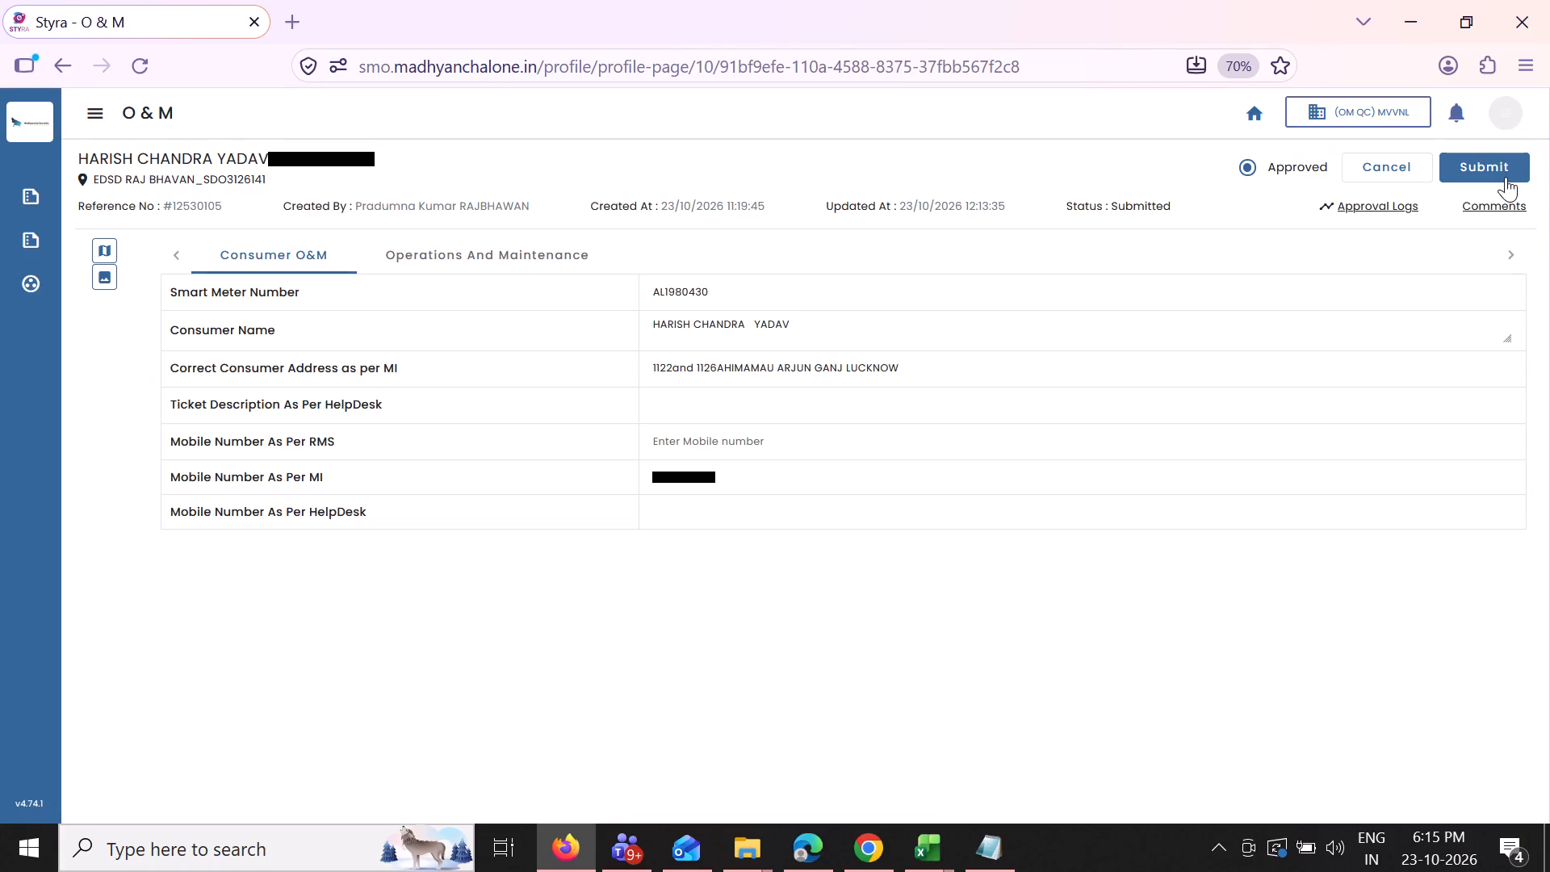
pyautogui.click(1506, 177)
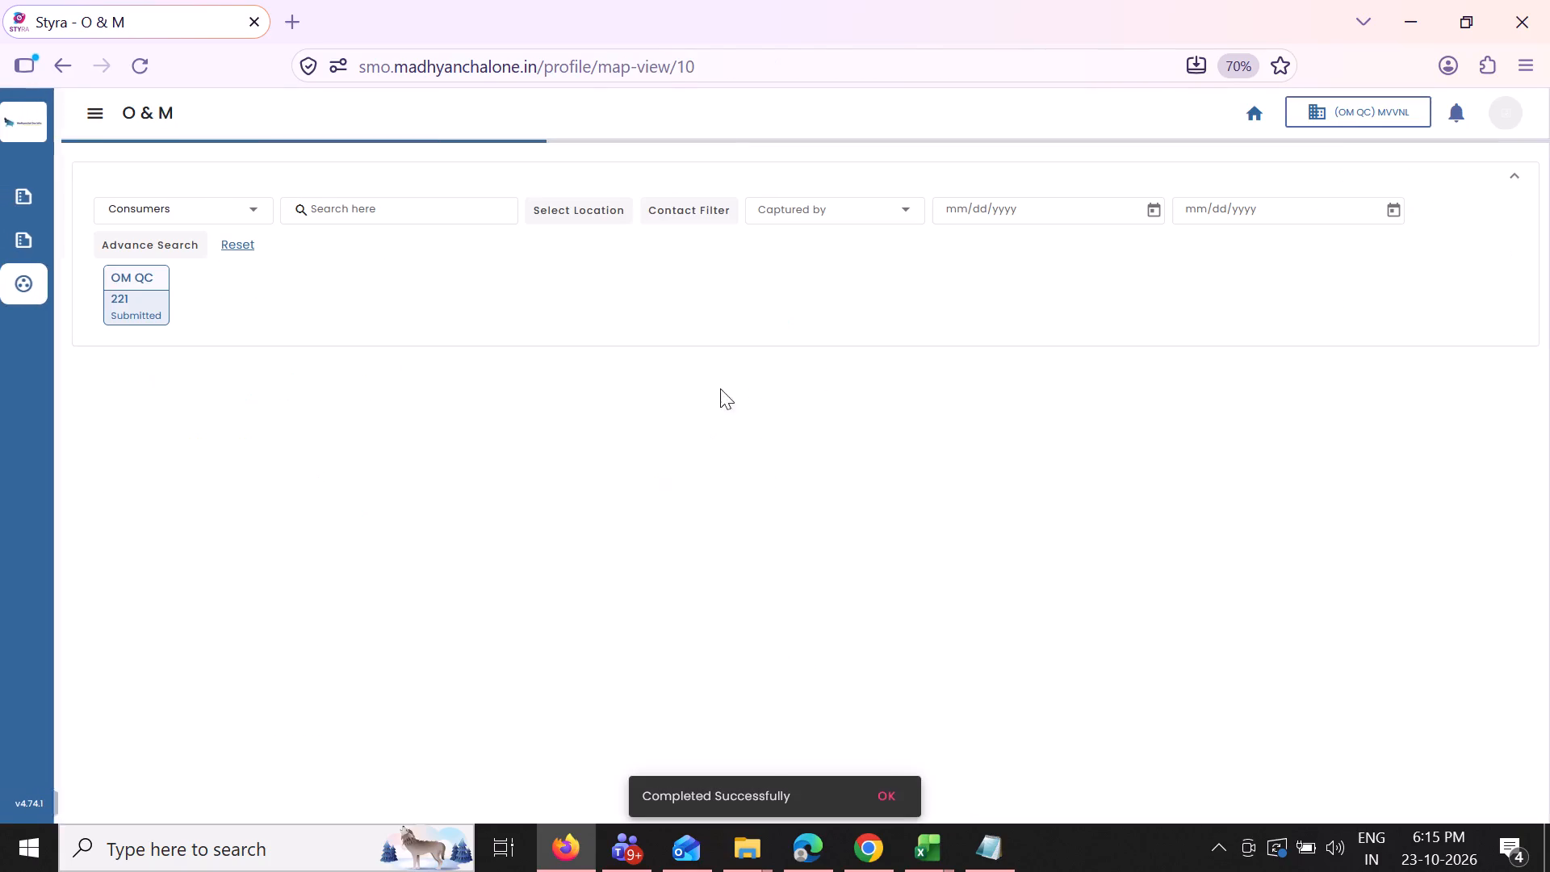
pyautogui.click(760, 394)
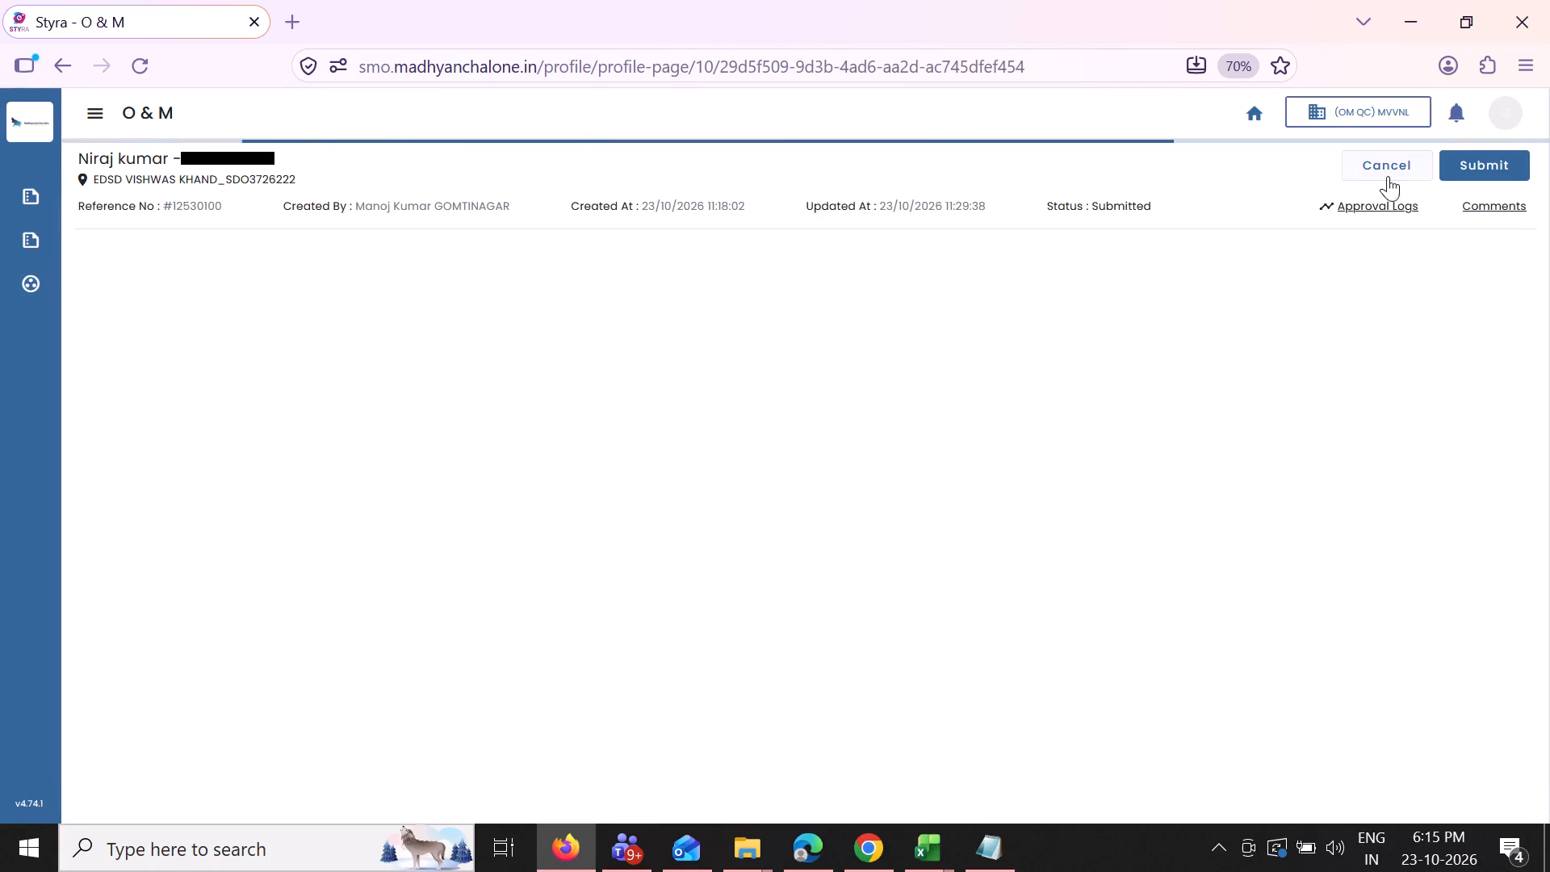
pyautogui.click(1476, 160)
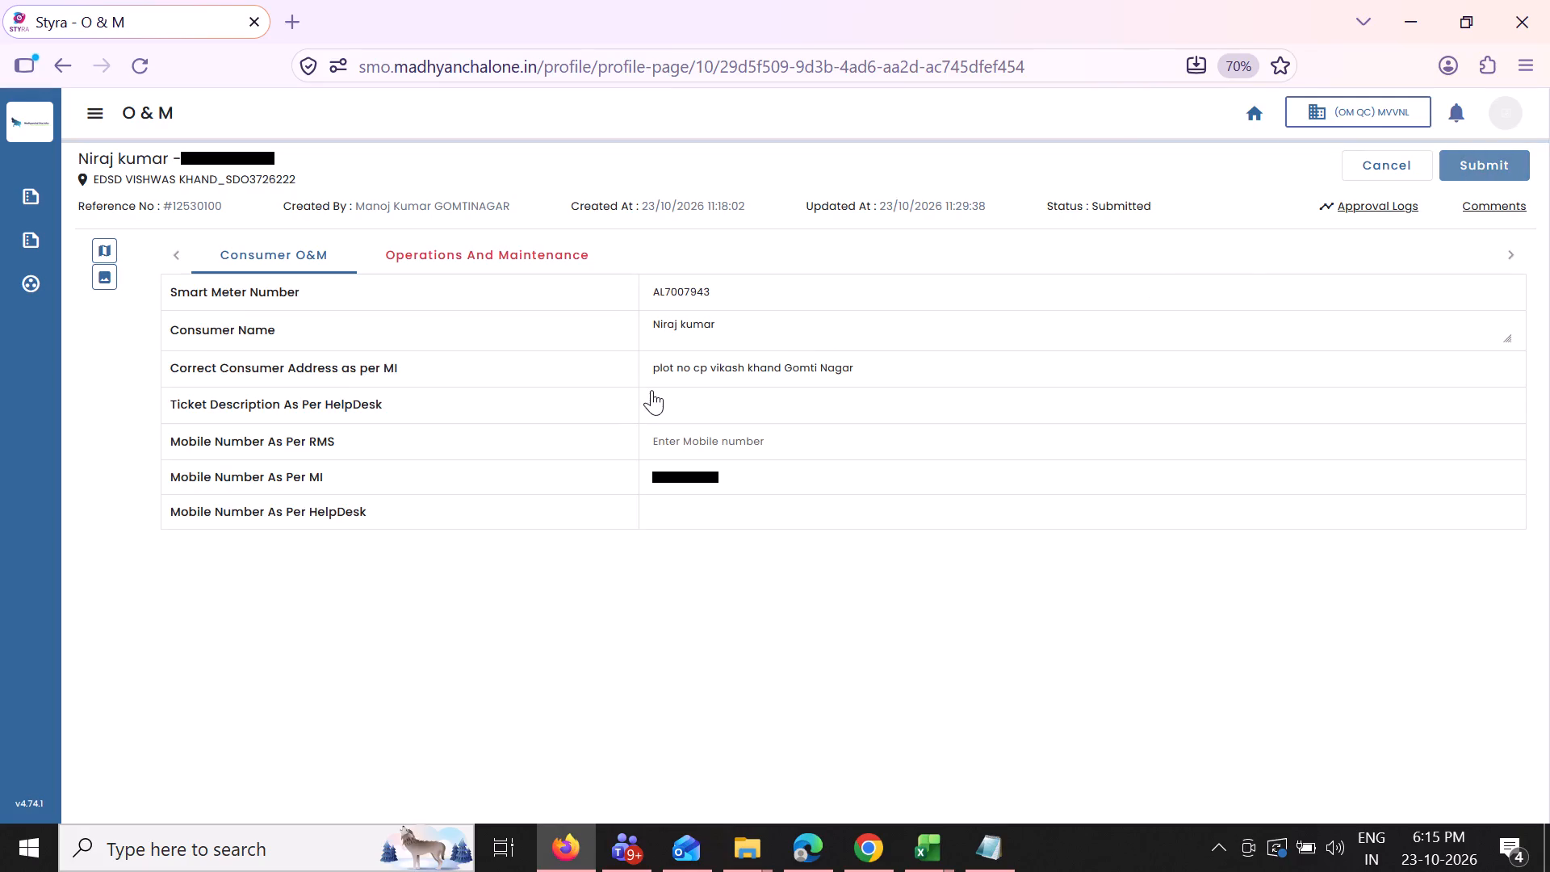
pyautogui.click(595, 250)
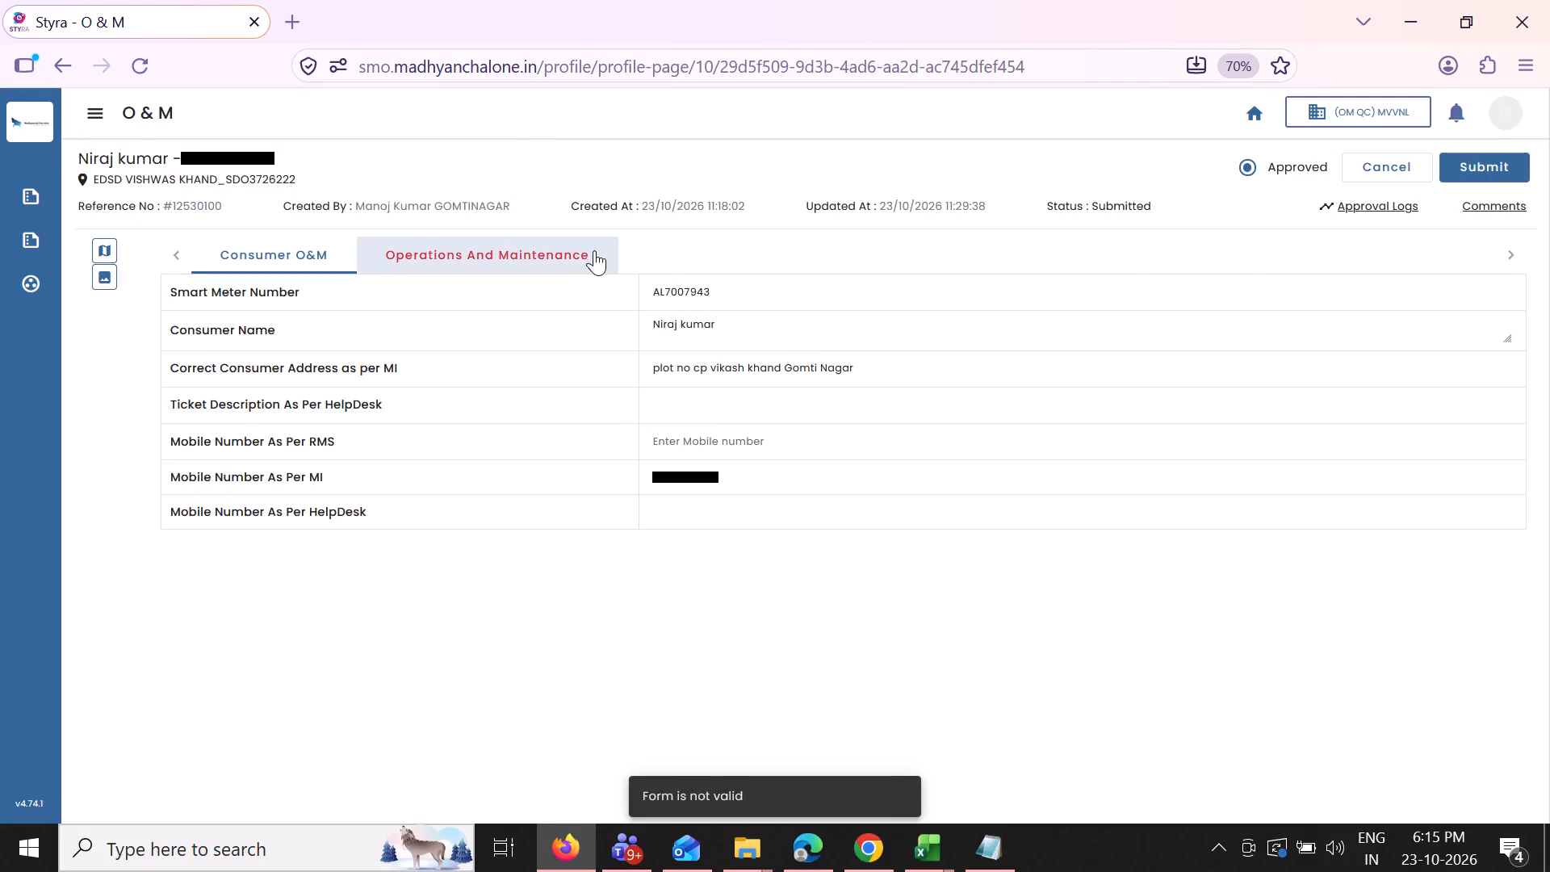
pyautogui.scroll(-7, 828, 506)
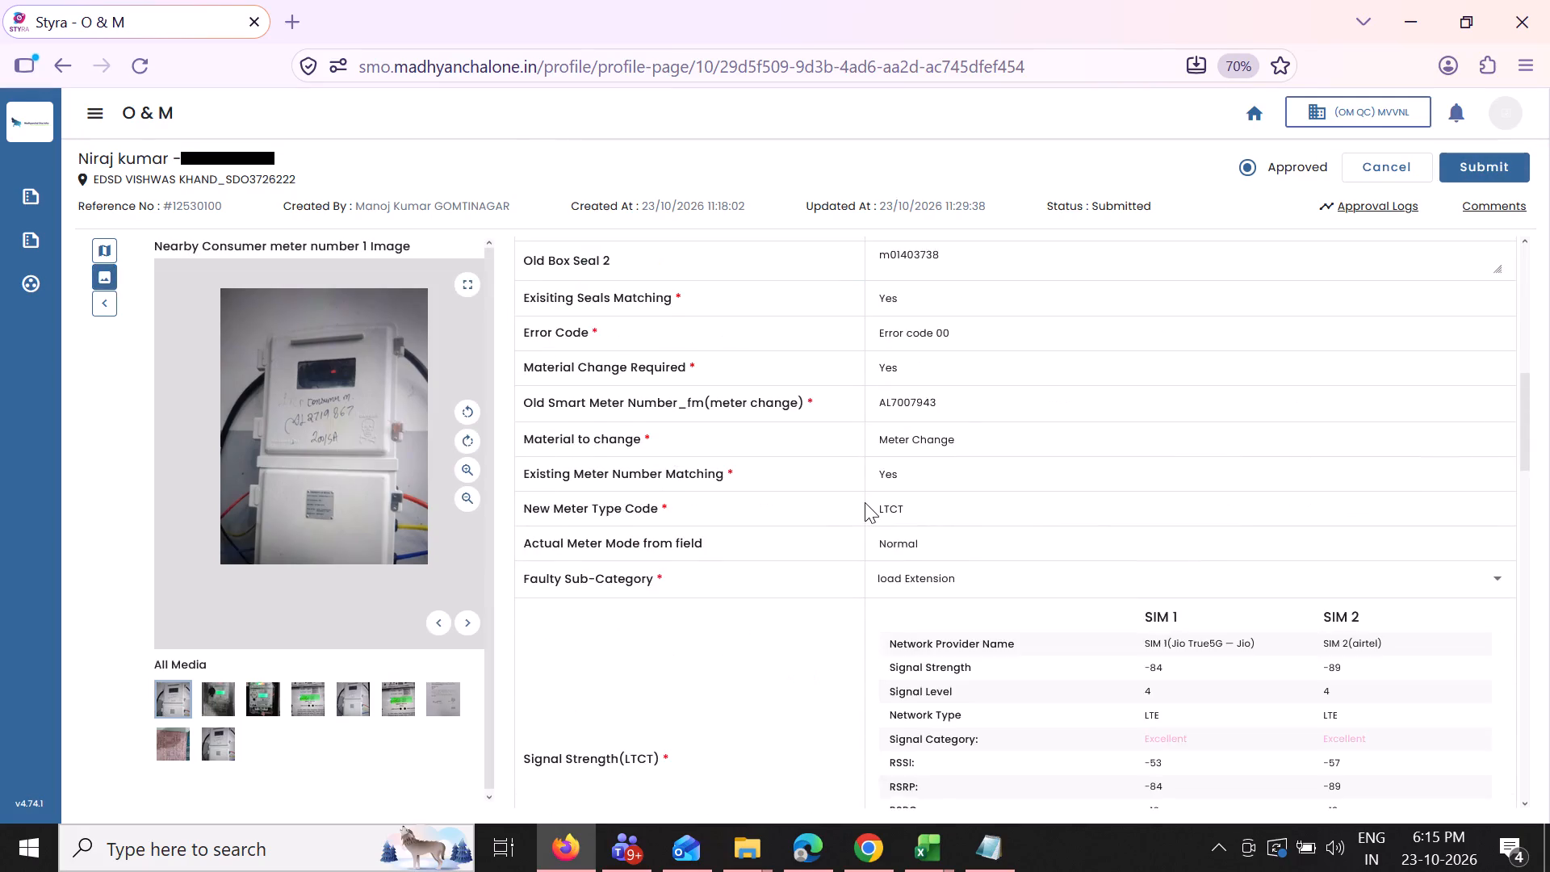
pyautogui.scroll(-11, 865, 502)
pyautogui.scroll(2, 1057, 371)
pyautogui.click(959, 424)
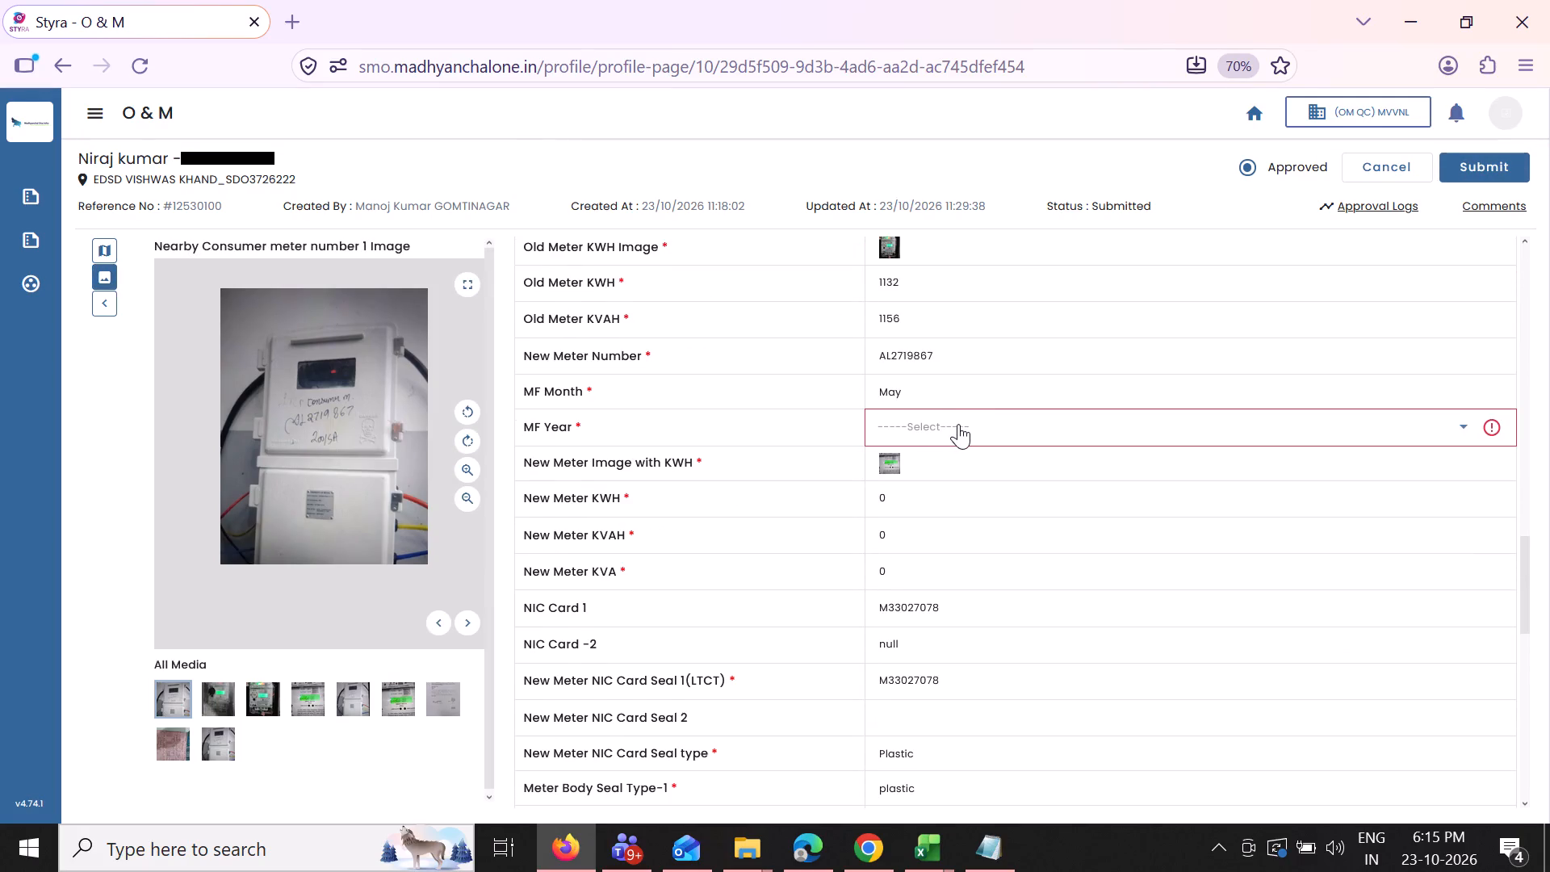
pyautogui.scroll(-11, 951, 527)
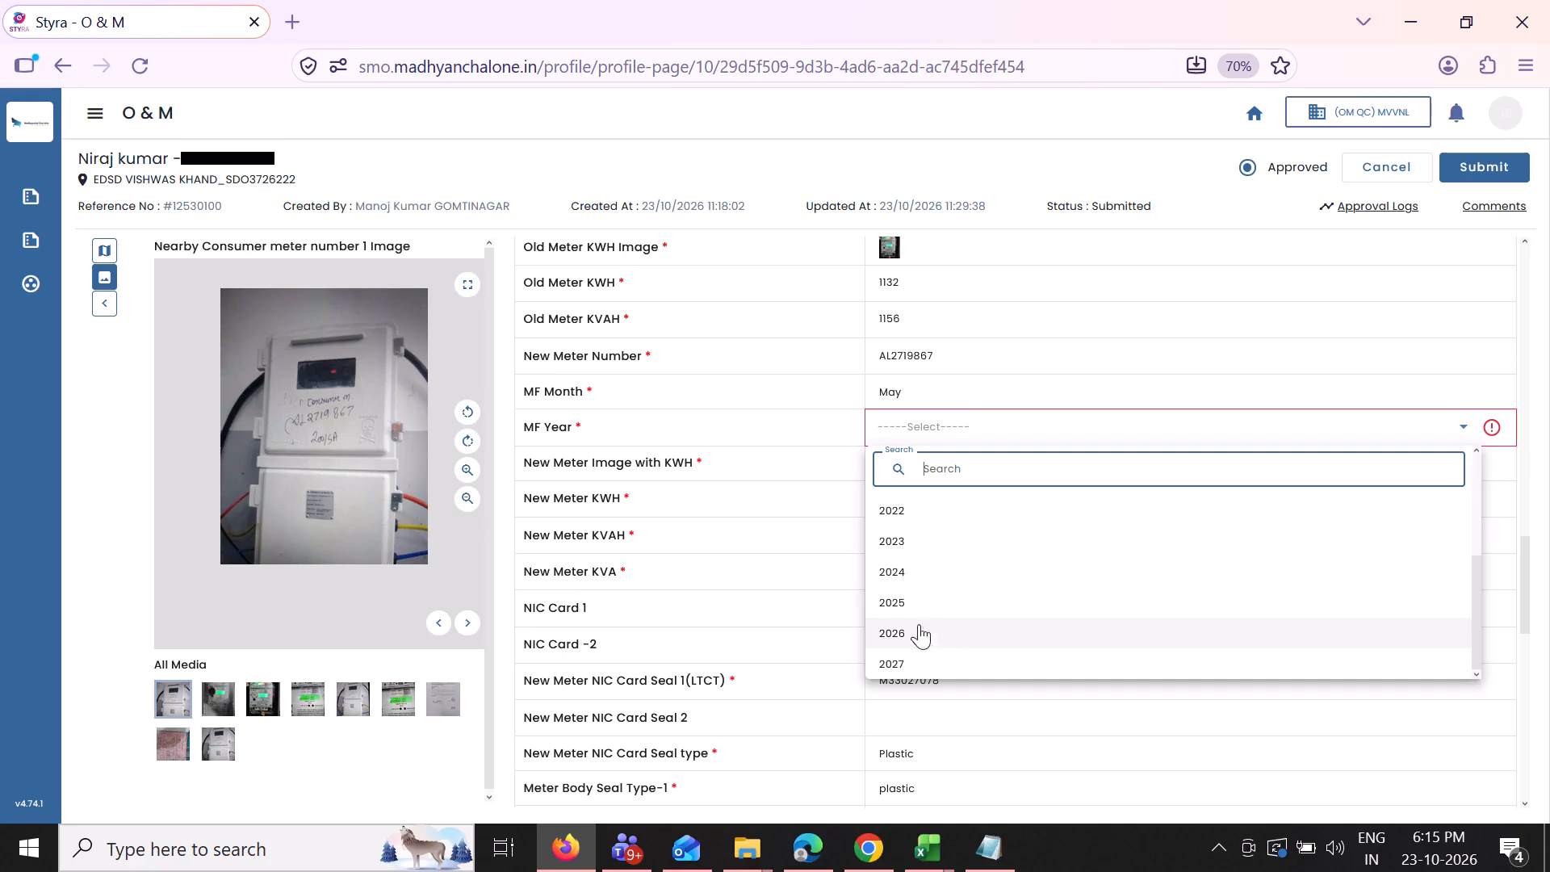
pyautogui.click(909, 642)
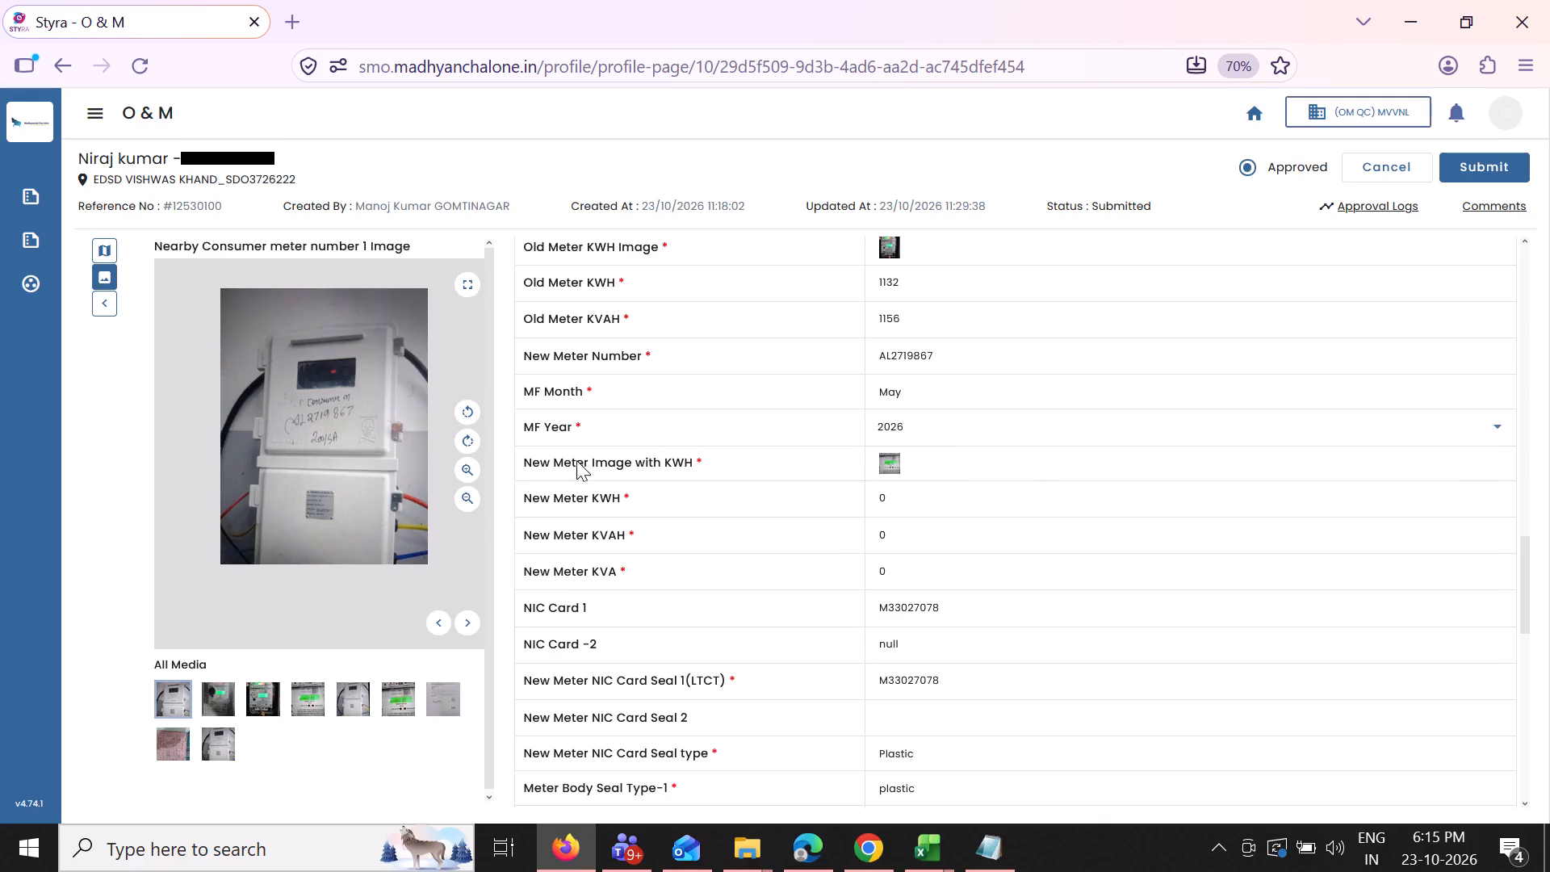
pyautogui.click(894, 472)
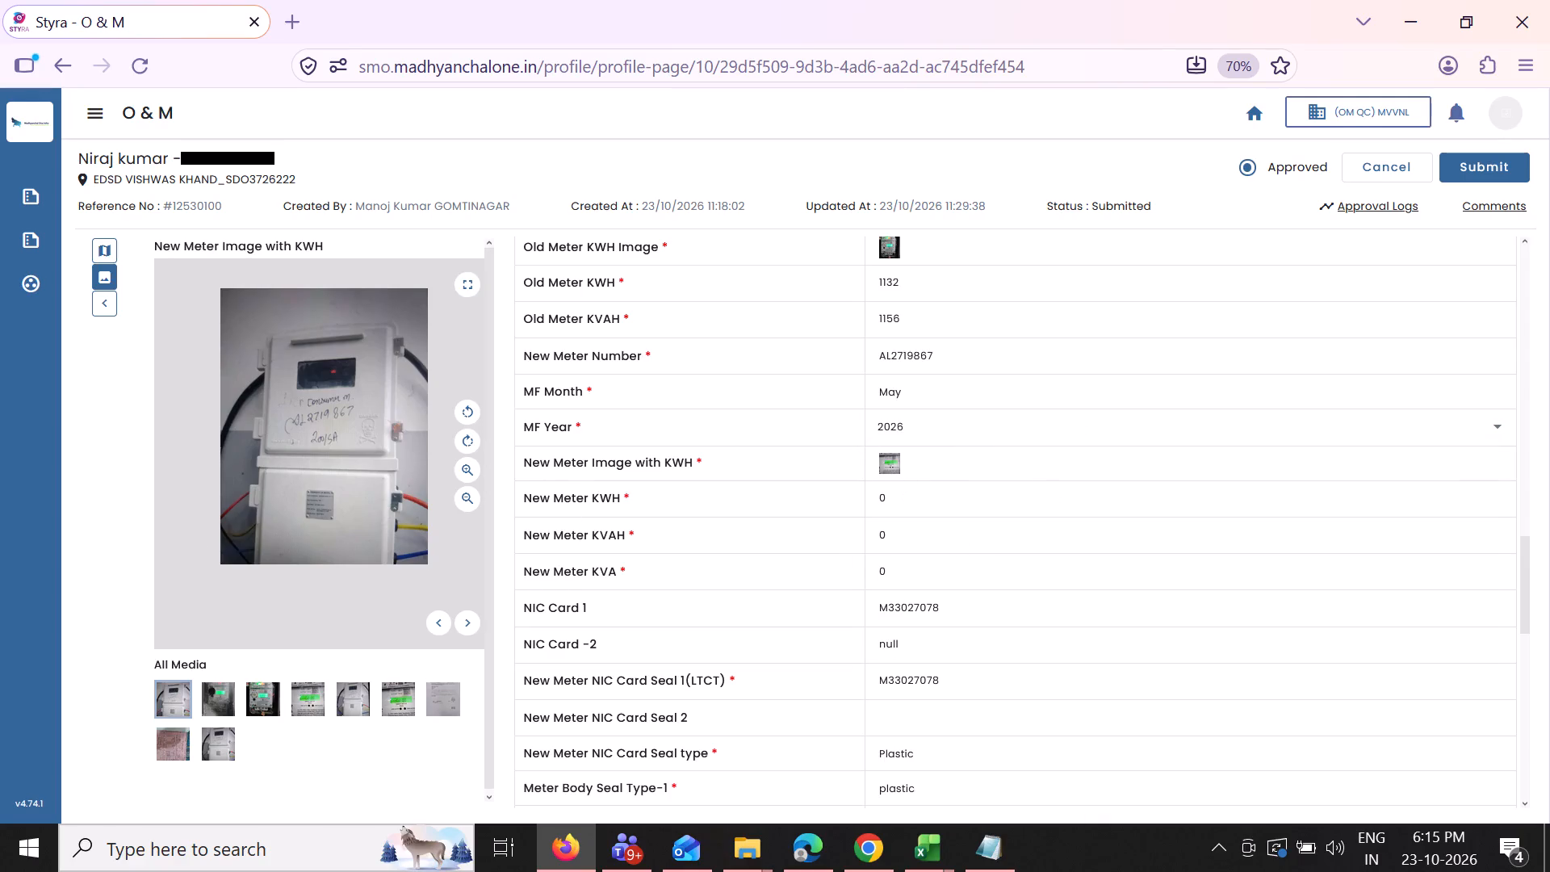
pyautogui.scroll(10, 186, 502)
pyautogui.moveTo(274, 475); pyautogui.dragTo(274, 558)
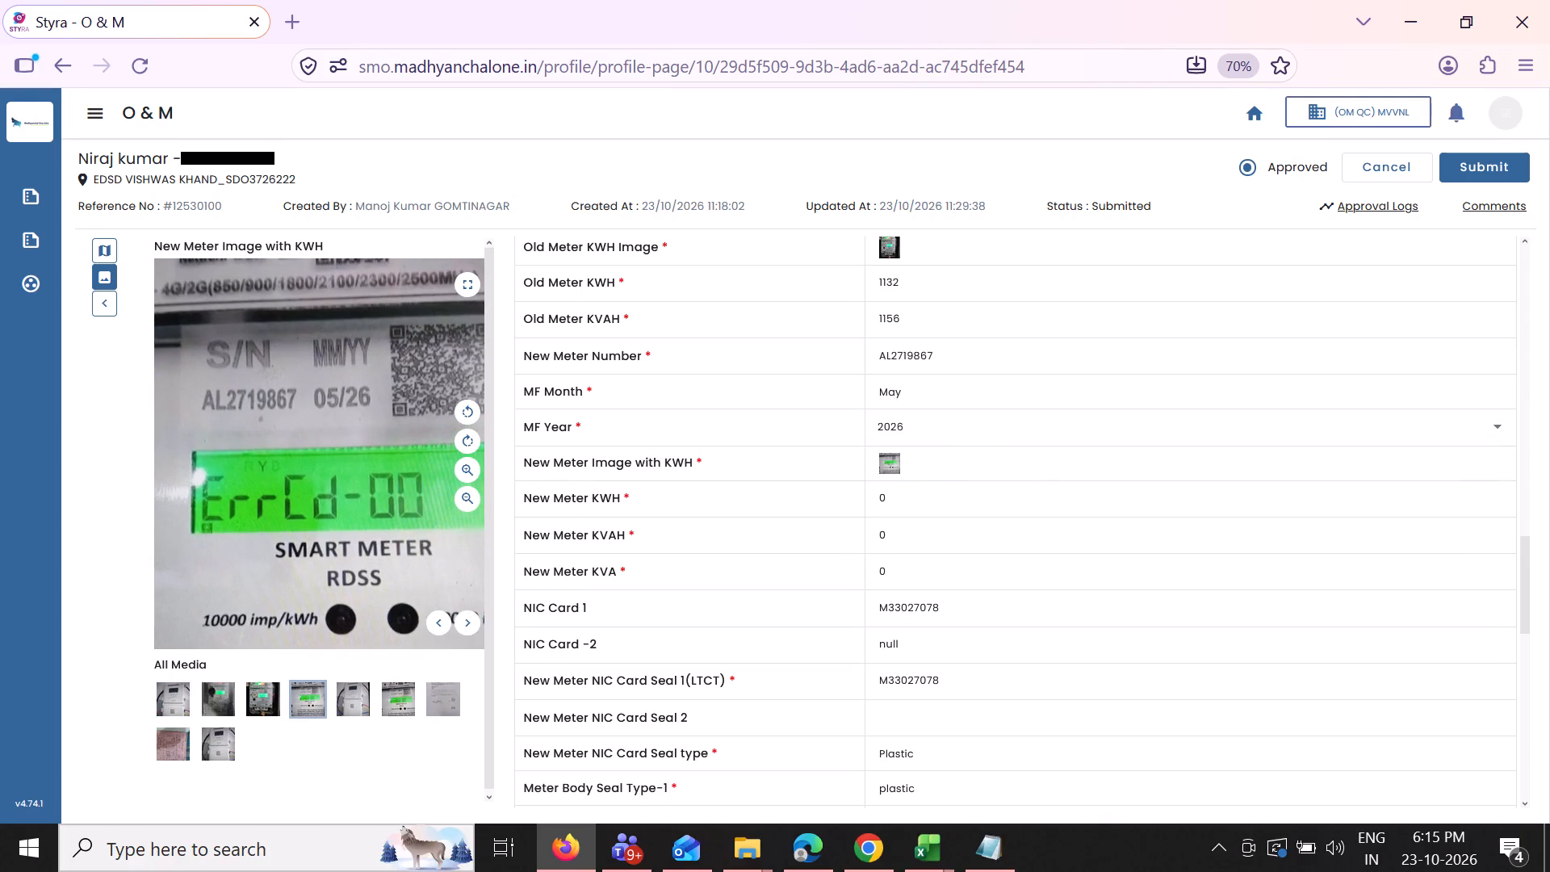
pyautogui.click(1514, 170)
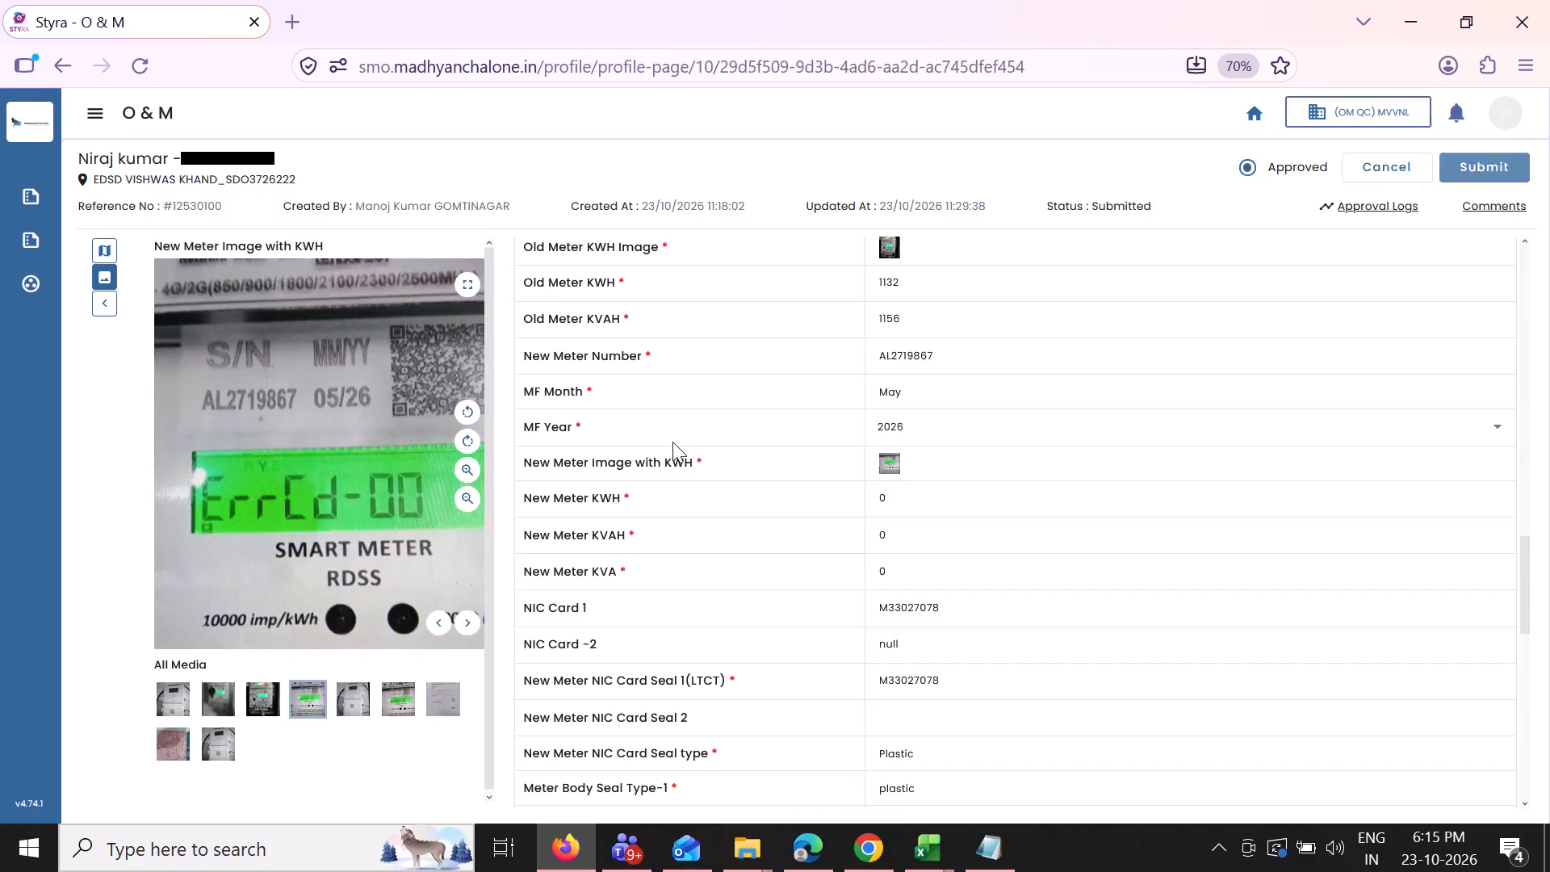
pyautogui.click(760, 395)
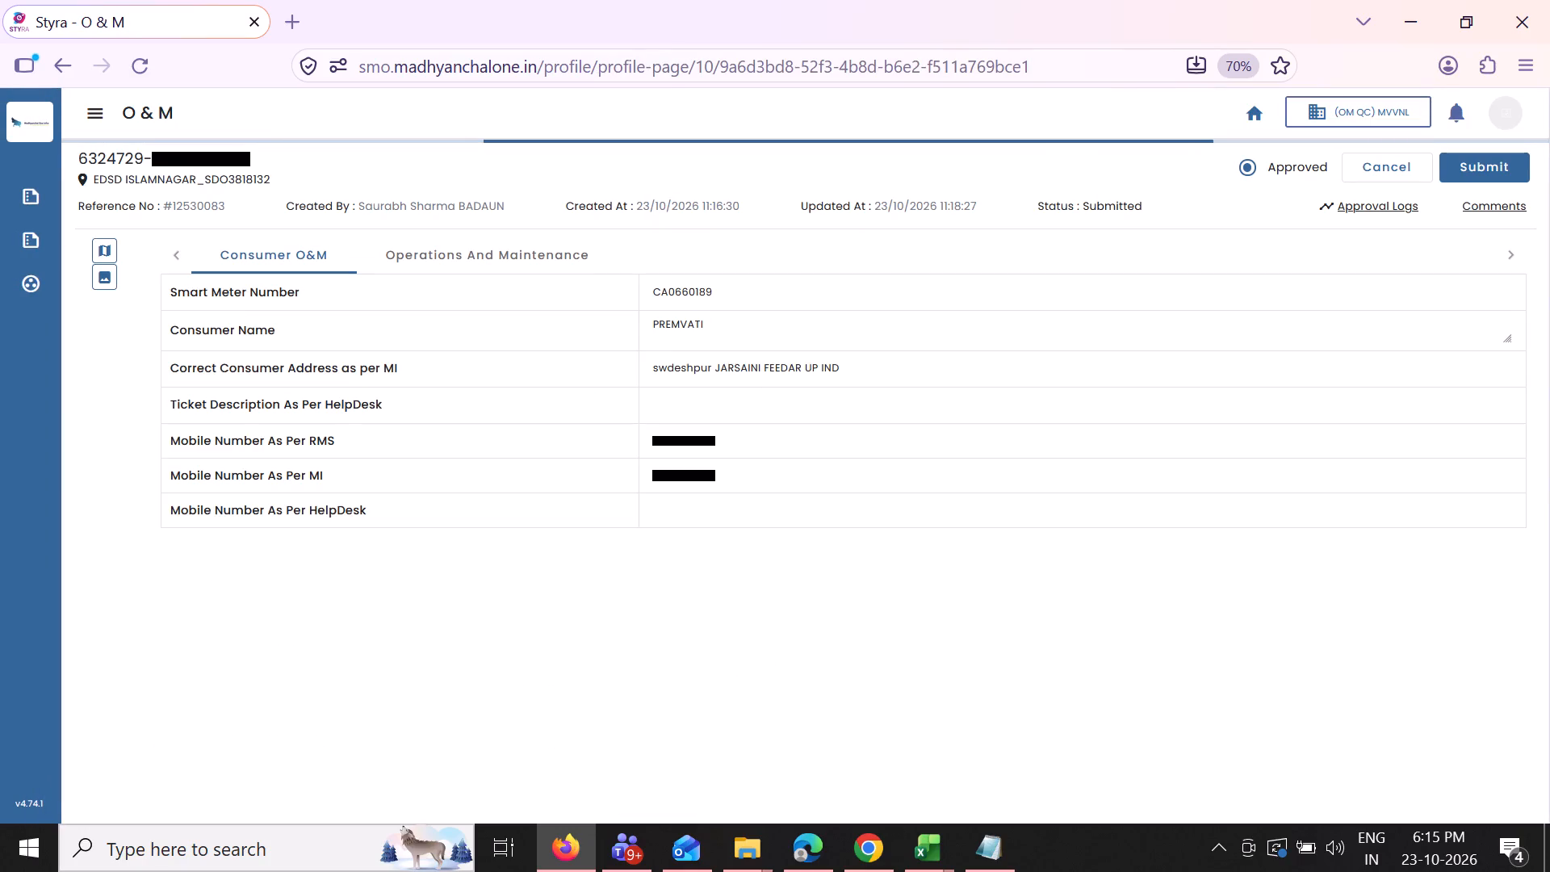
pyautogui.click(1495, 168)
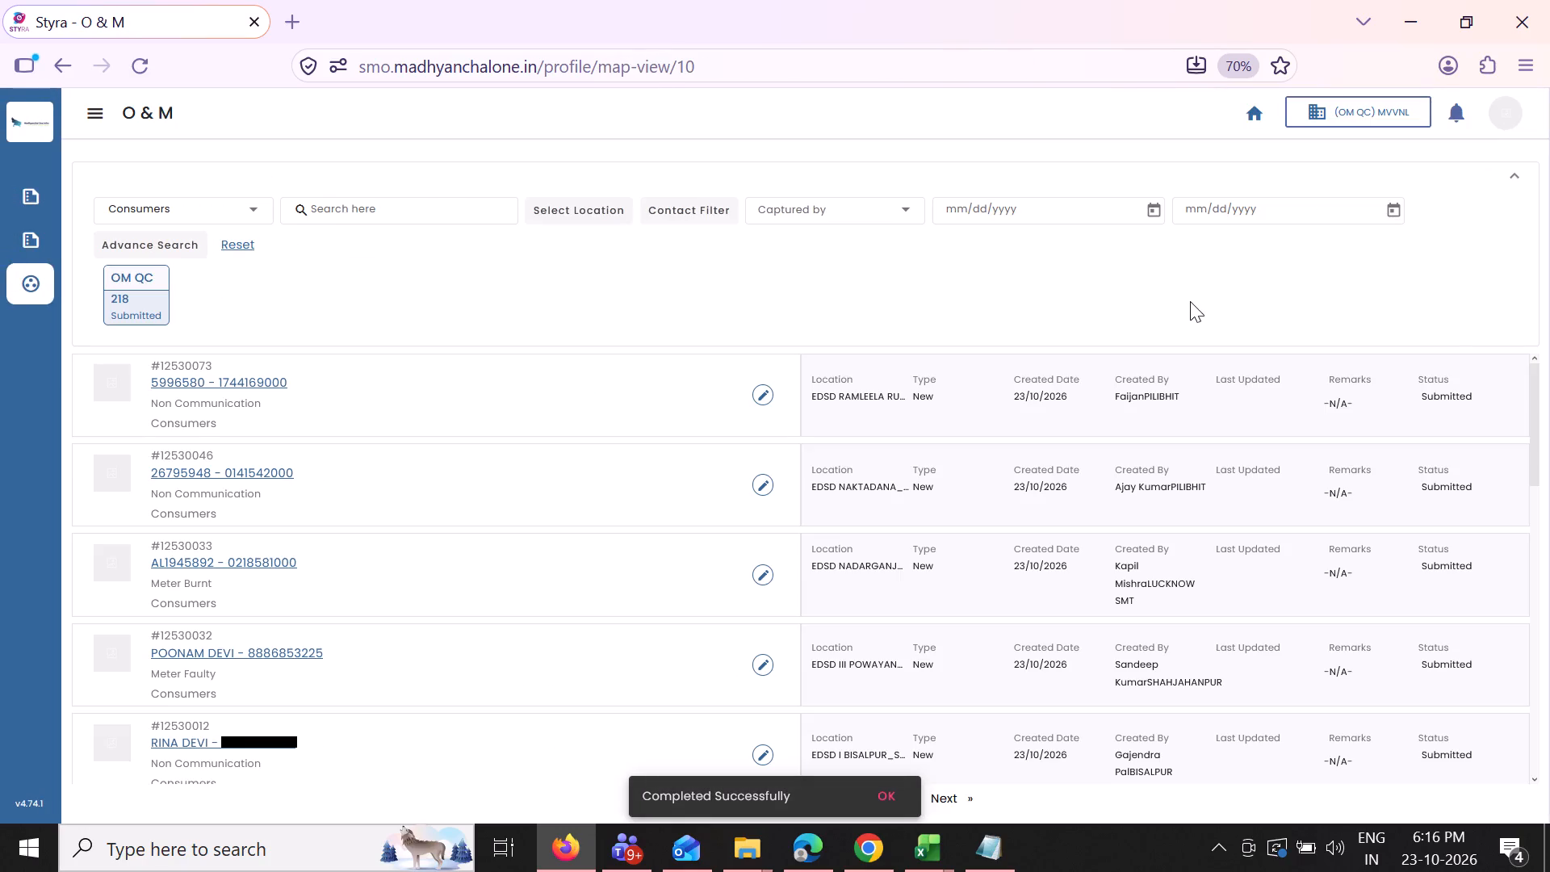
pyautogui.click(765, 395)
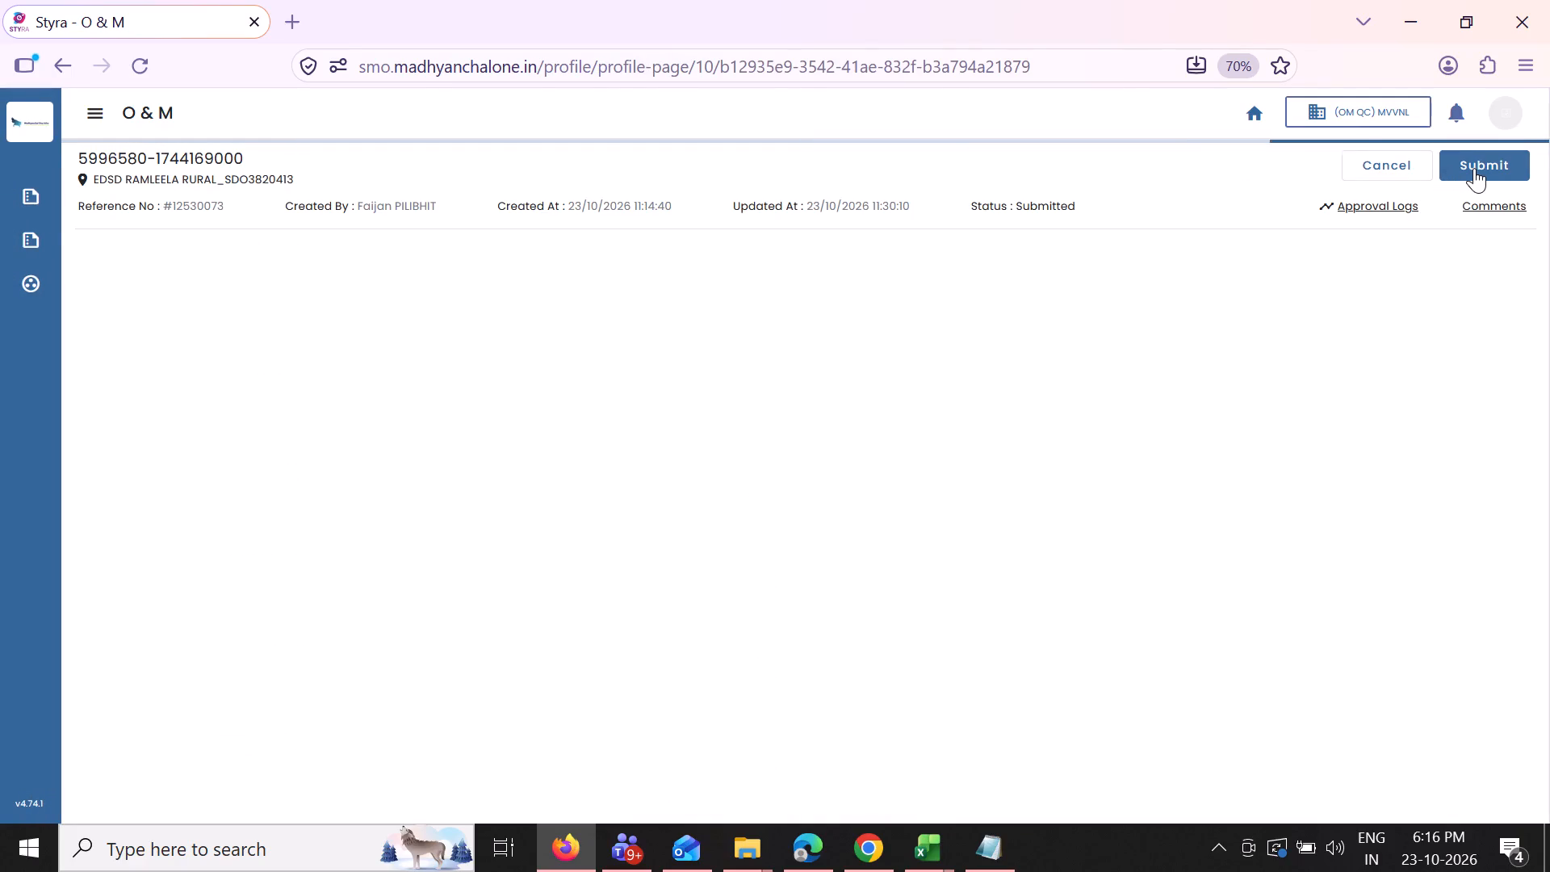
pyautogui.click(1474, 168)
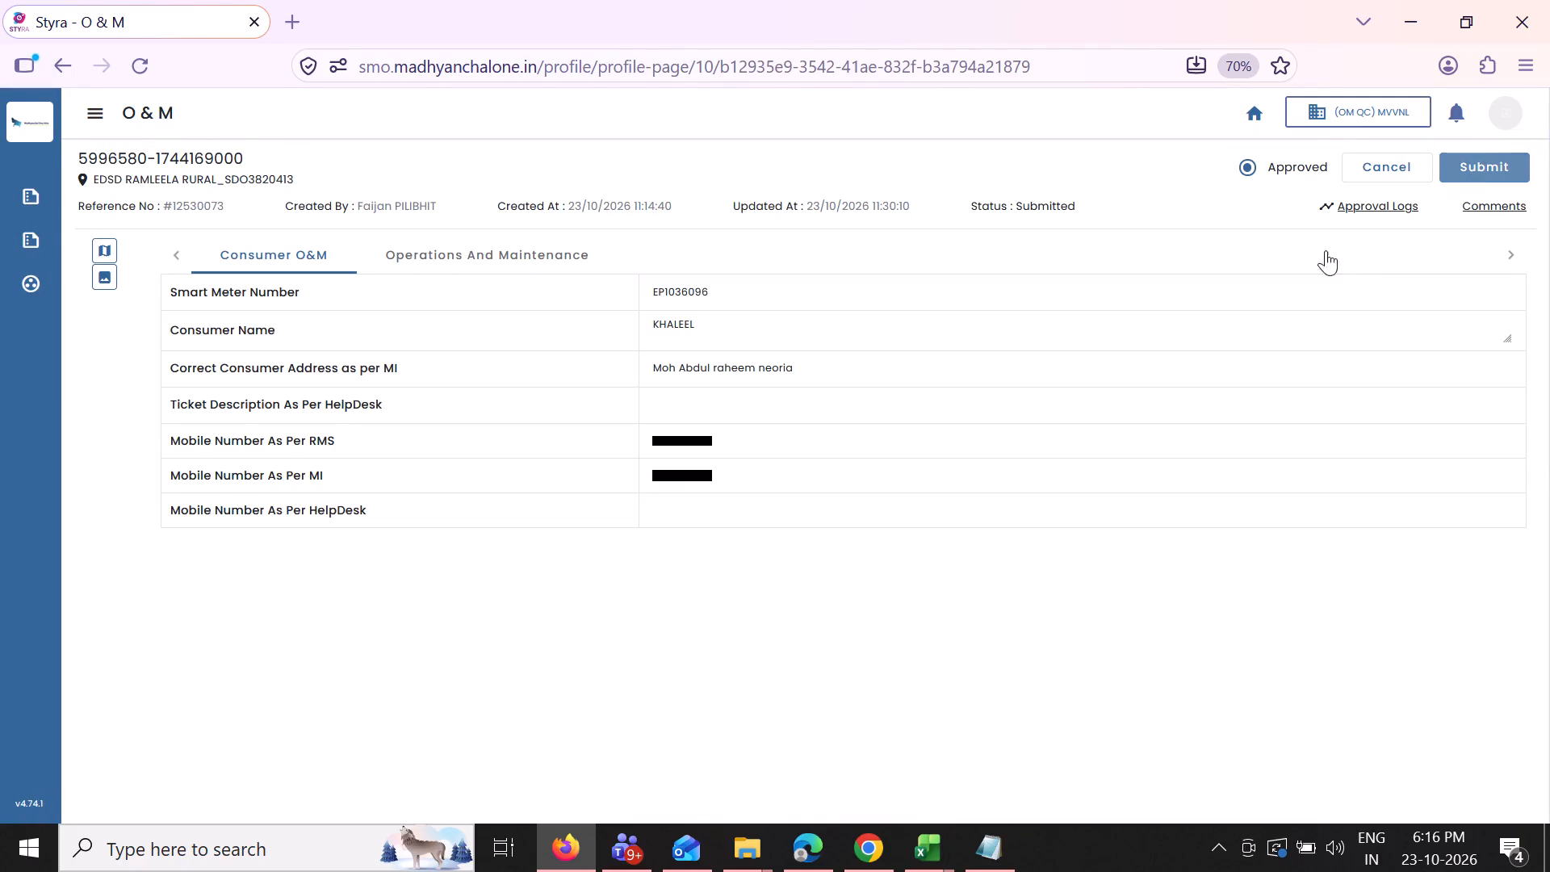
pyautogui.click(764, 391)
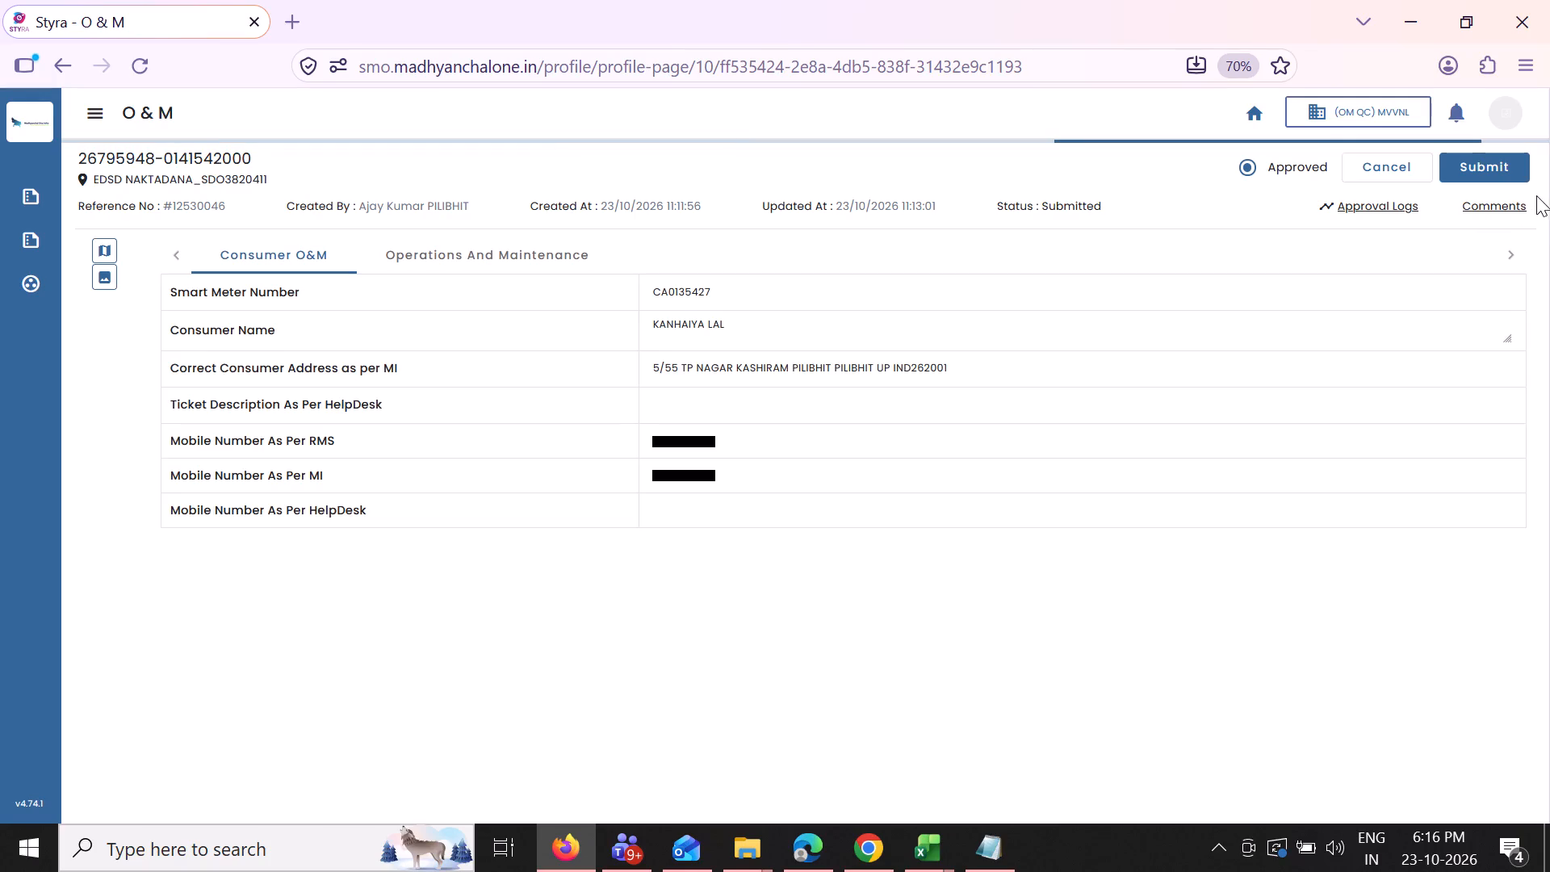
pyautogui.click(1523, 170)
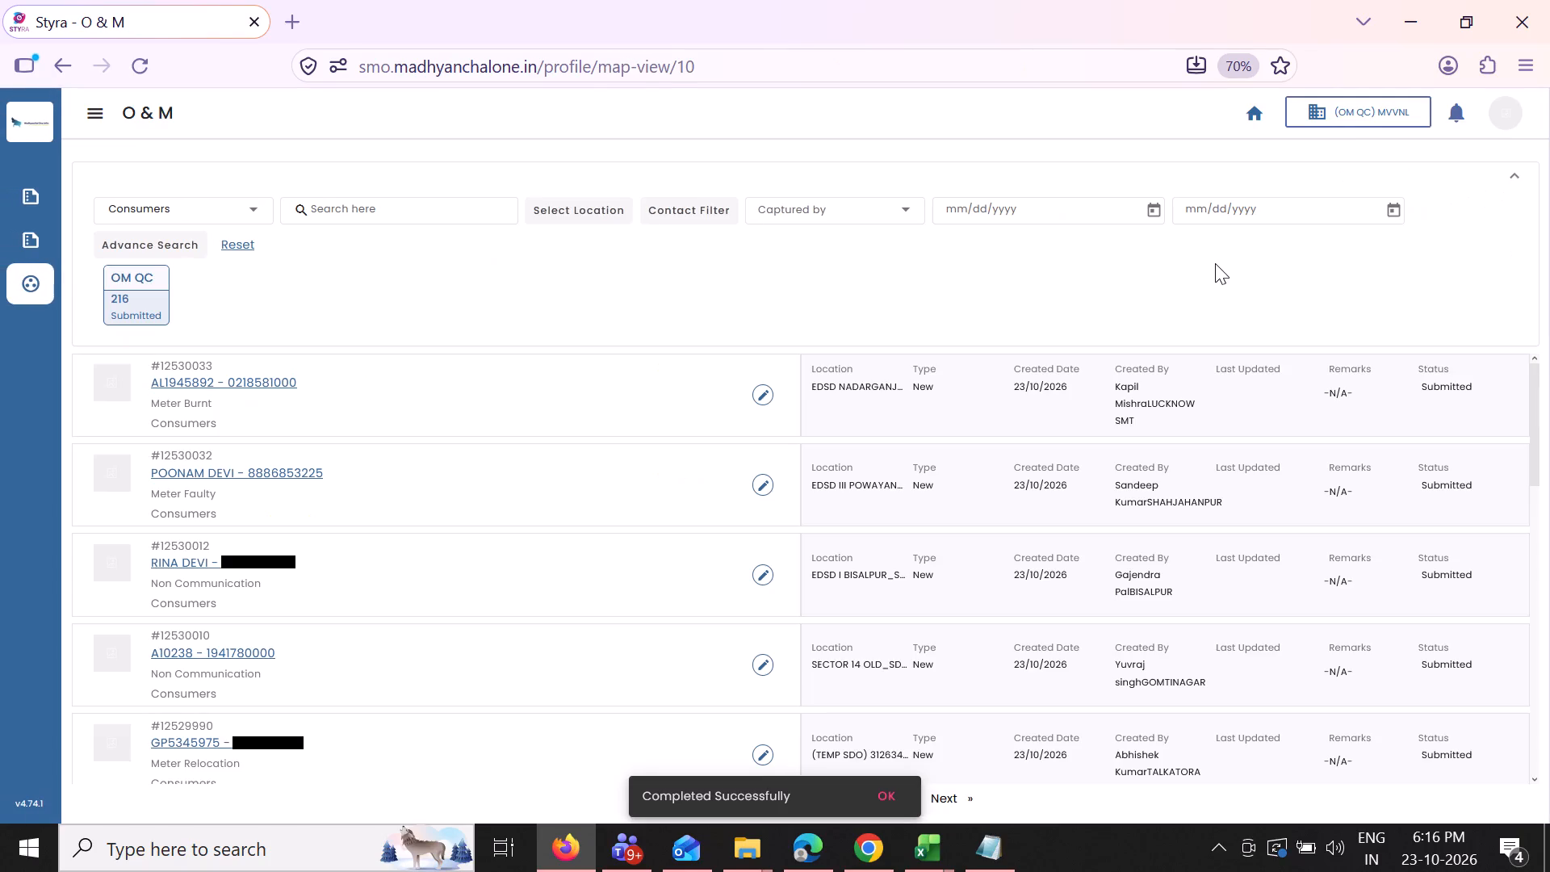
pyautogui.click(761, 399)
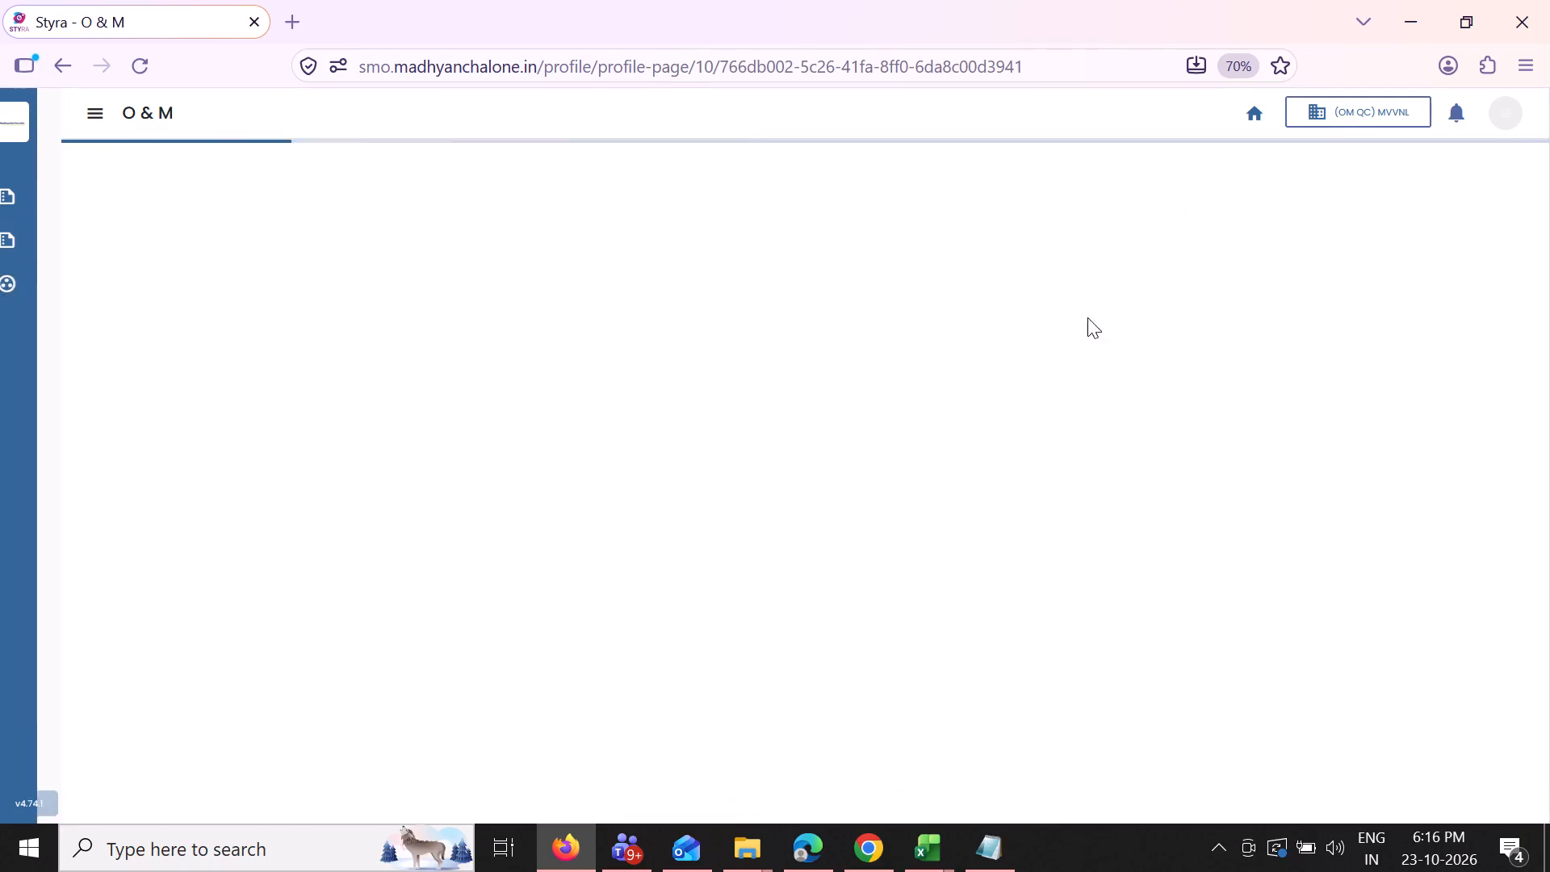
pyautogui.click(1485, 171)
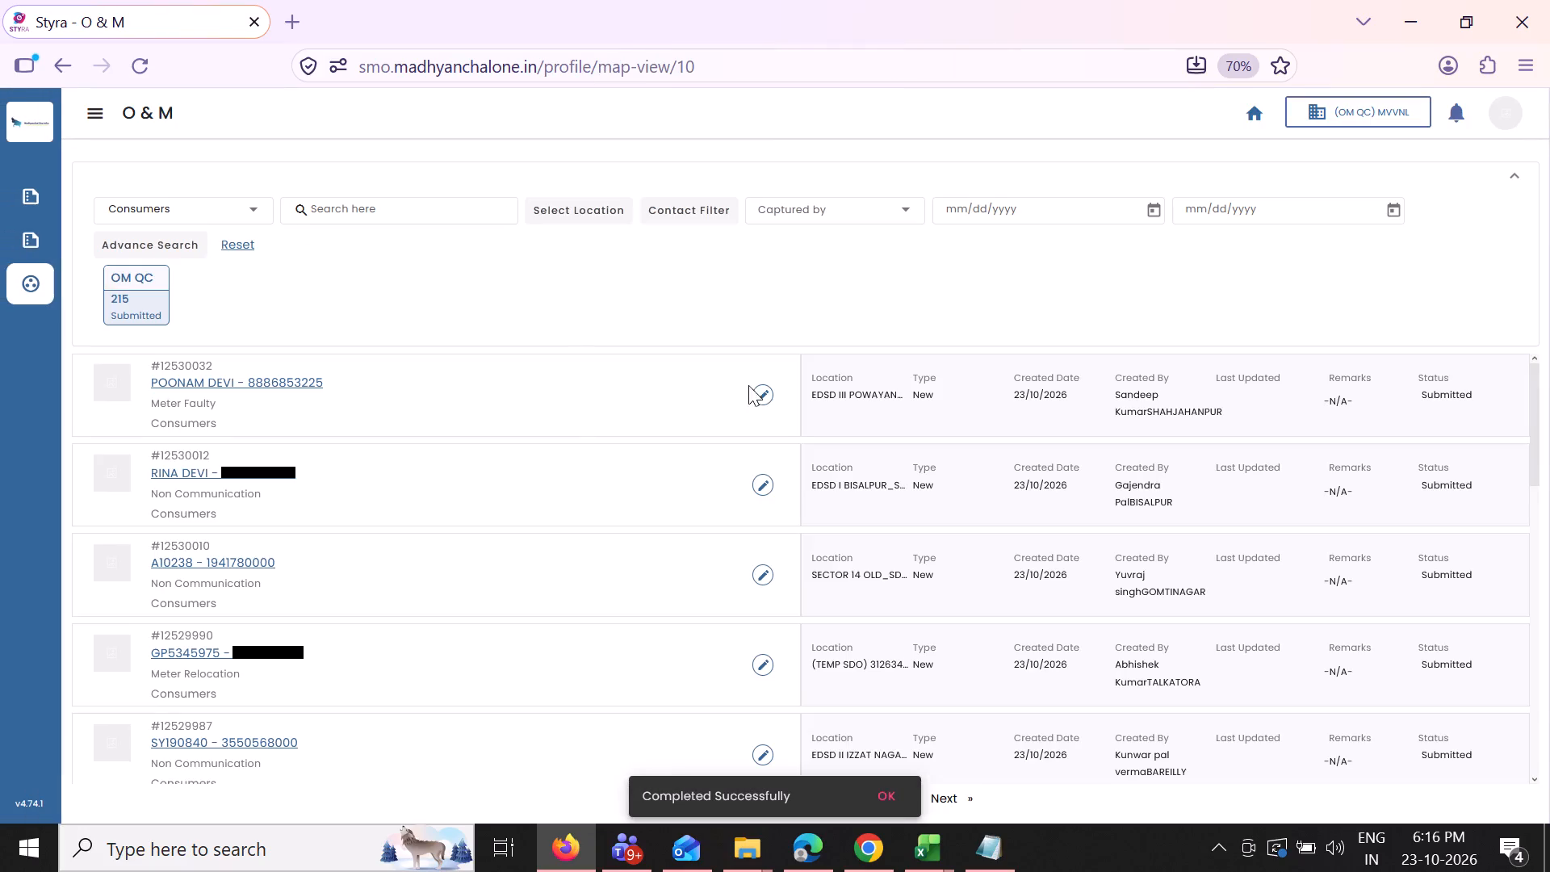
pyautogui.click(760, 390)
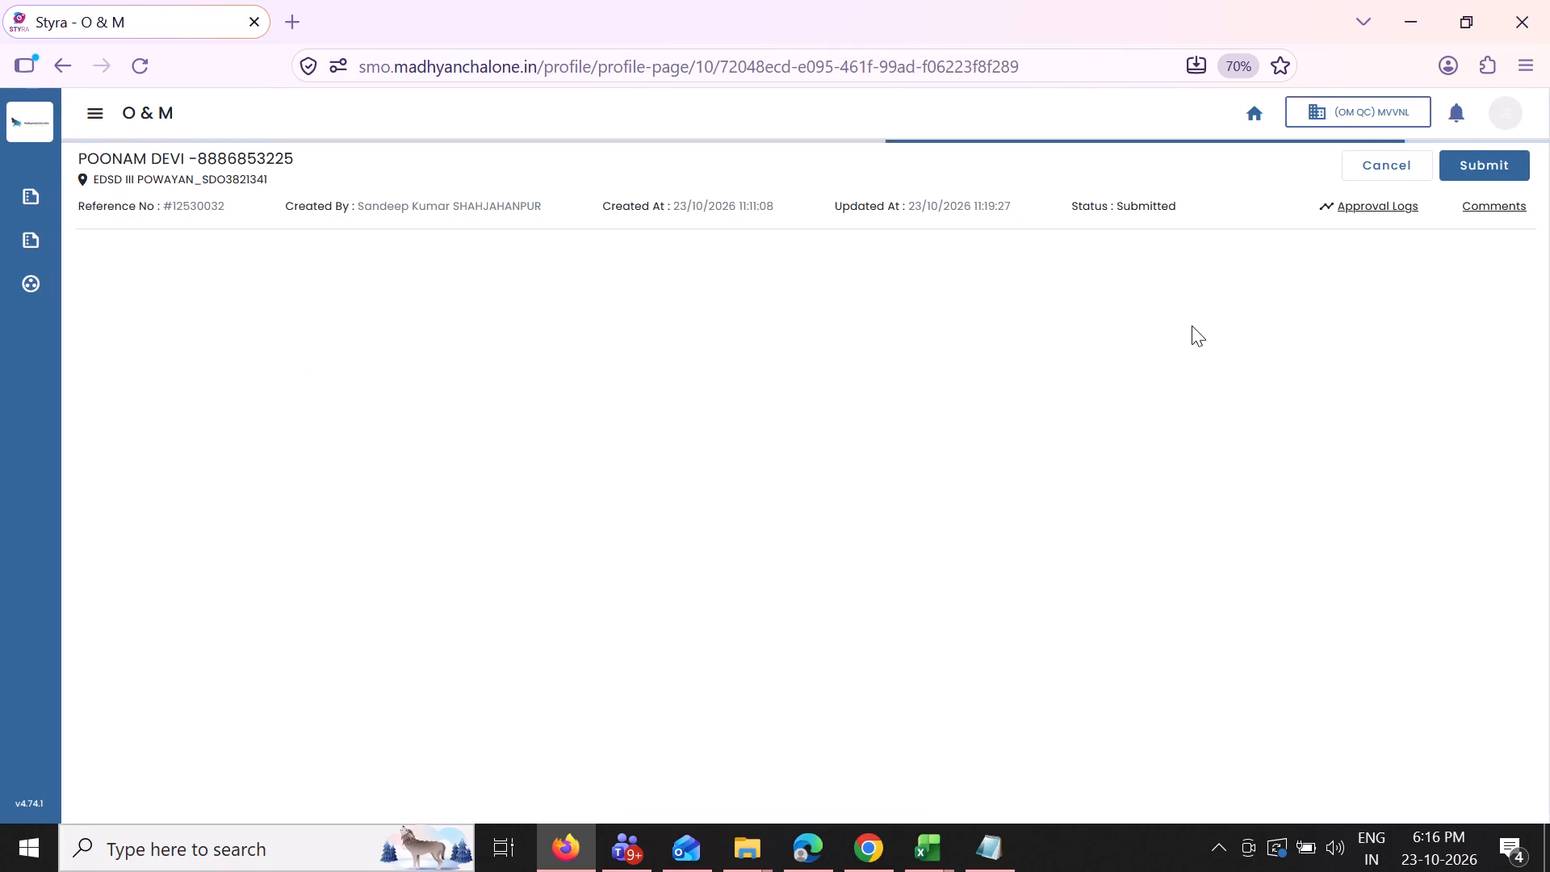
pyautogui.click(1479, 167)
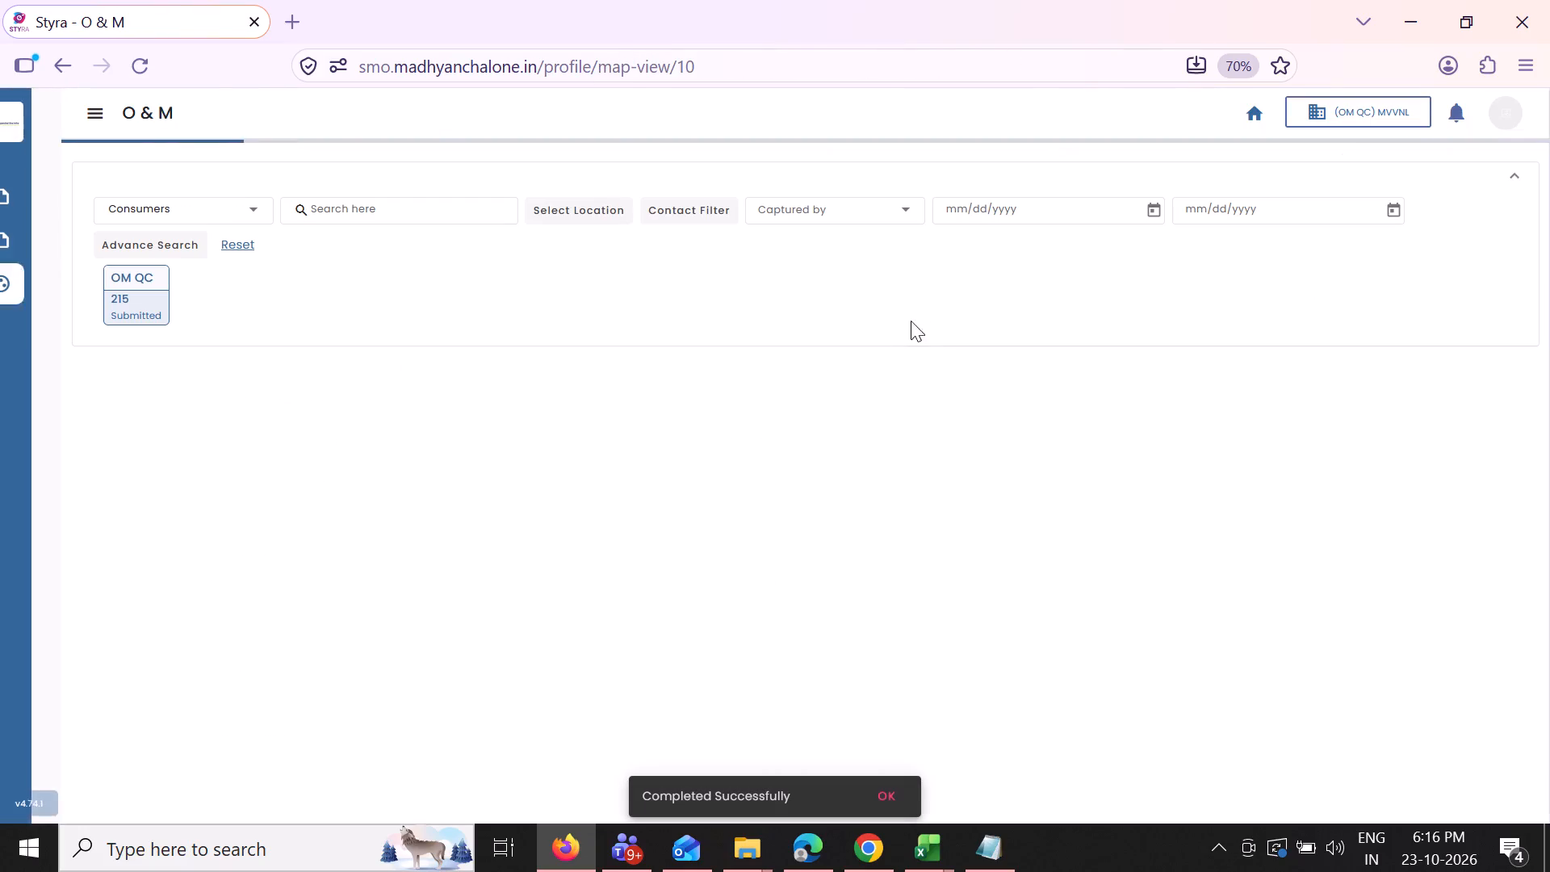
pyautogui.click(772, 395)
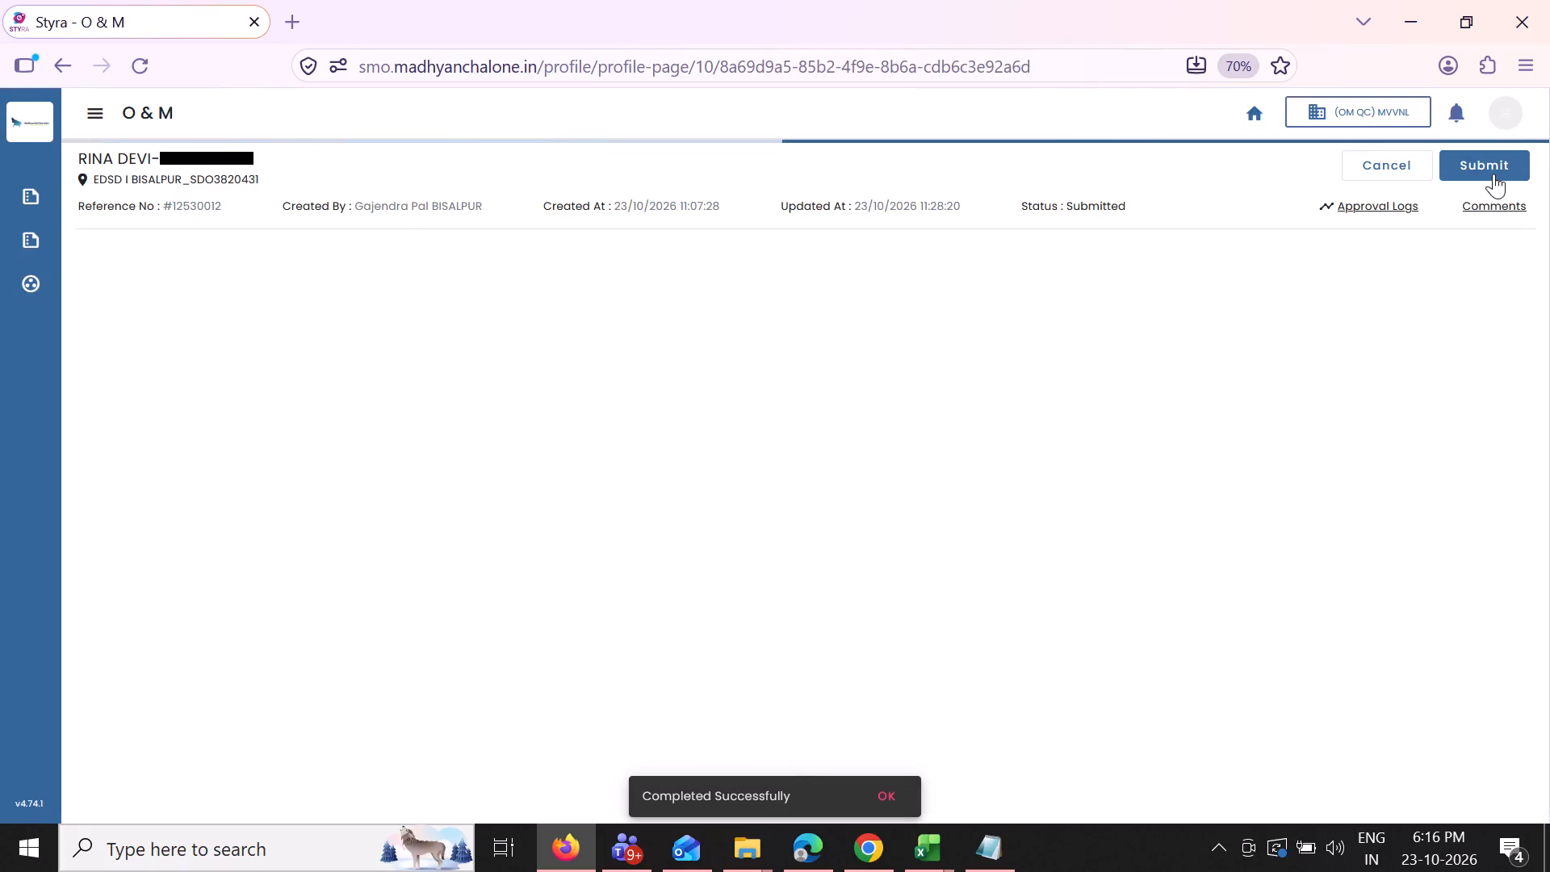
pyautogui.click(1493, 172)
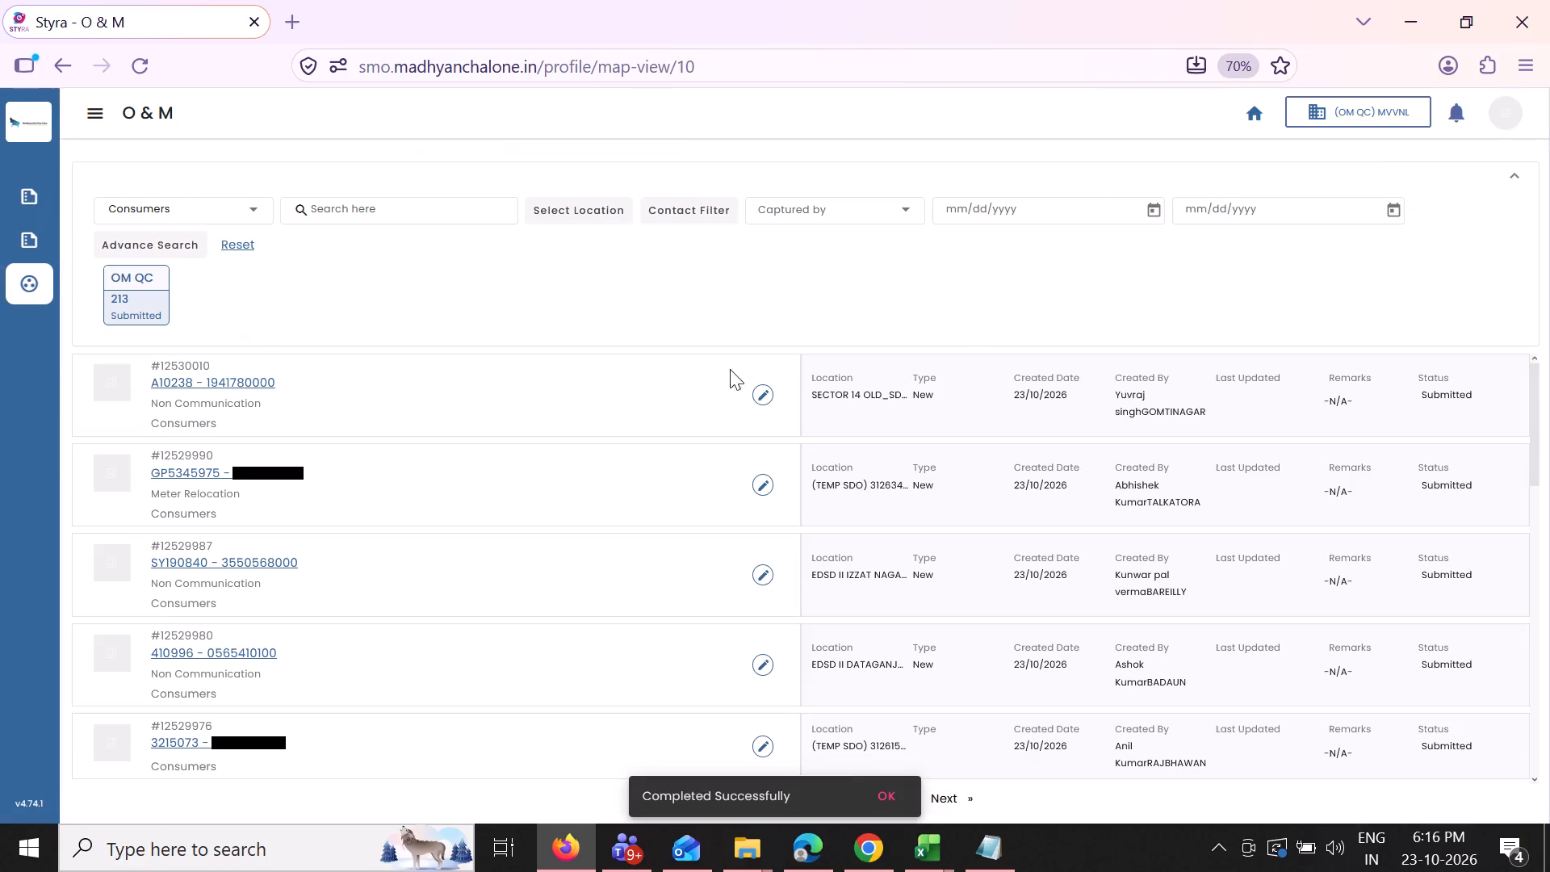
pyautogui.click(759, 394)
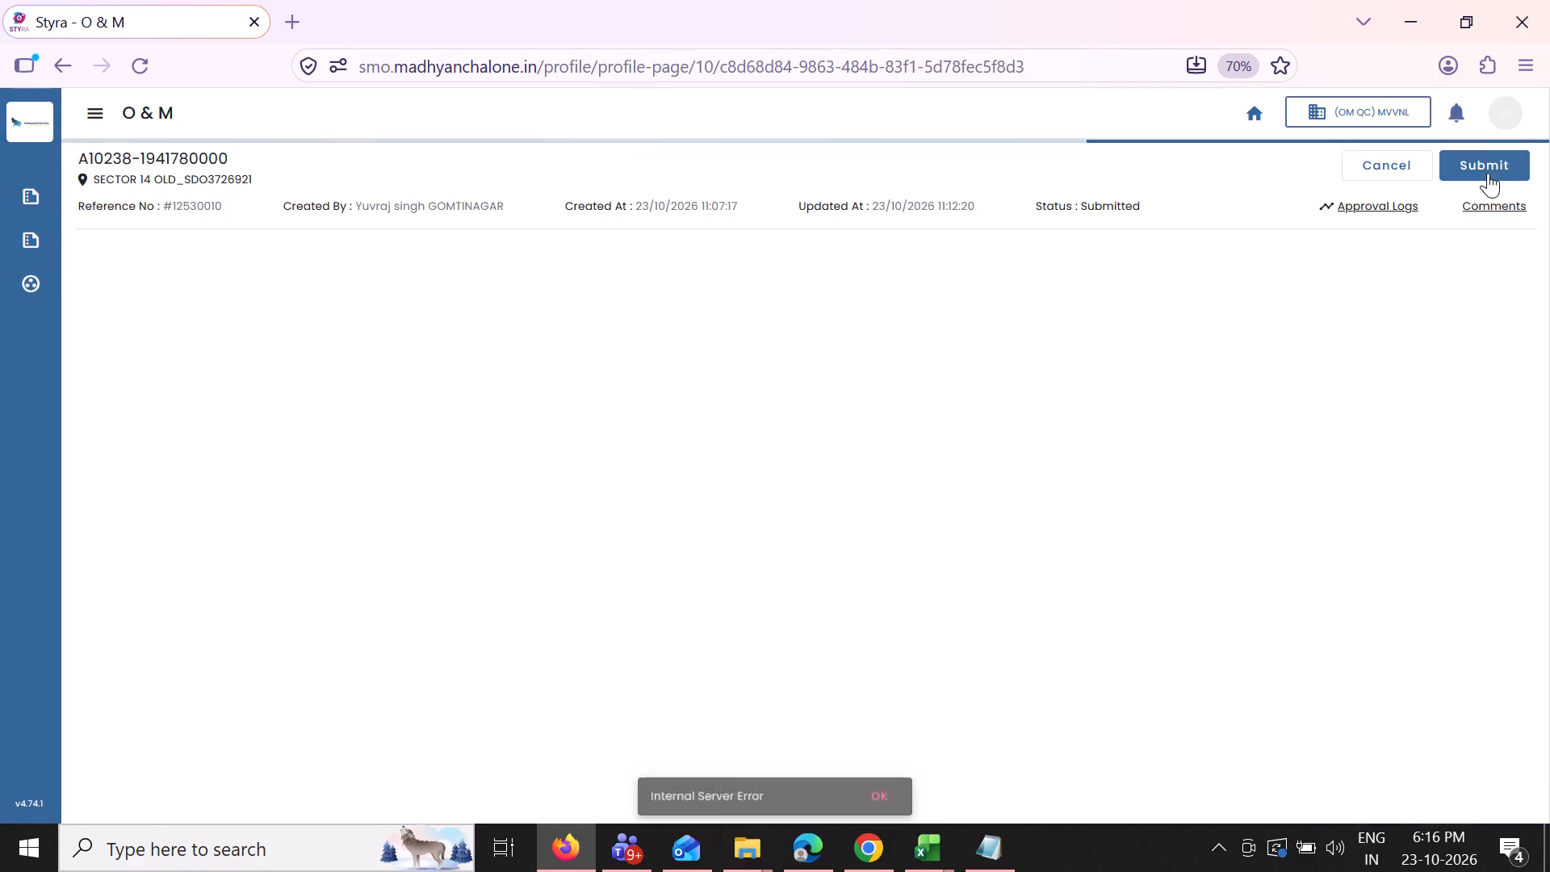
pyautogui.click(1487, 175)
pyautogui.click(765, 396)
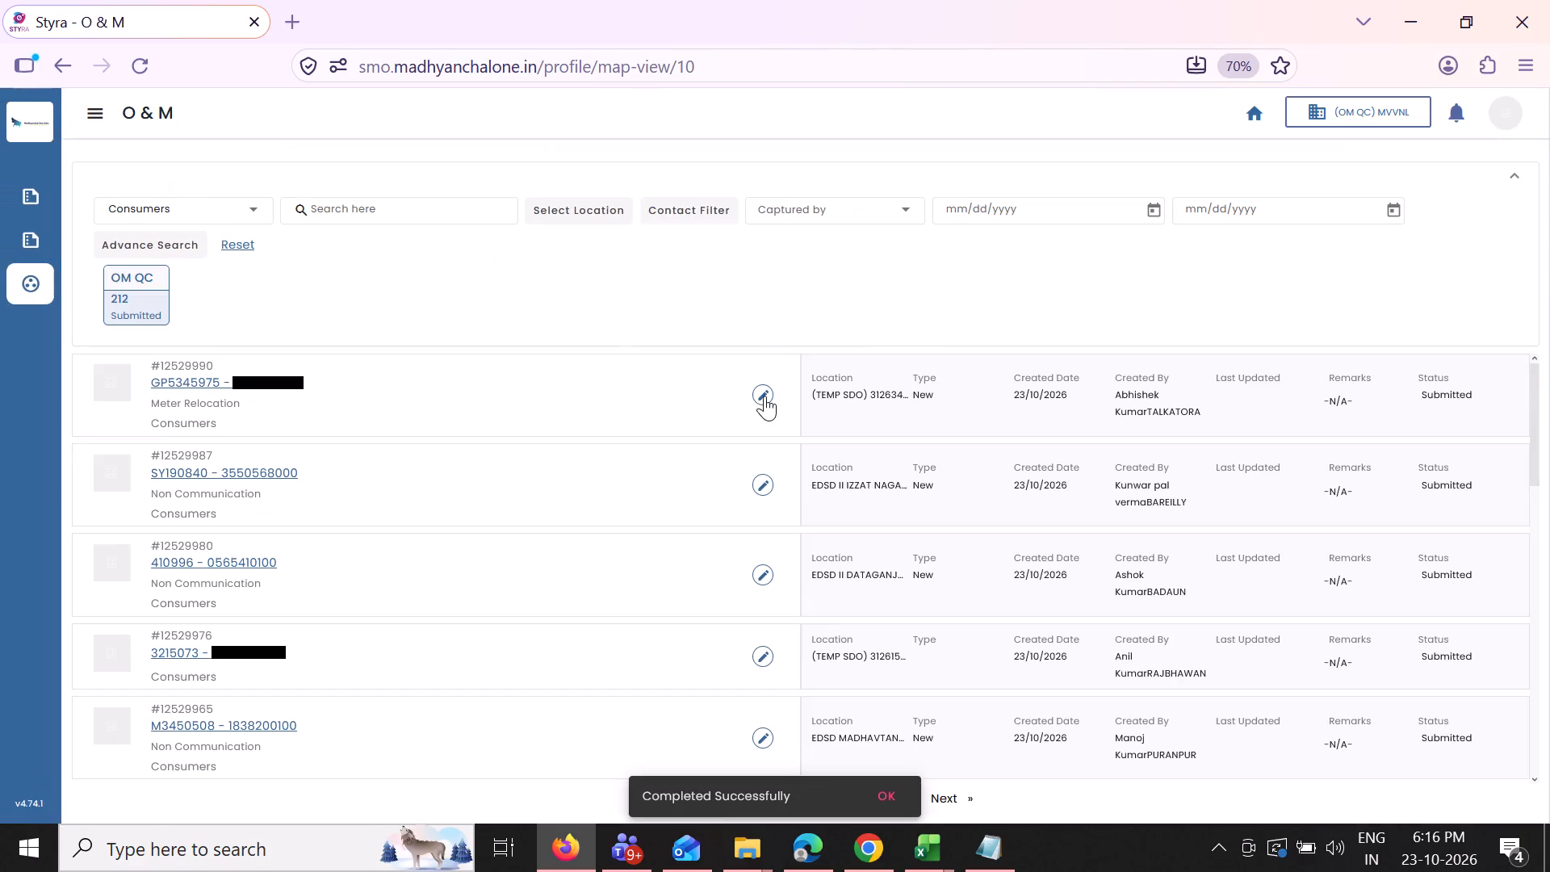
pyautogui.click(1497, 164)
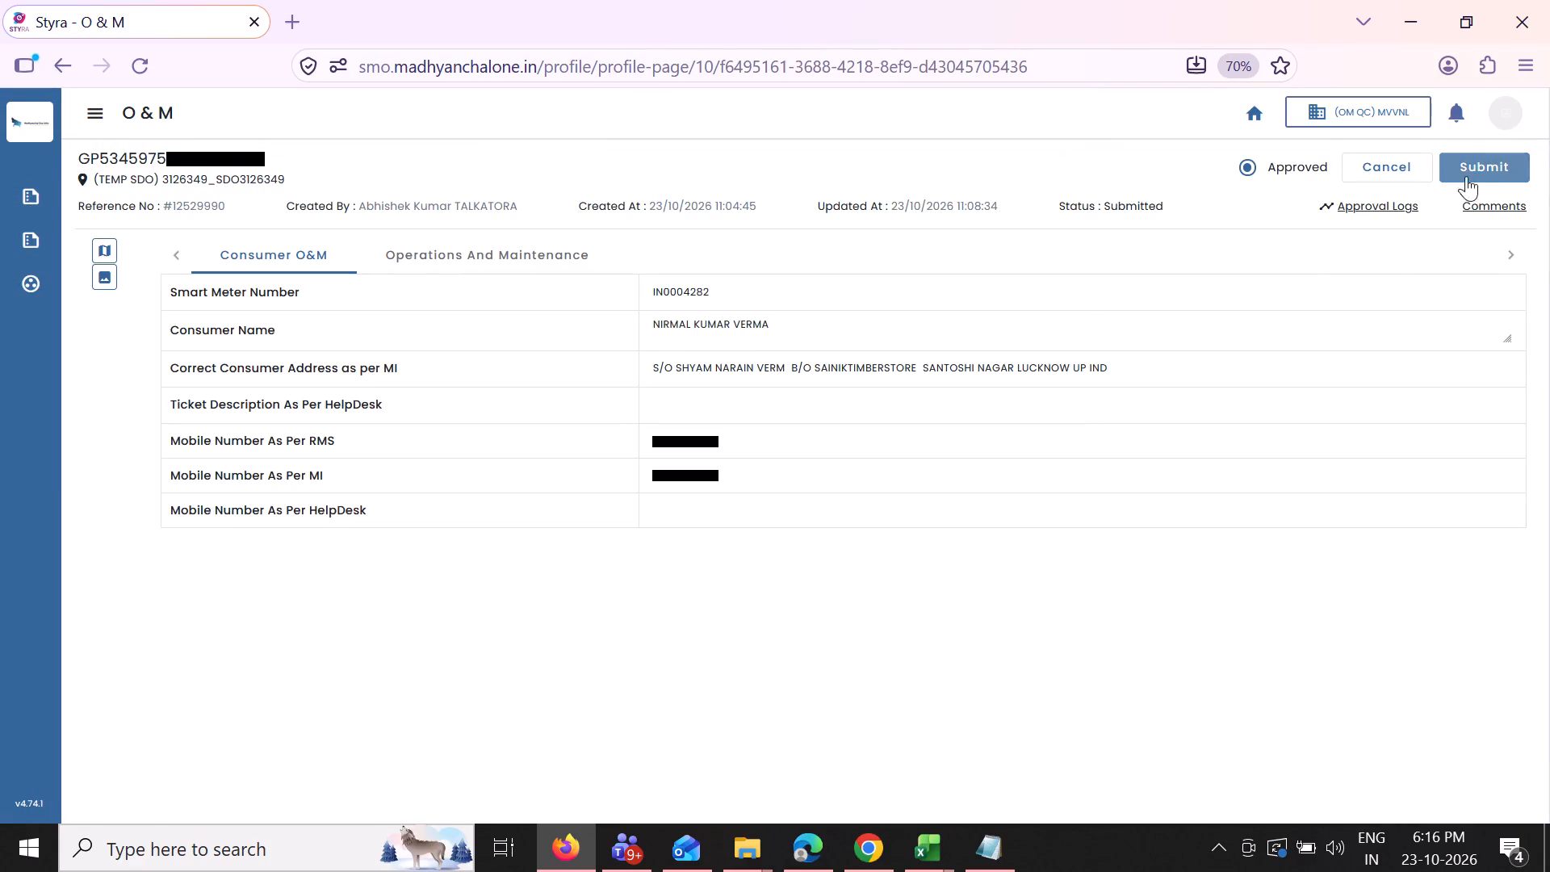
# Switch to iDatum WFM in Microsoft Edge and open the MI, NSC MI and DT MI reports.
pyautogui.click(800, 853)
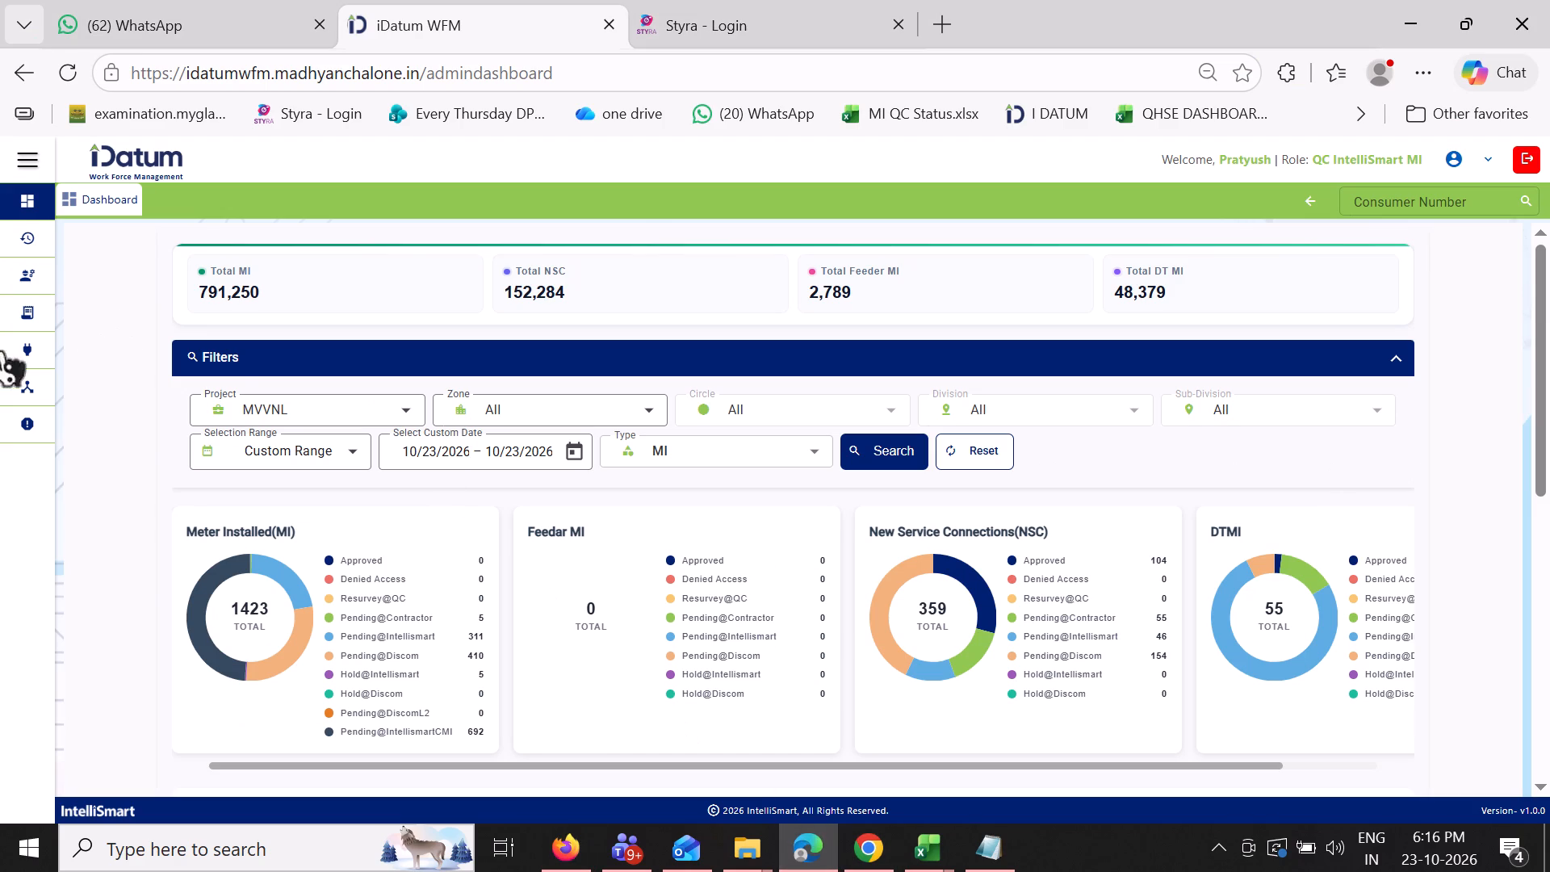
pyautogui.click(23, 433)
pyautogui.click(133, 463)
pyautogui.click(141, 484)
pyautogui.click(153, 525)
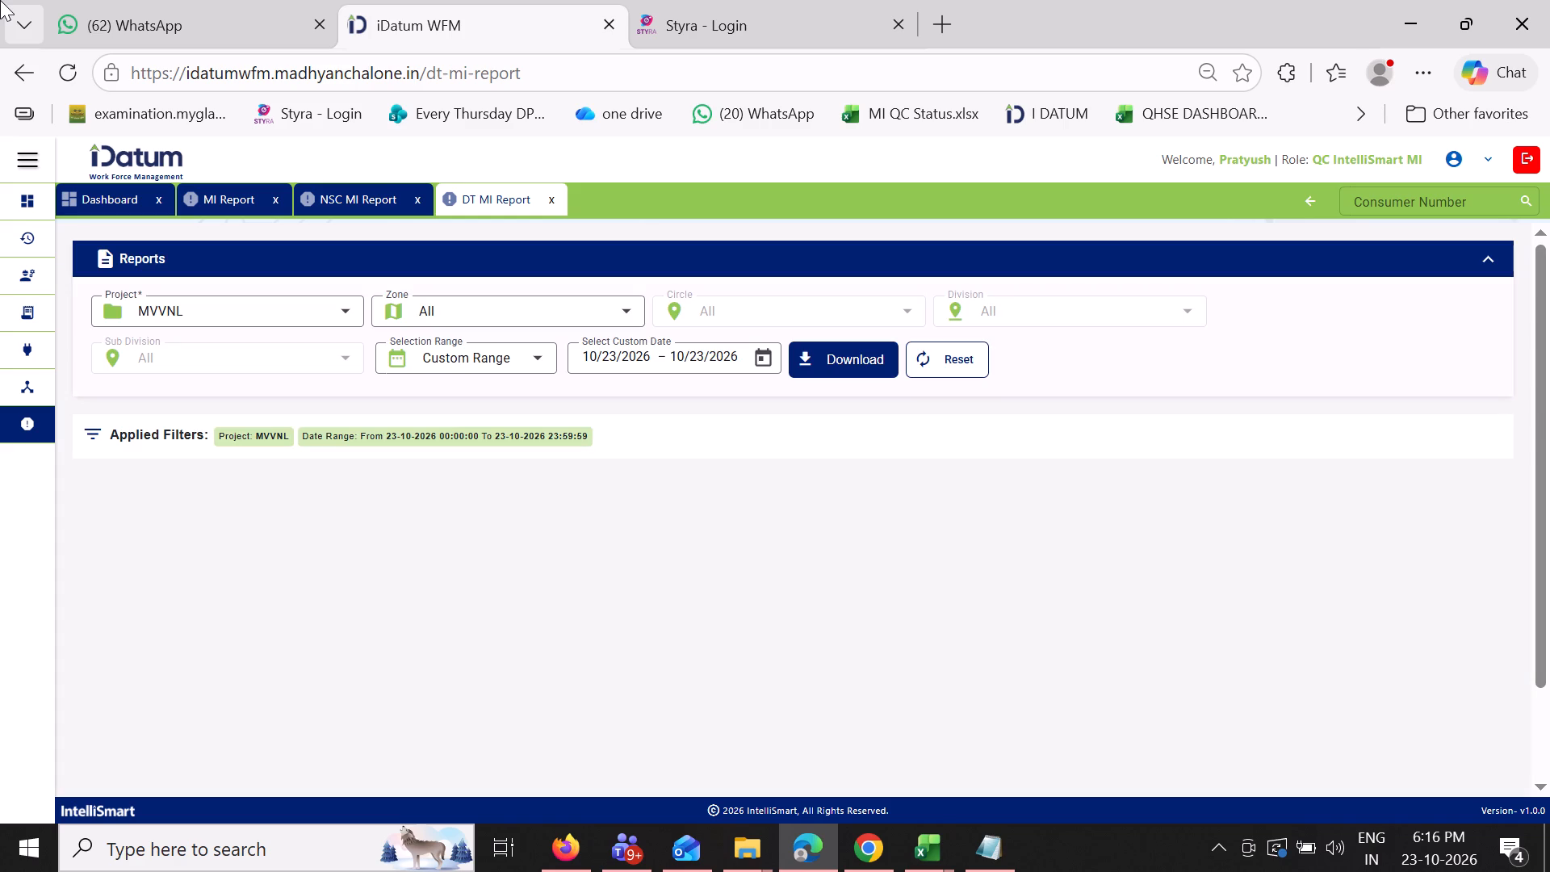
# Set the DT MI report's custom date range to 9/1/2026 – 10/23/2026 and download the report.
pyautogui.click(772, 350)
pyautogui.doubleClick(770, 412)
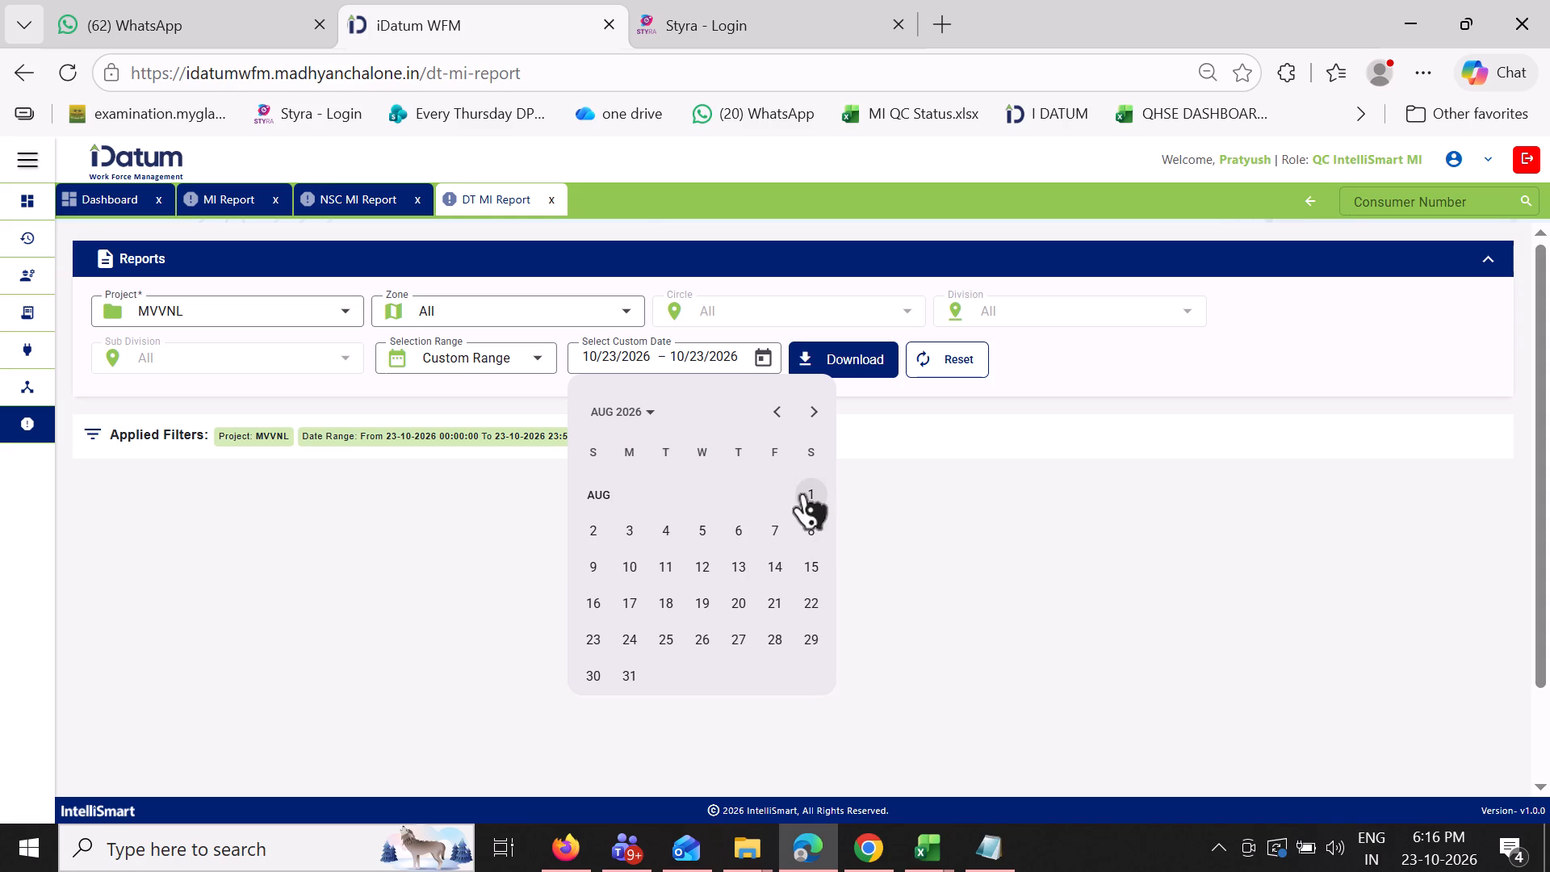
pyautogui.click(814, 417)
pyautogui.click(669, 526)
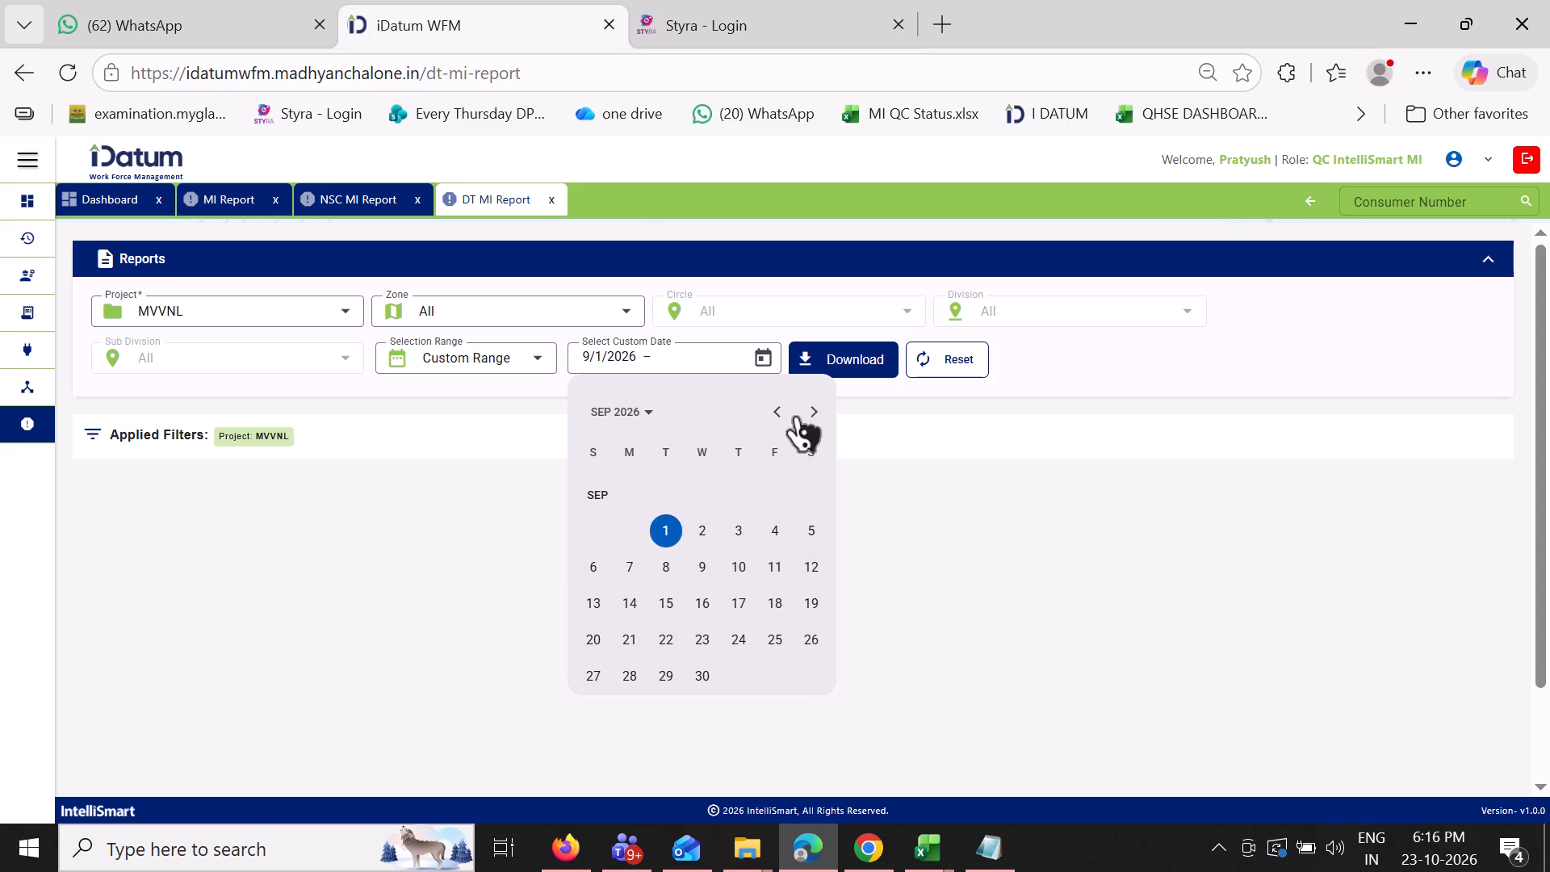
pyautogui.click(810, 412)
pyautogui.click(769, 604)
pyautogui.click(848, 365)
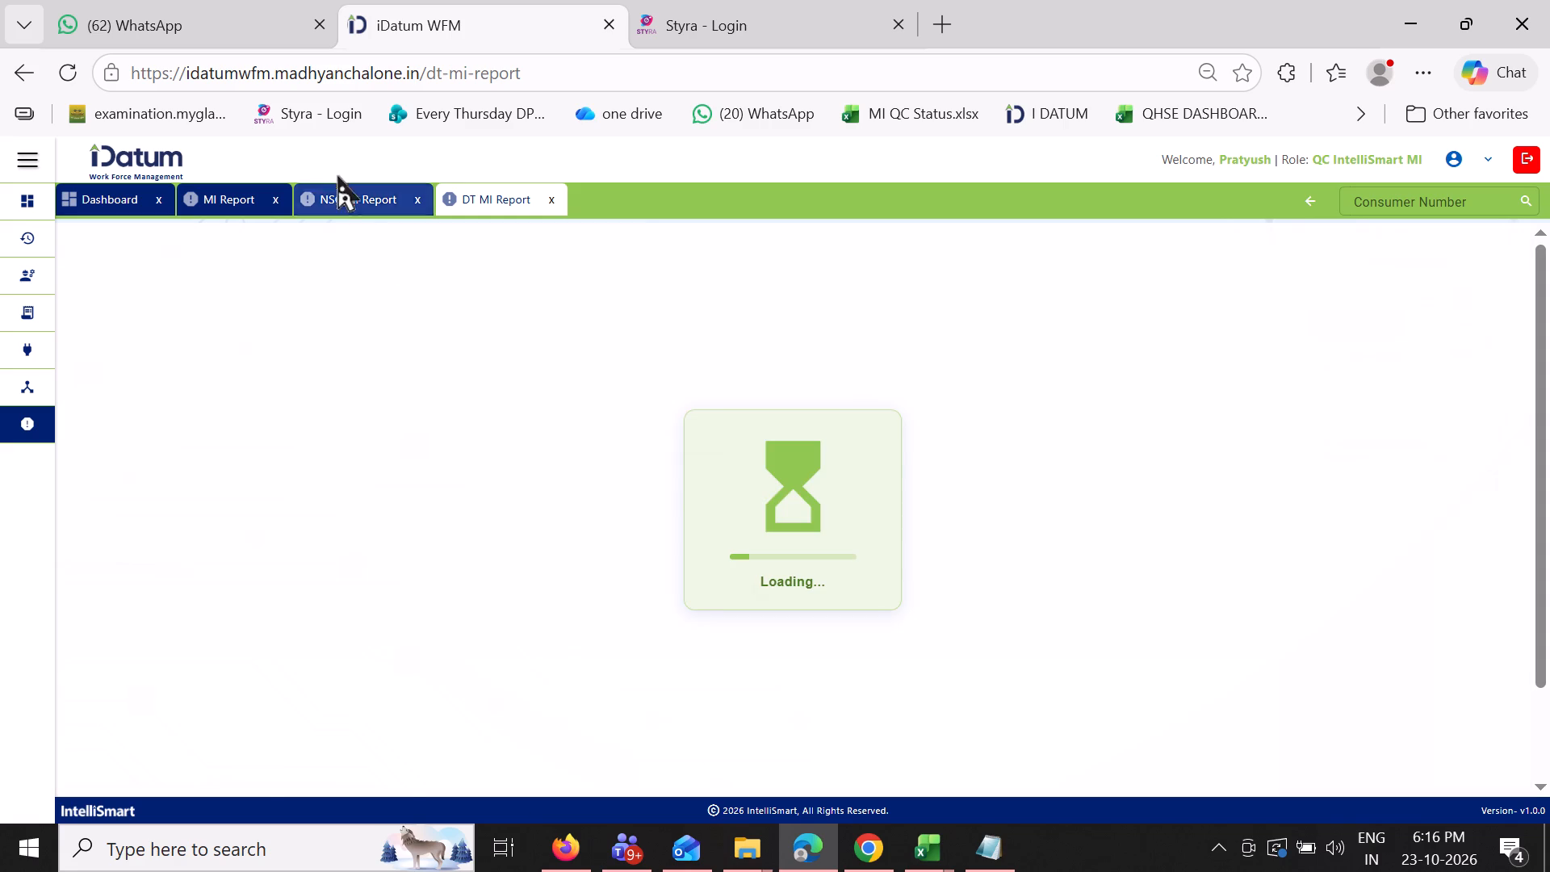
# In the NSC MI report, set the custom date range to 9/1/2026 – 10/23/2026 and download the report.
pyautogui.click(343, 197)
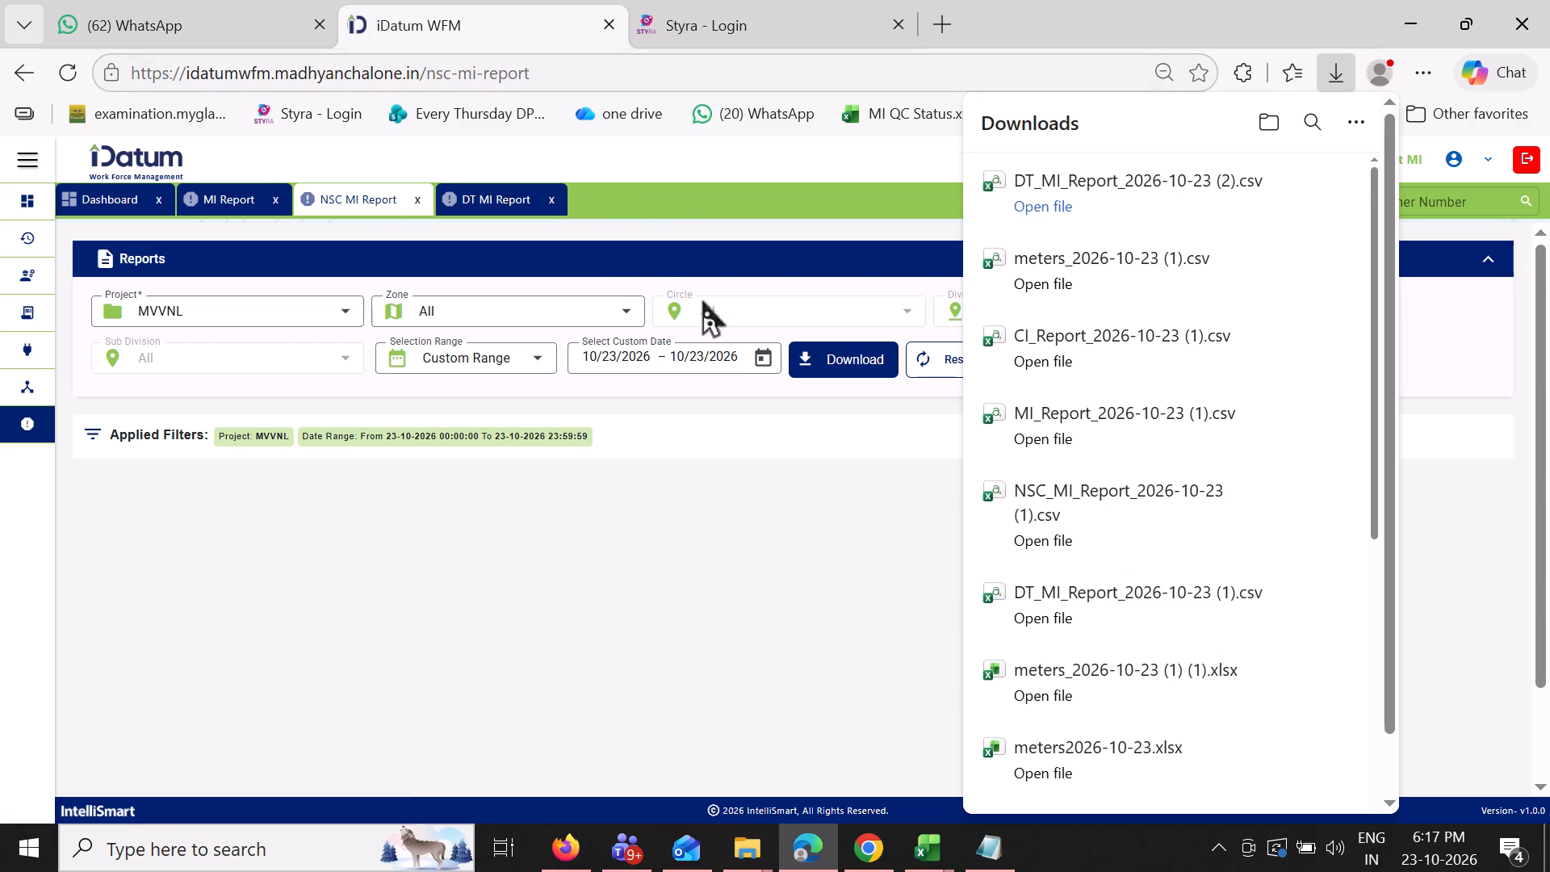
pyautogui.click(340, 223)
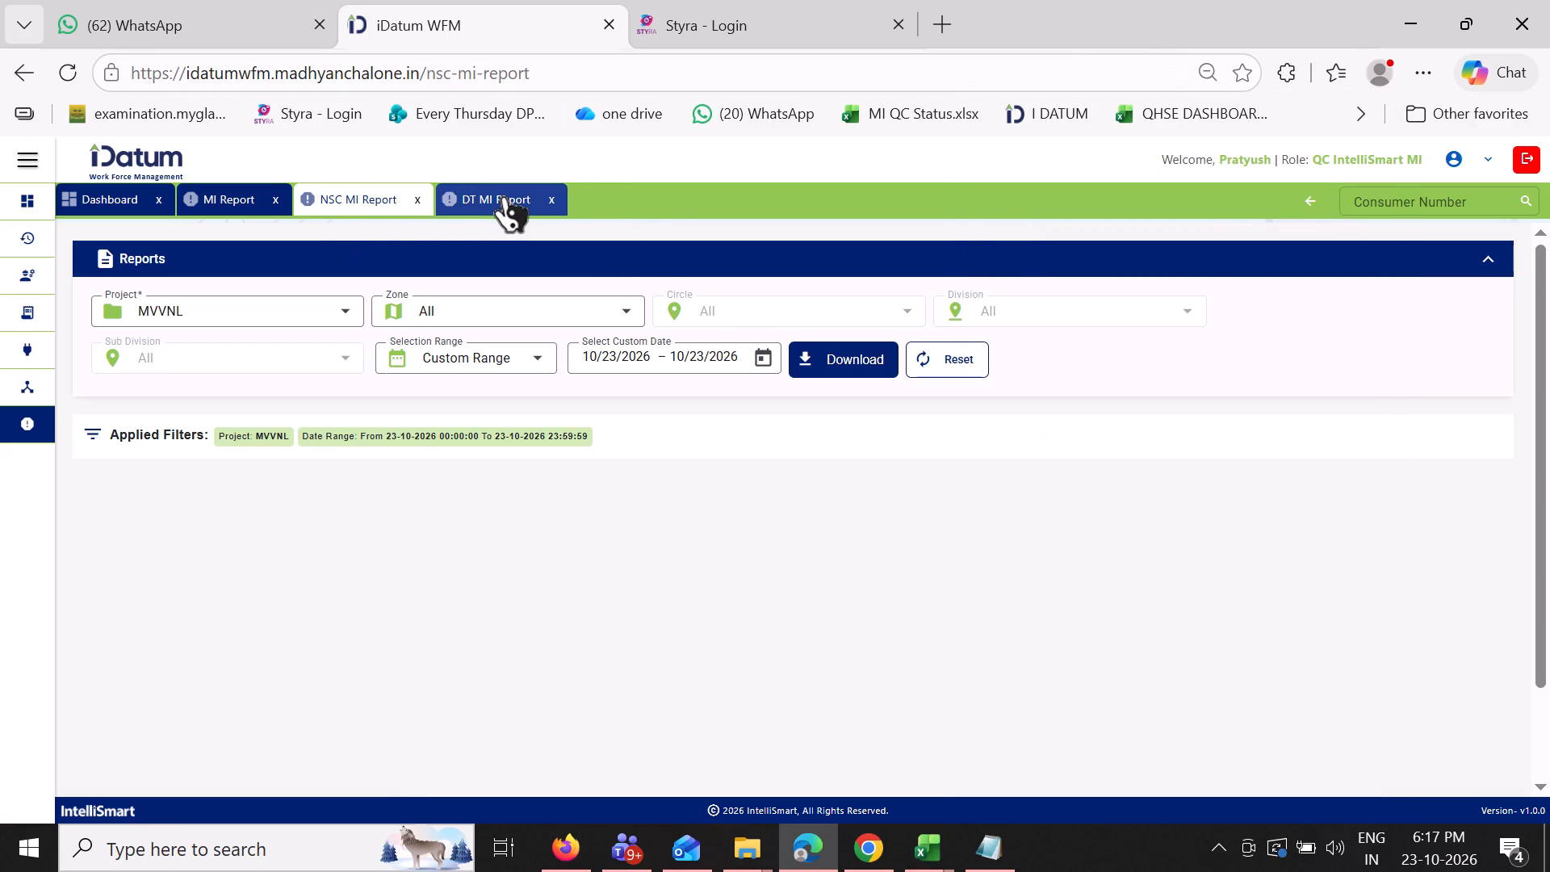
pyautogui.click(503, 196)
pyautogui.click(361, 208)
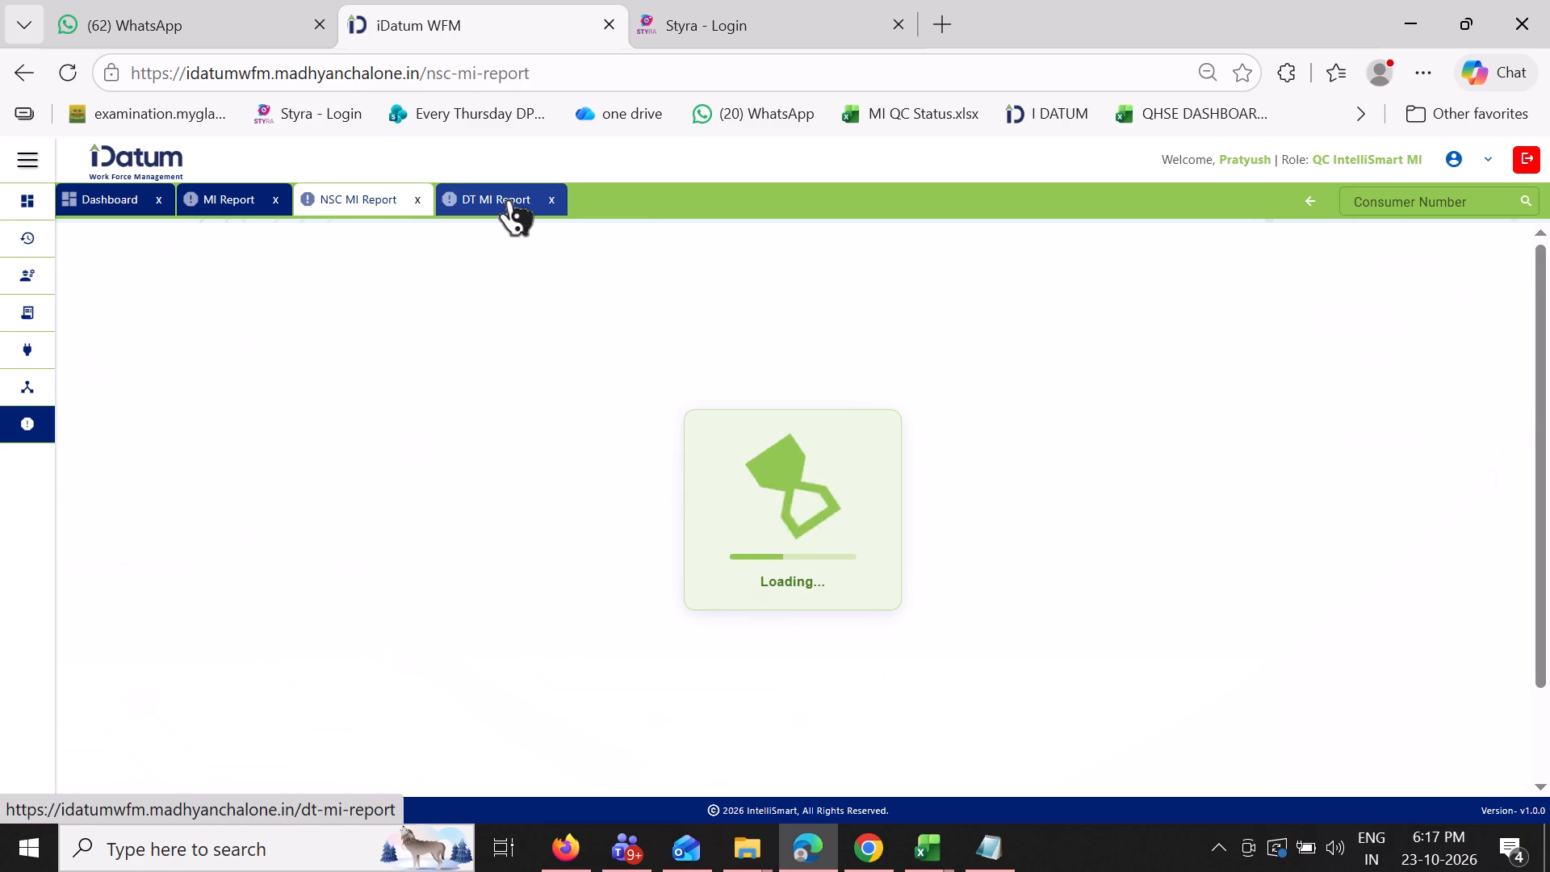
pyautogui.click(1409, 69)
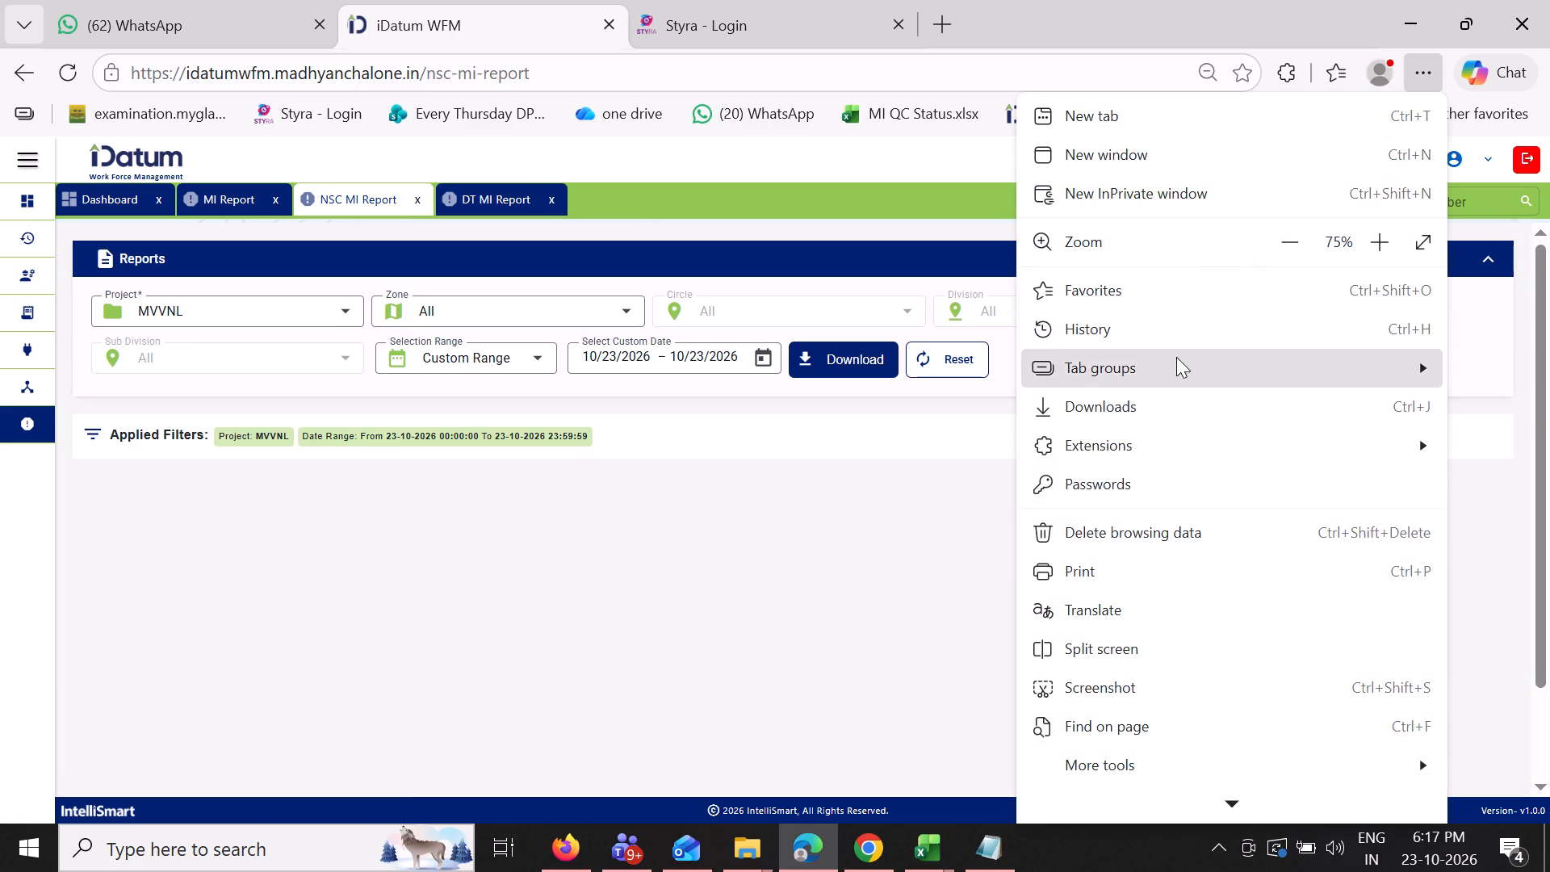
pyautogui.click(1162, 396)
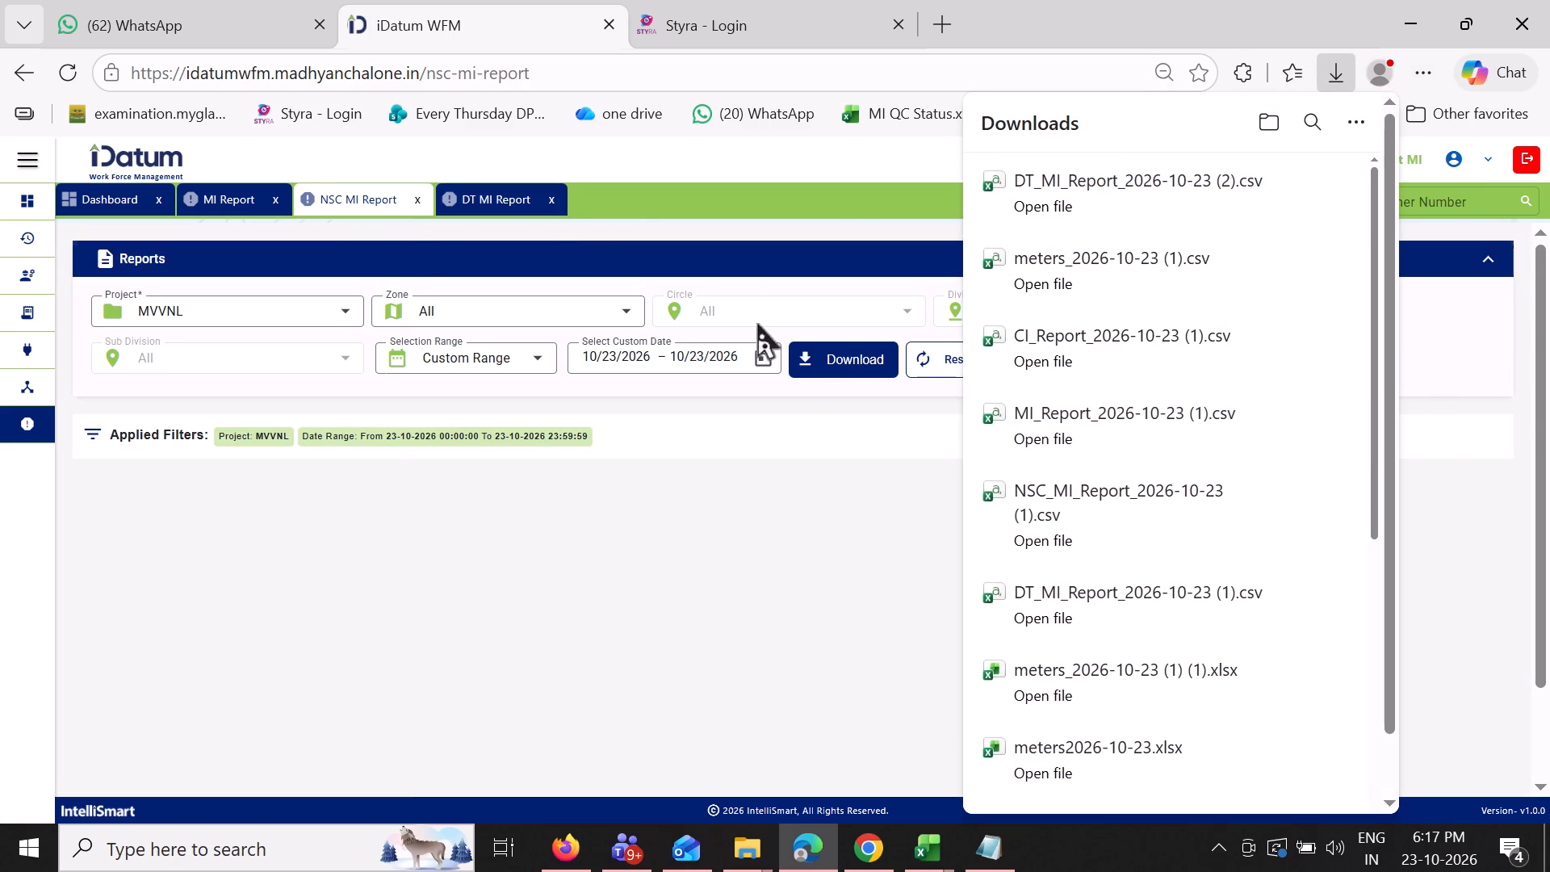
pyautogui.click(775, 358)
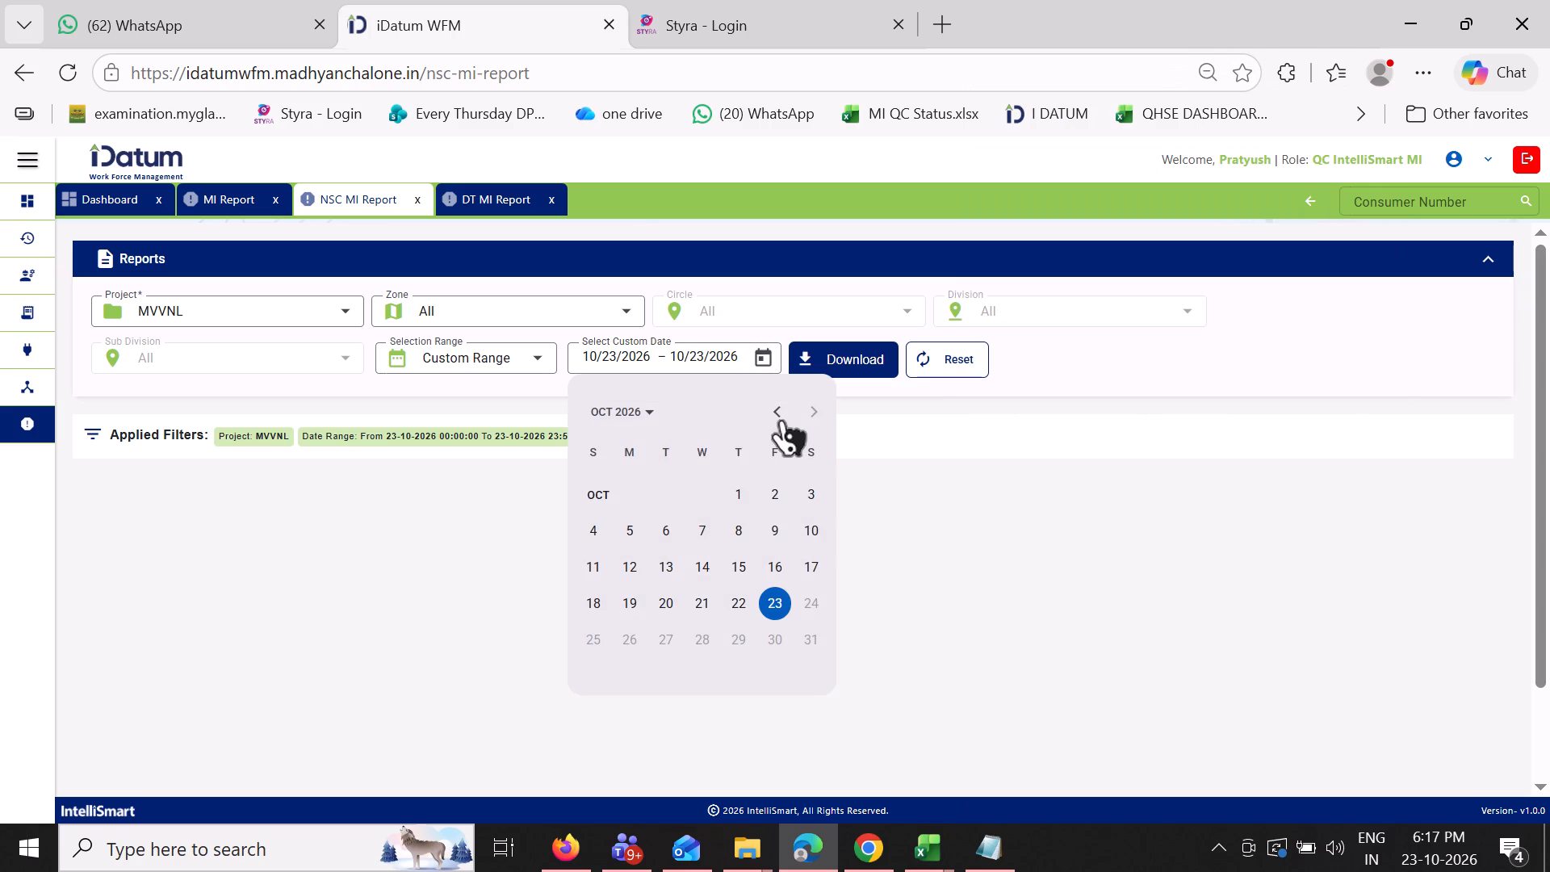
pyautogui.click(781, 420)
pyautogui.click(672, 535)
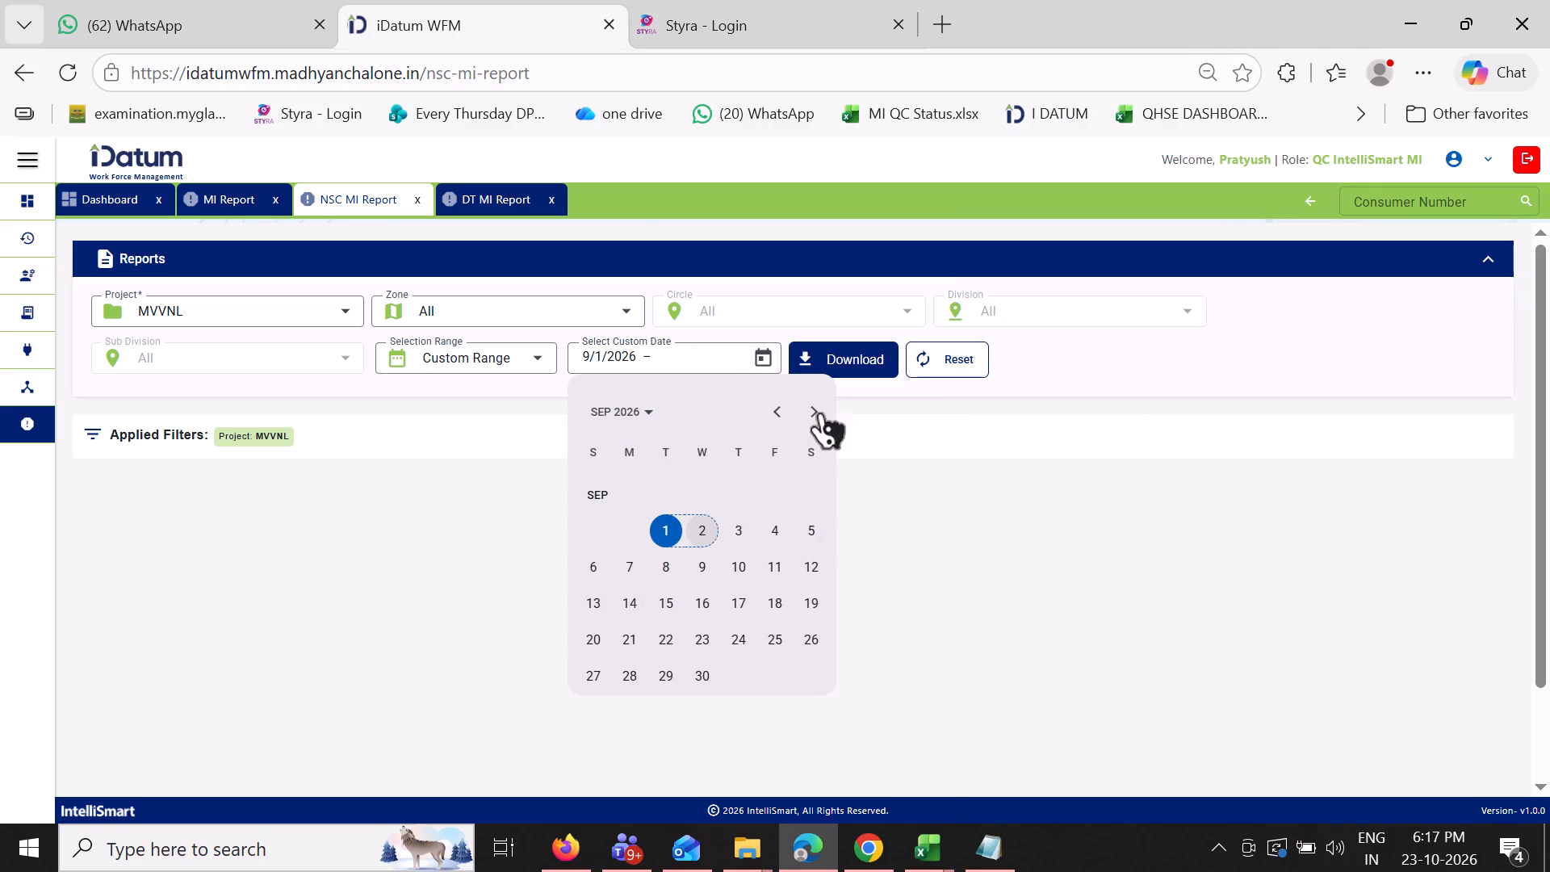
pyautogui.click(819, 413)
pyautogui.click(774, 605)
pyautogui.click(850, 350)
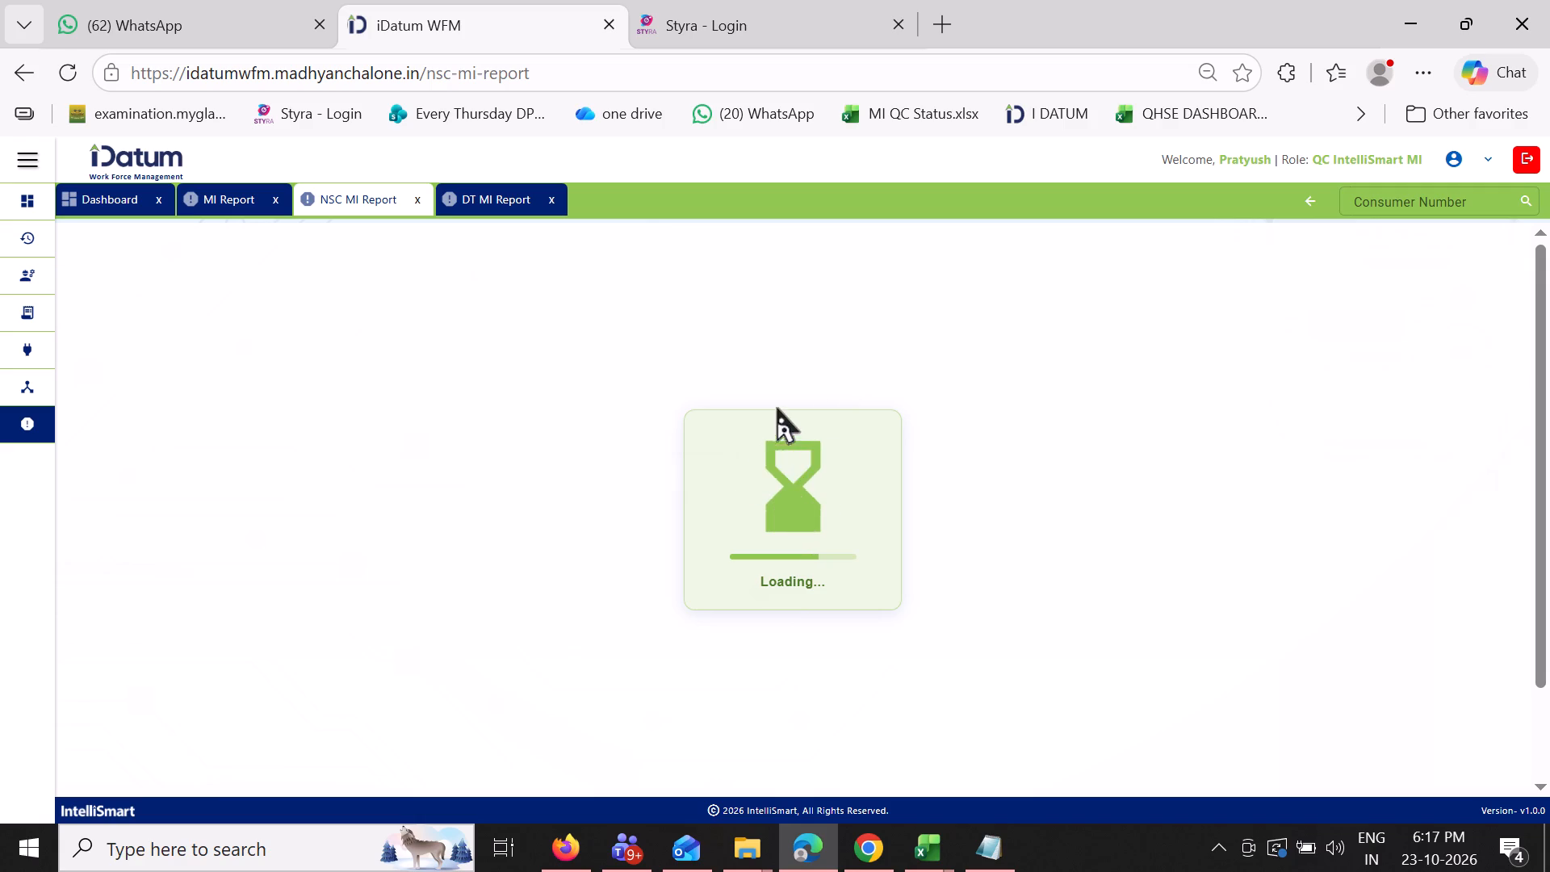
# Switch to Google Chrome and open the QHSE Audit report from the Report Viewer.
pyautogui.click(886, 853)
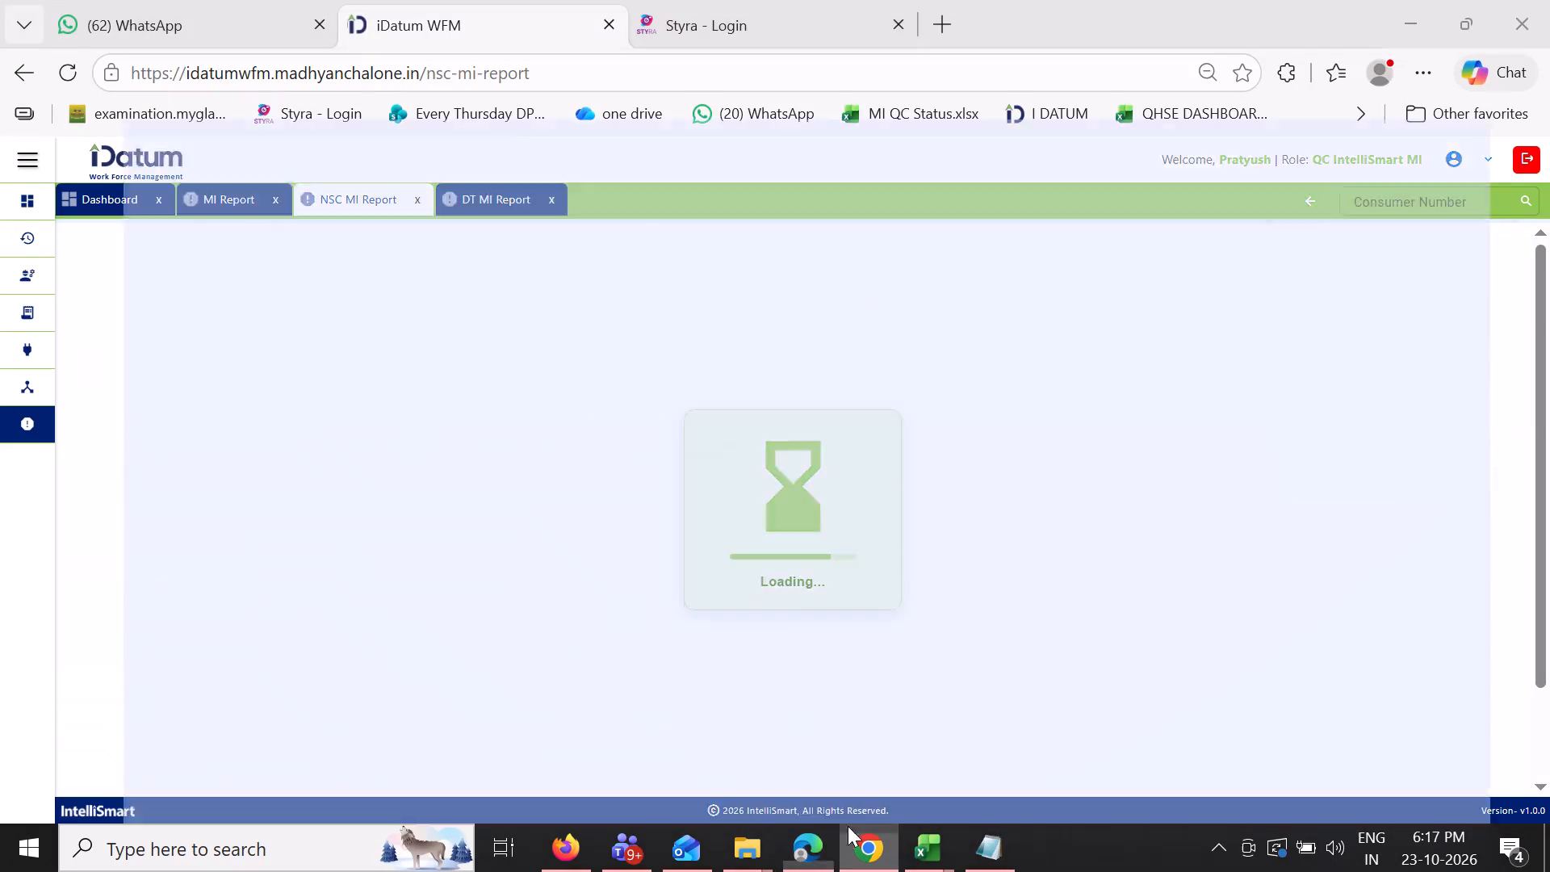
pyautogui.click(131, 21)
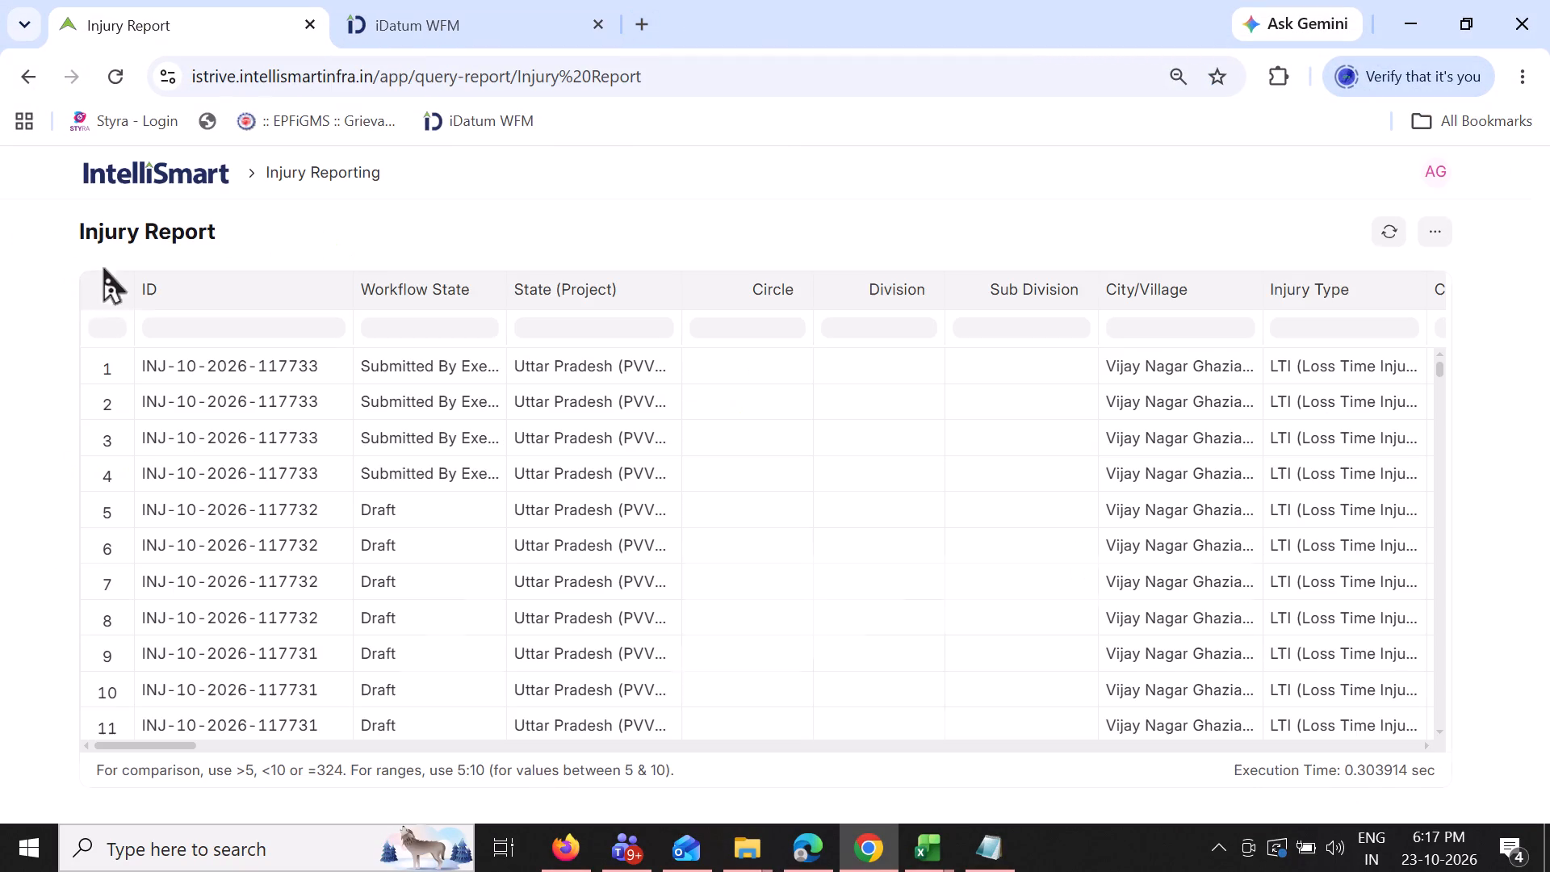
pyautogui.click(107, 177)
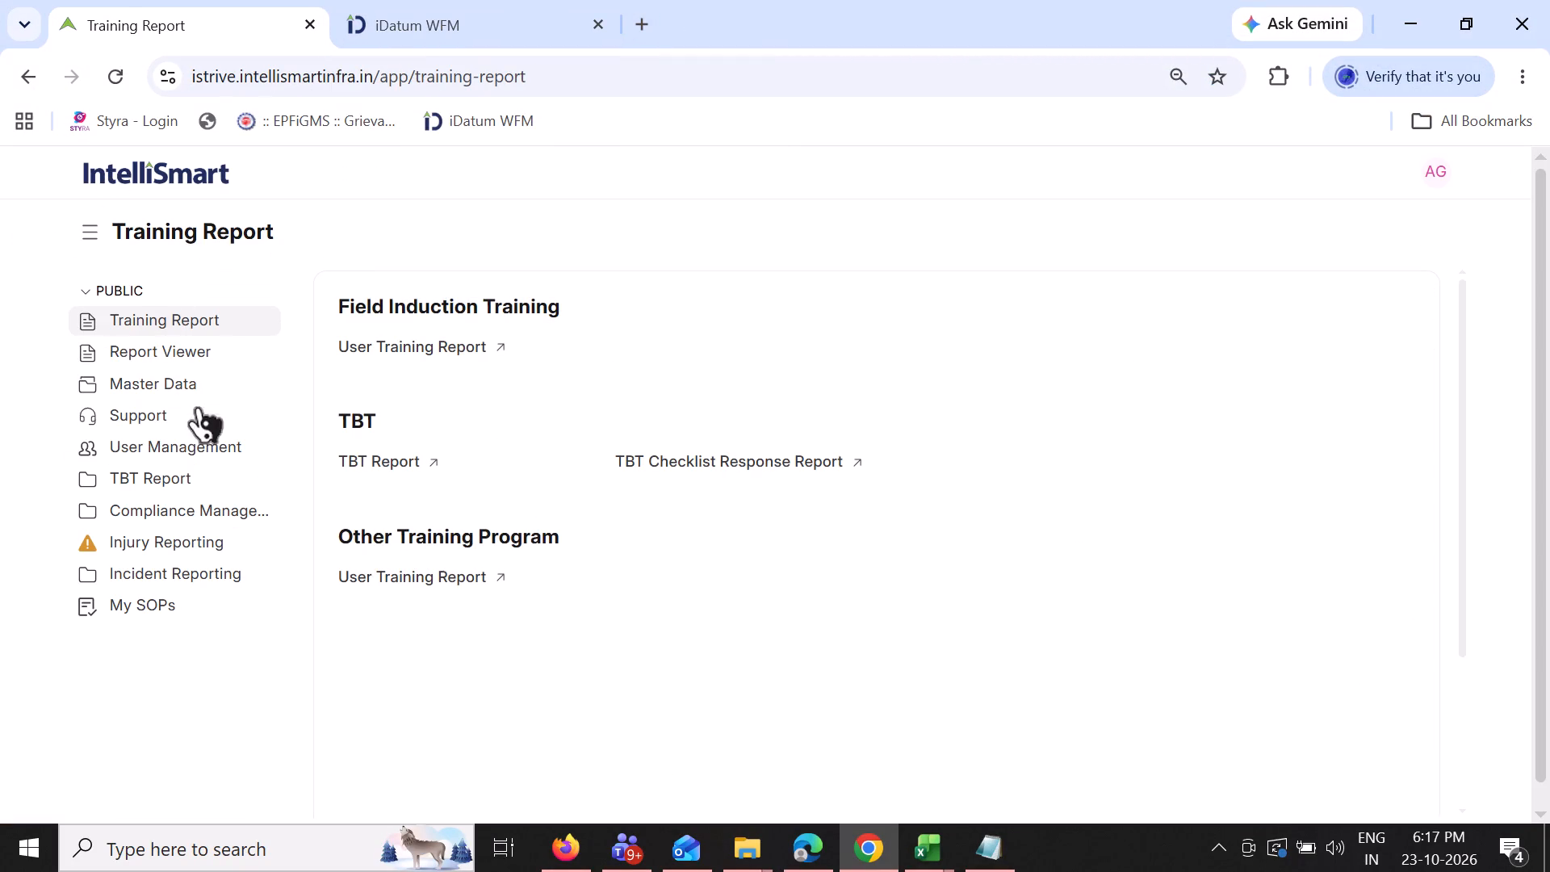
pyautogui.click(213, 354)
pyautogui.scroll(-7, 504, 448)
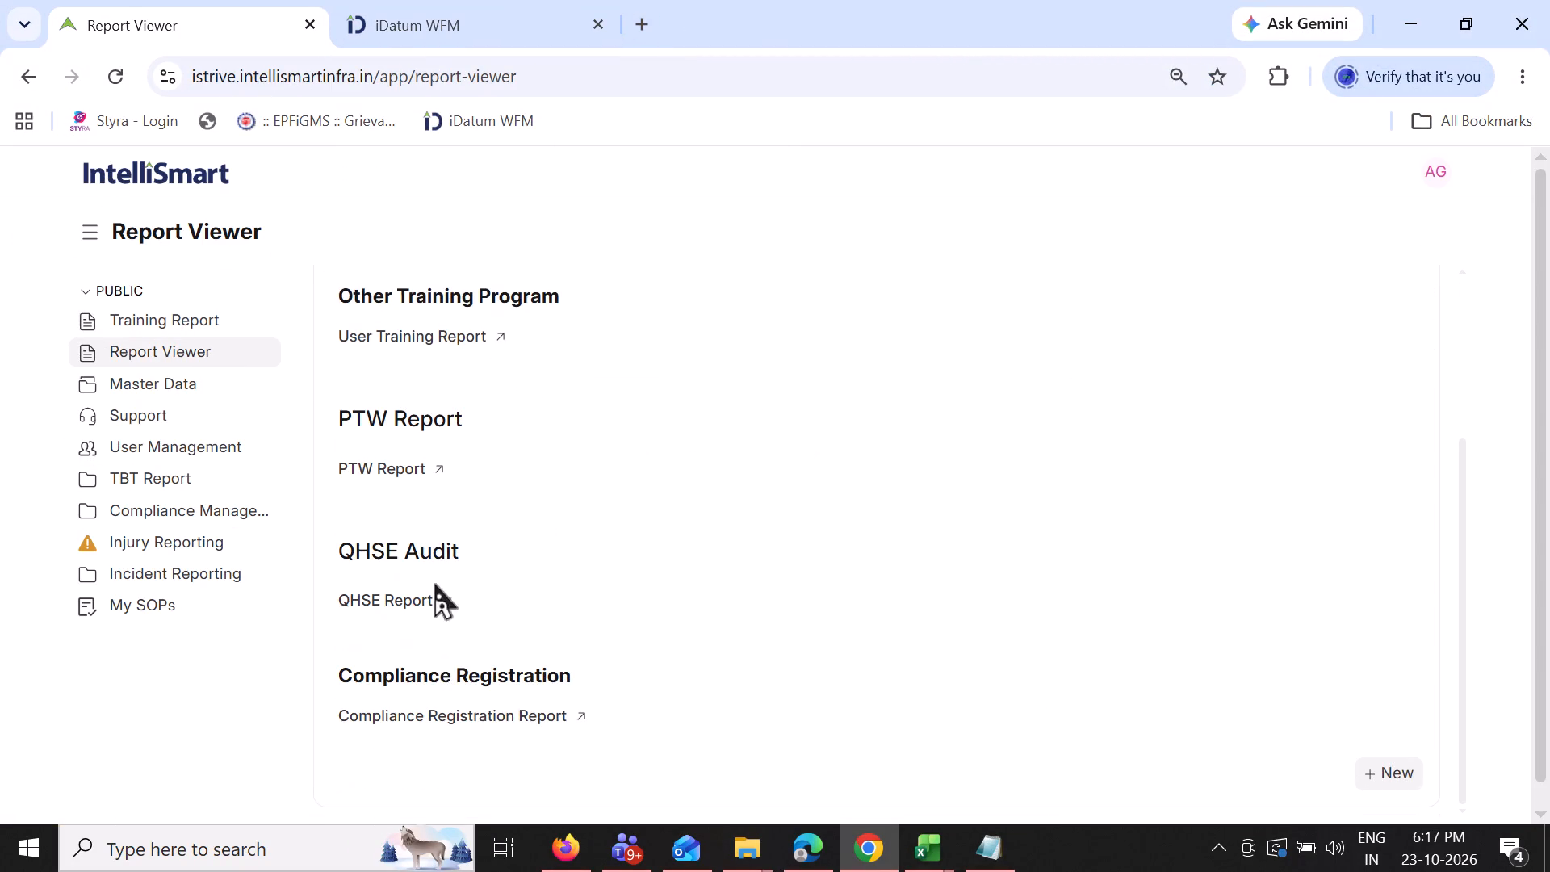
pyautogui.click(419, 590)
# Filter the QHSE Audit Report by state Uttar Pradesh (MVVNL) with work order start date 18-08-2026.
pyautogui.click(630, 304)
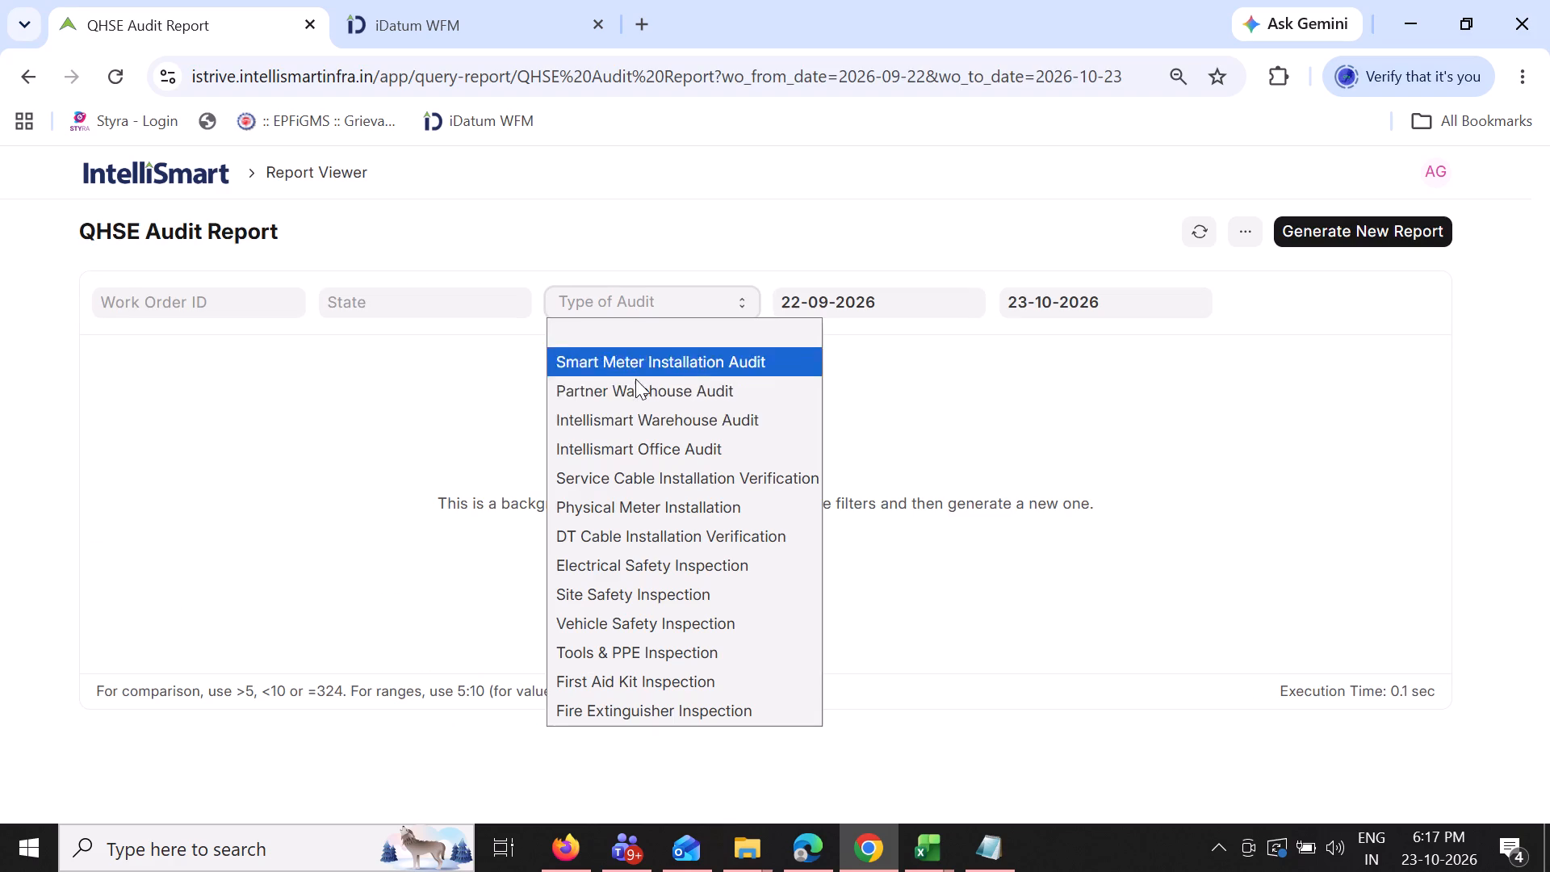
pyautogui.click(404, 306)
pyautogui.click(381, 312)
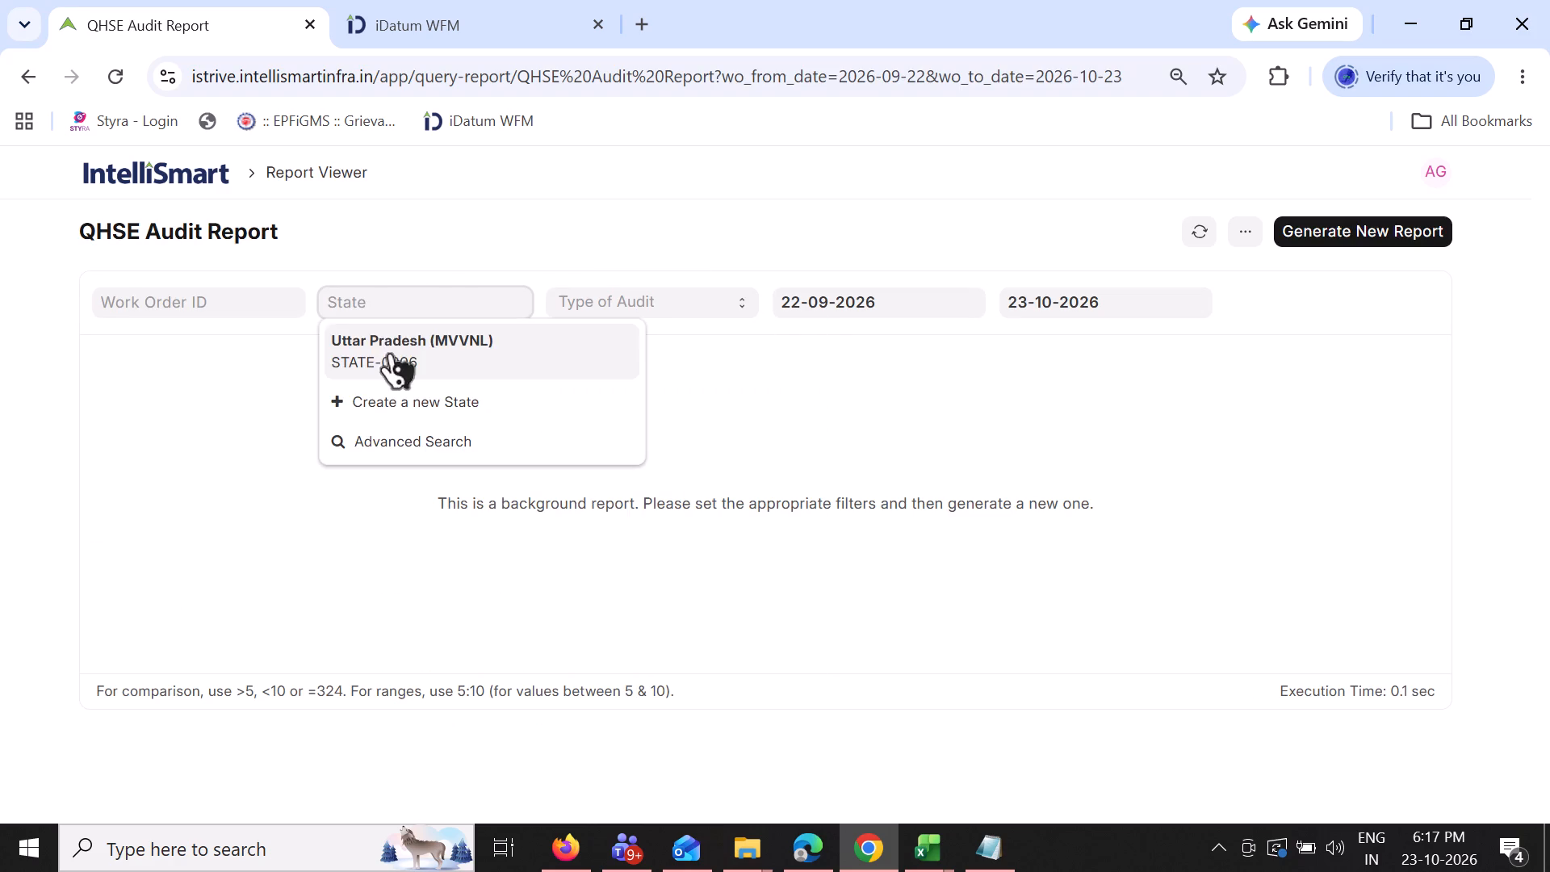
pyautogui.click(389, 353)
pyautogui.click(886, 292)
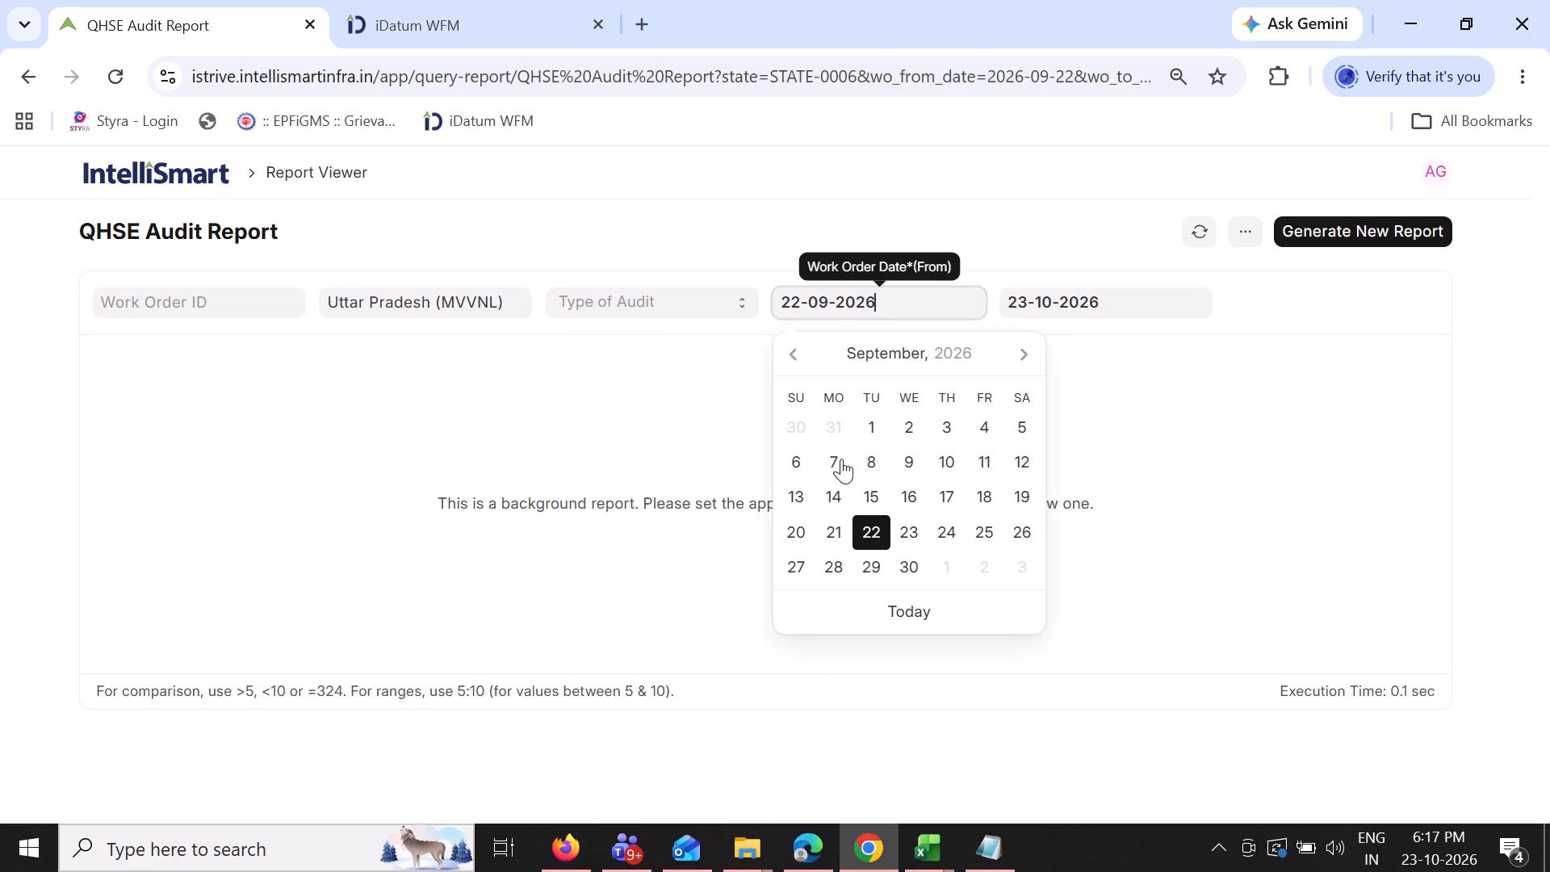
pyautogui.click(803, 358)
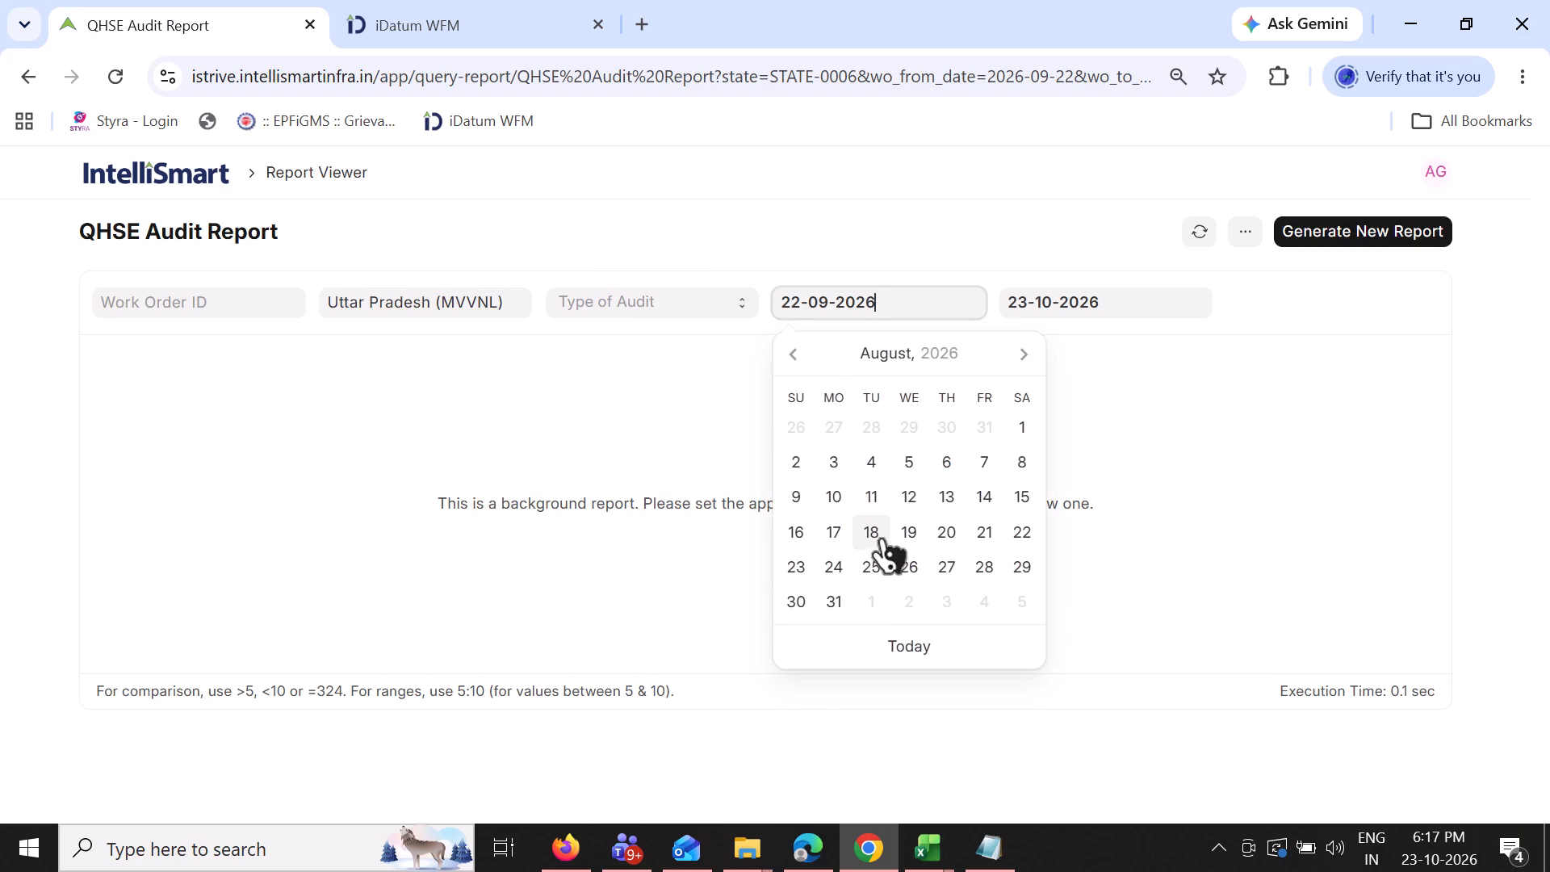
pyautogui.click(878, 529)
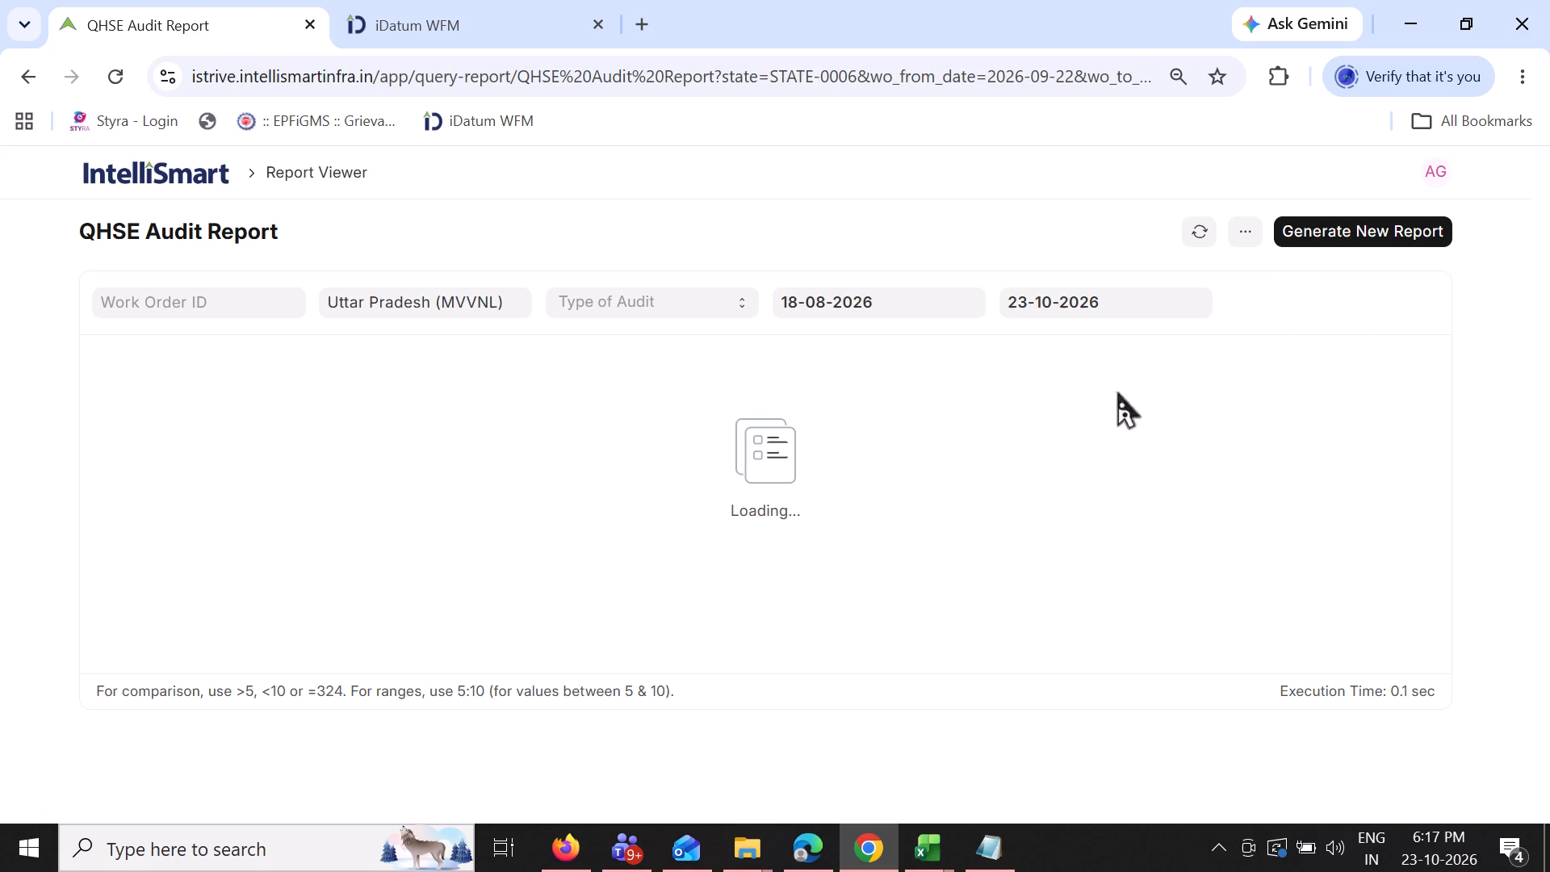
# Switch to Microsoft Edge, set the MI report's custom date range to 9/1/2026 – 10/23/2026 and download the report.
pyautogui.click(883, 855)
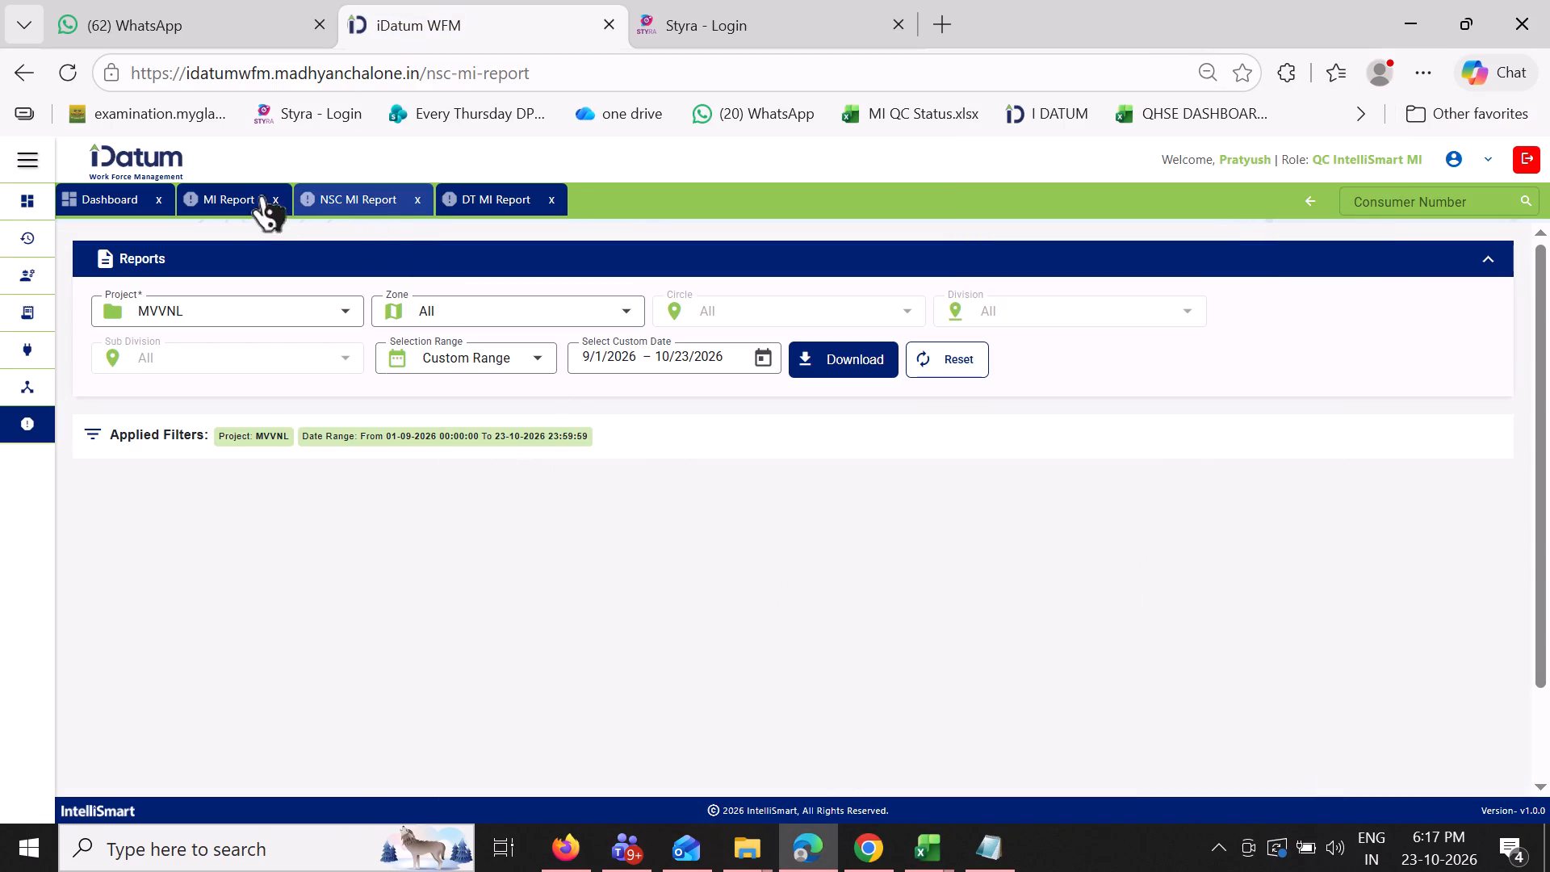
pyautogui.click(256, 194)
pyautogui.click(249, 216)
pyautogui.click(248, 206)
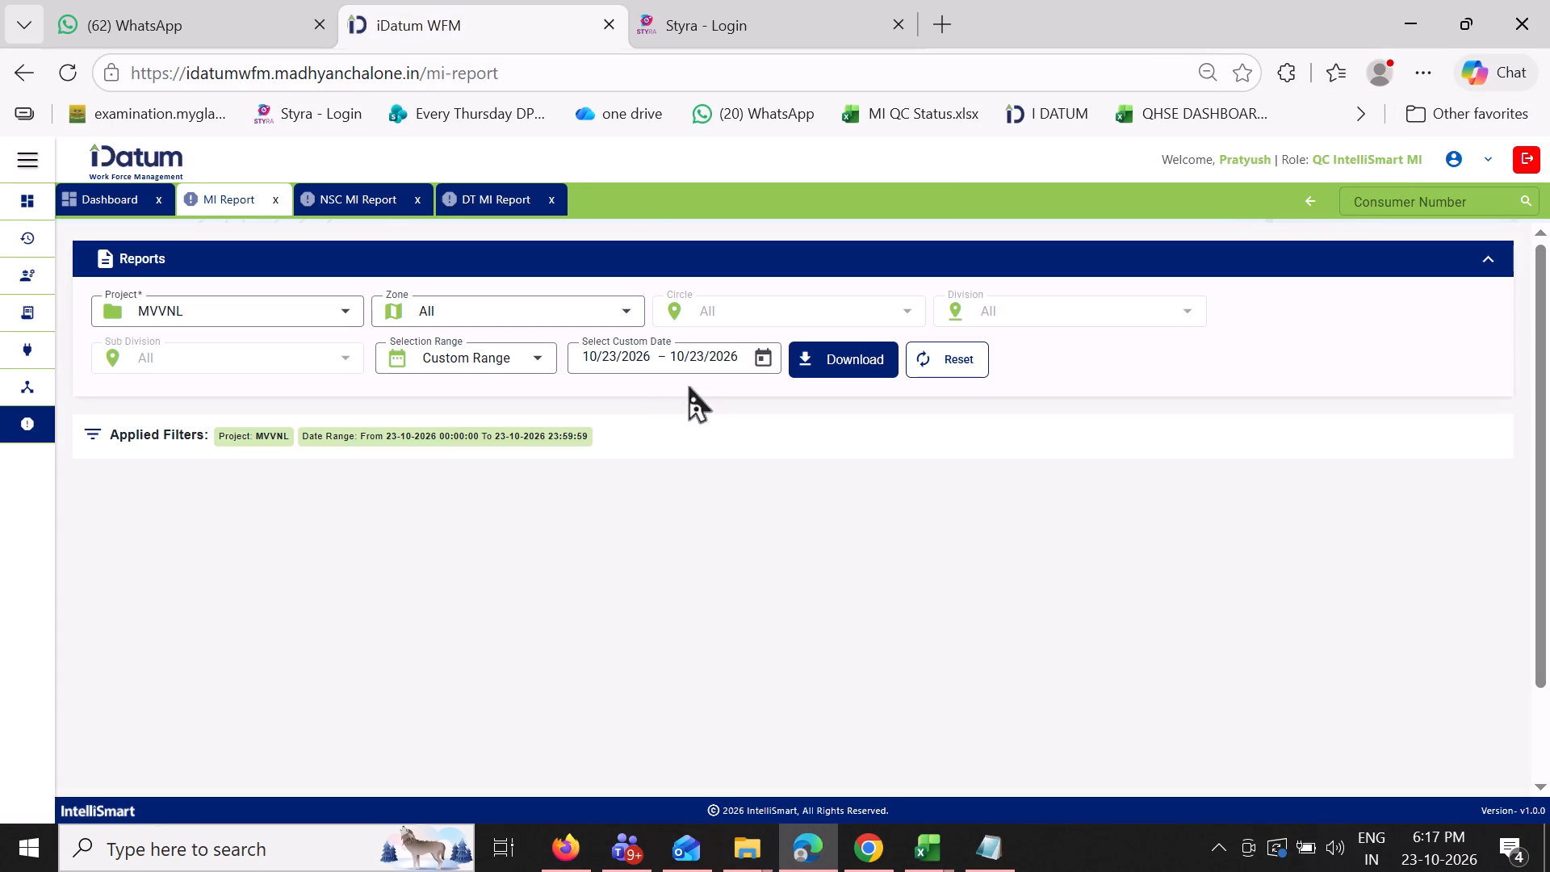
pyautogui.click(773, 346)
pyautogui.click(785, 416)
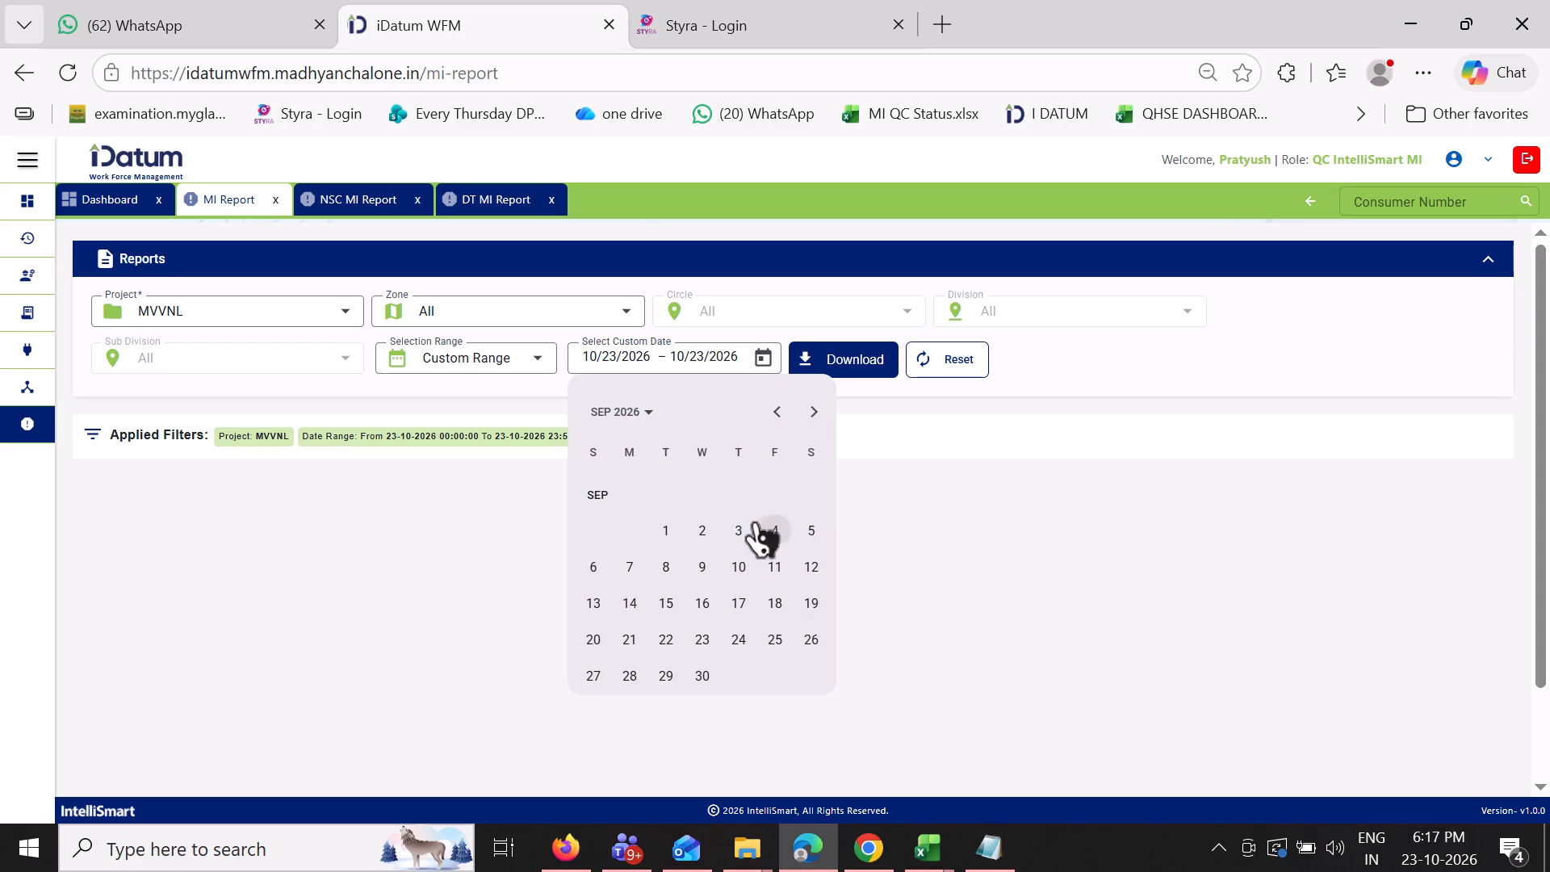
pyautogui.click(664, 542)
pyautogui.click(826, 411)
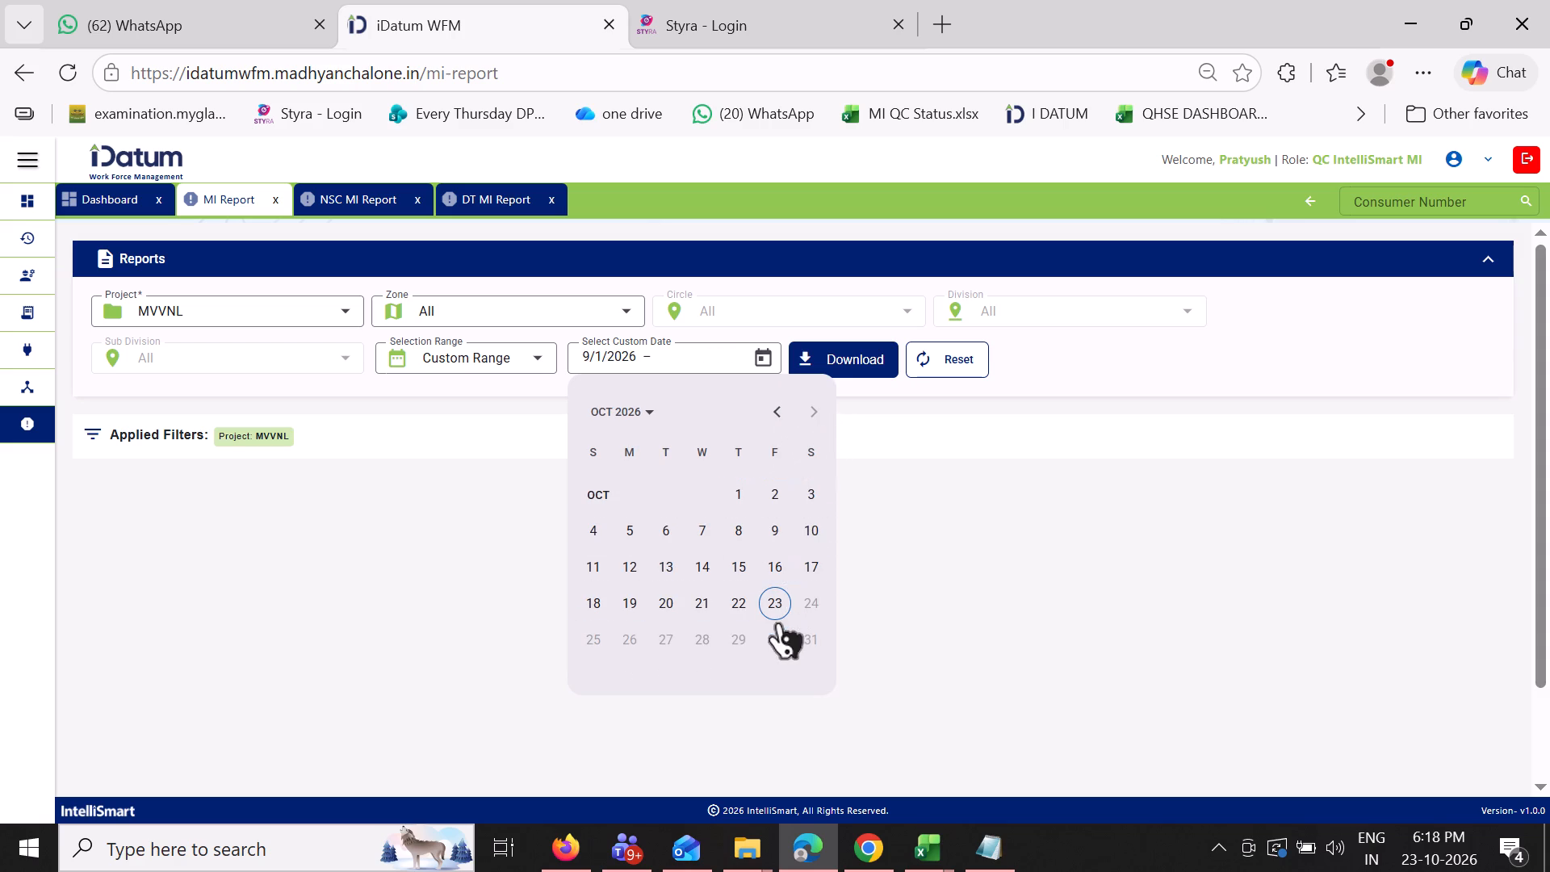
pyautogui.click(781, 606)
pyautogui.click(852, 369)
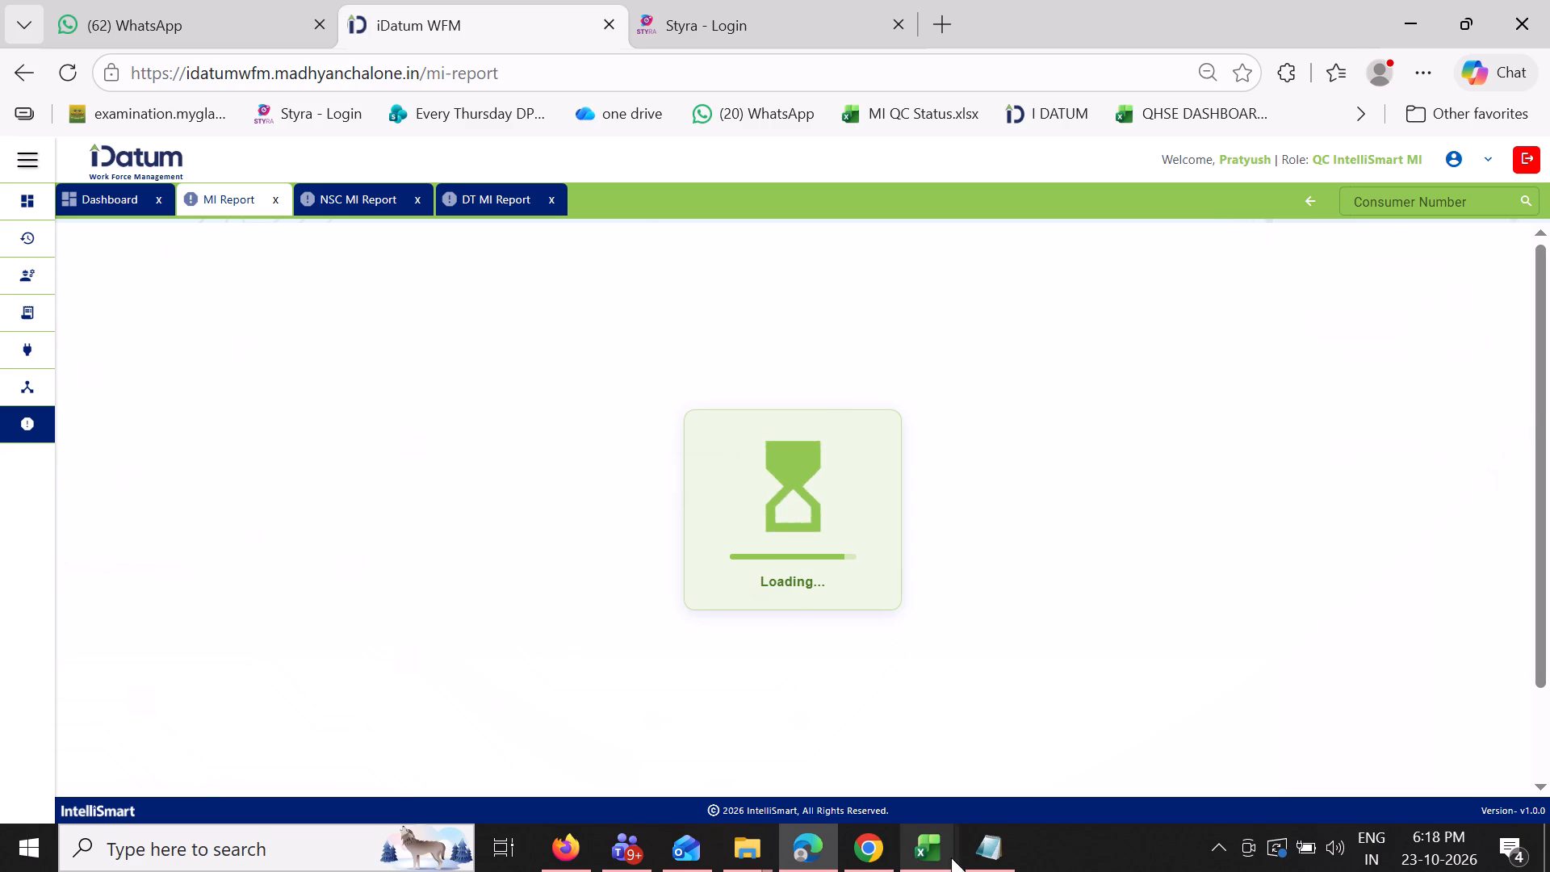
# Switch back to Google Chrome and refresh the QHSE Audit Report.
pyautogui.click(817, 857)
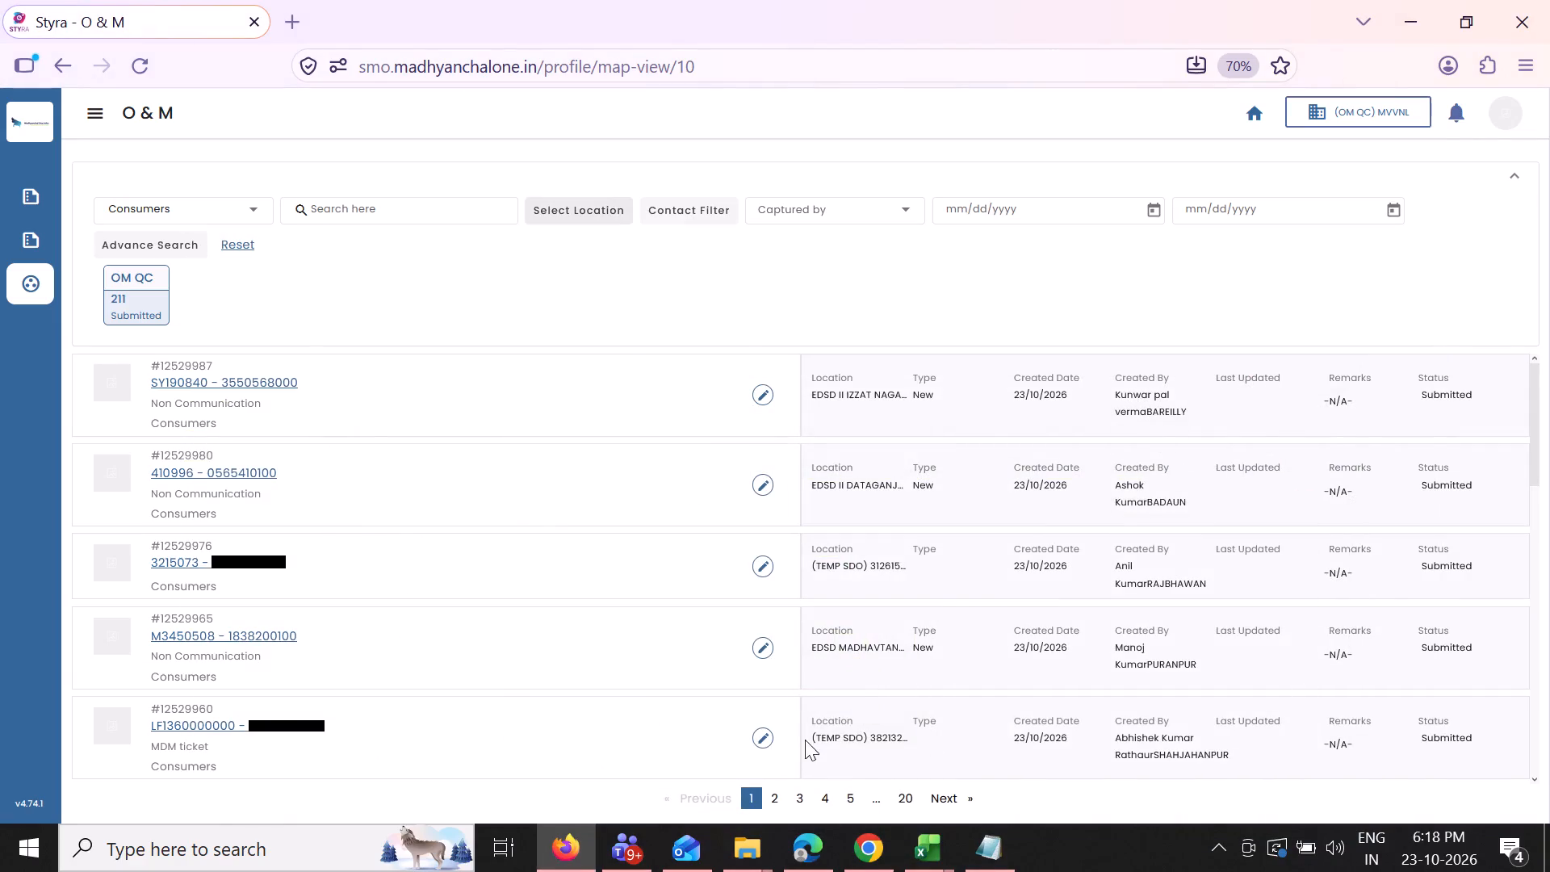
pyautogui.click(798, 856)
pyautogui.click(873, 849)
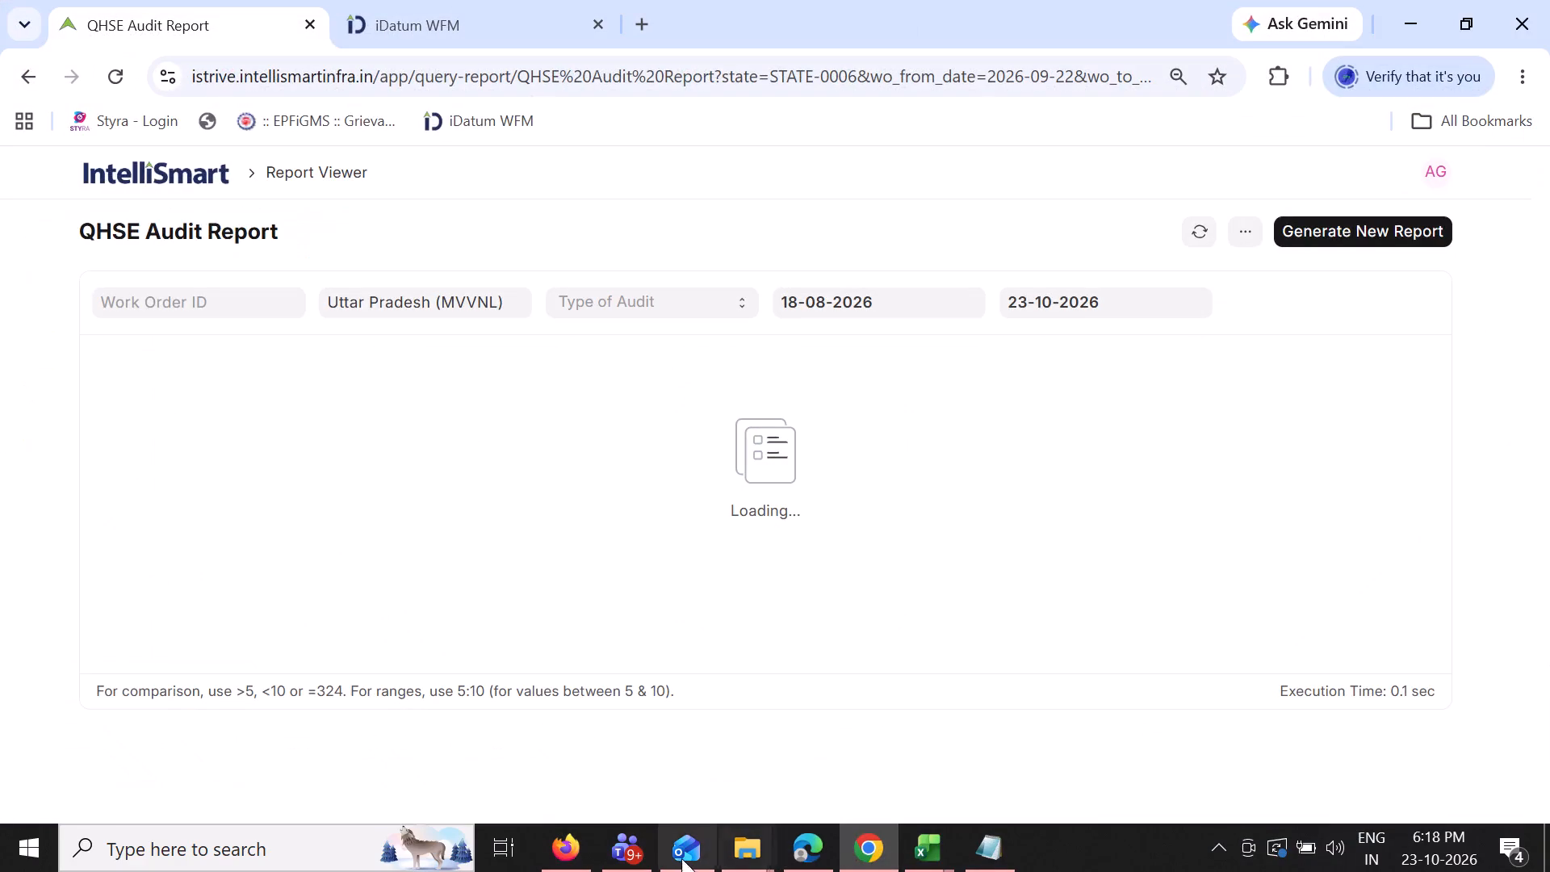
pyautogui.click(1204, 231)
pyautogui.click(572, 871)
pyautogui.click(763, 398)
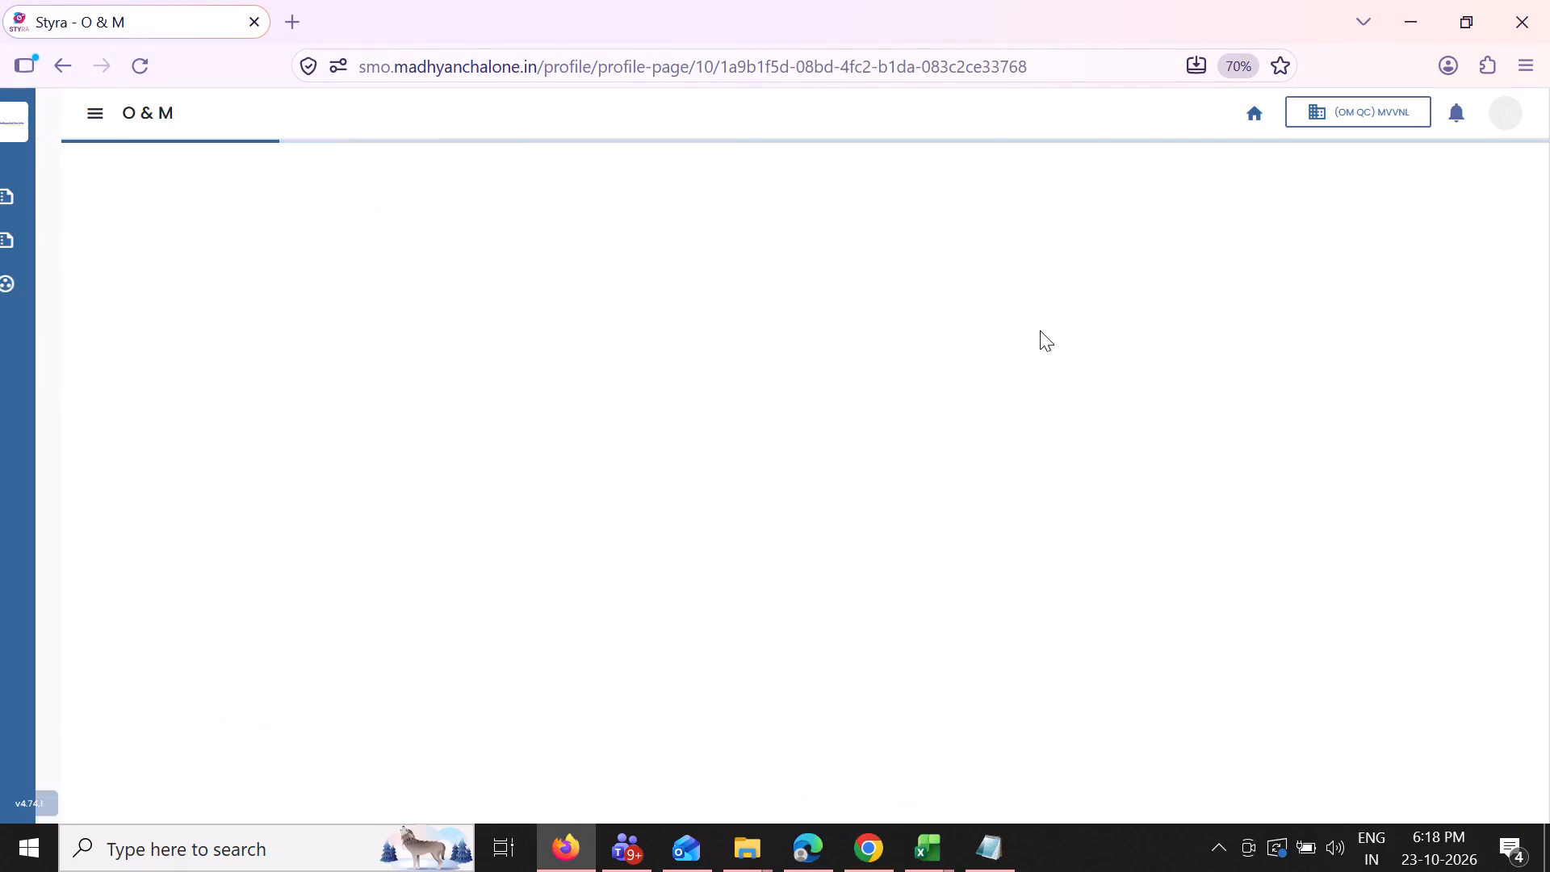
pyautogui.click(1498, 168)
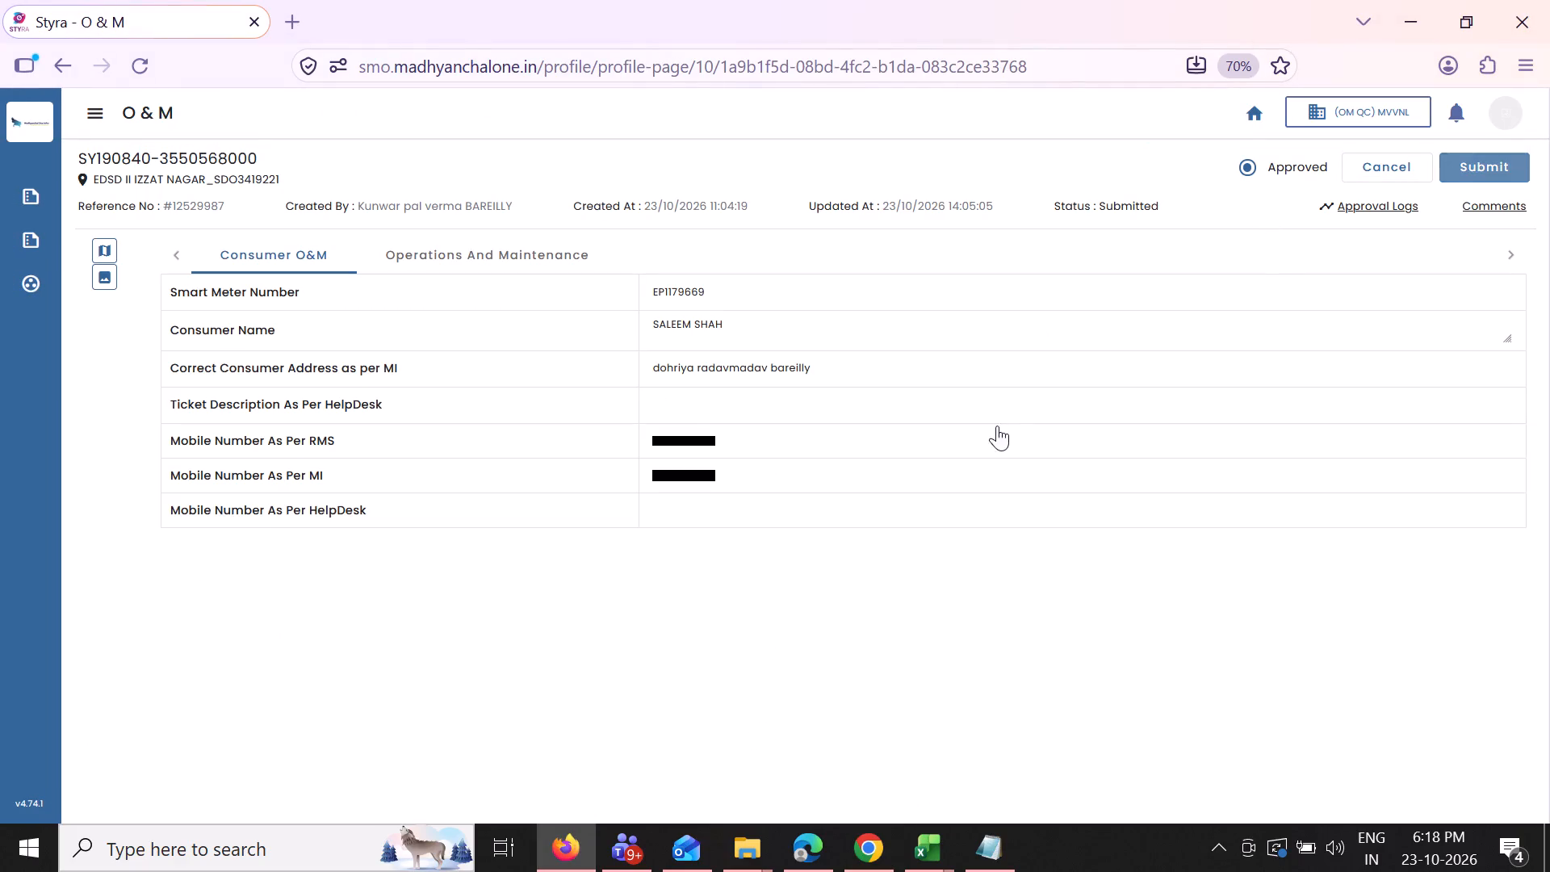
pyautogui.click(765, 389)
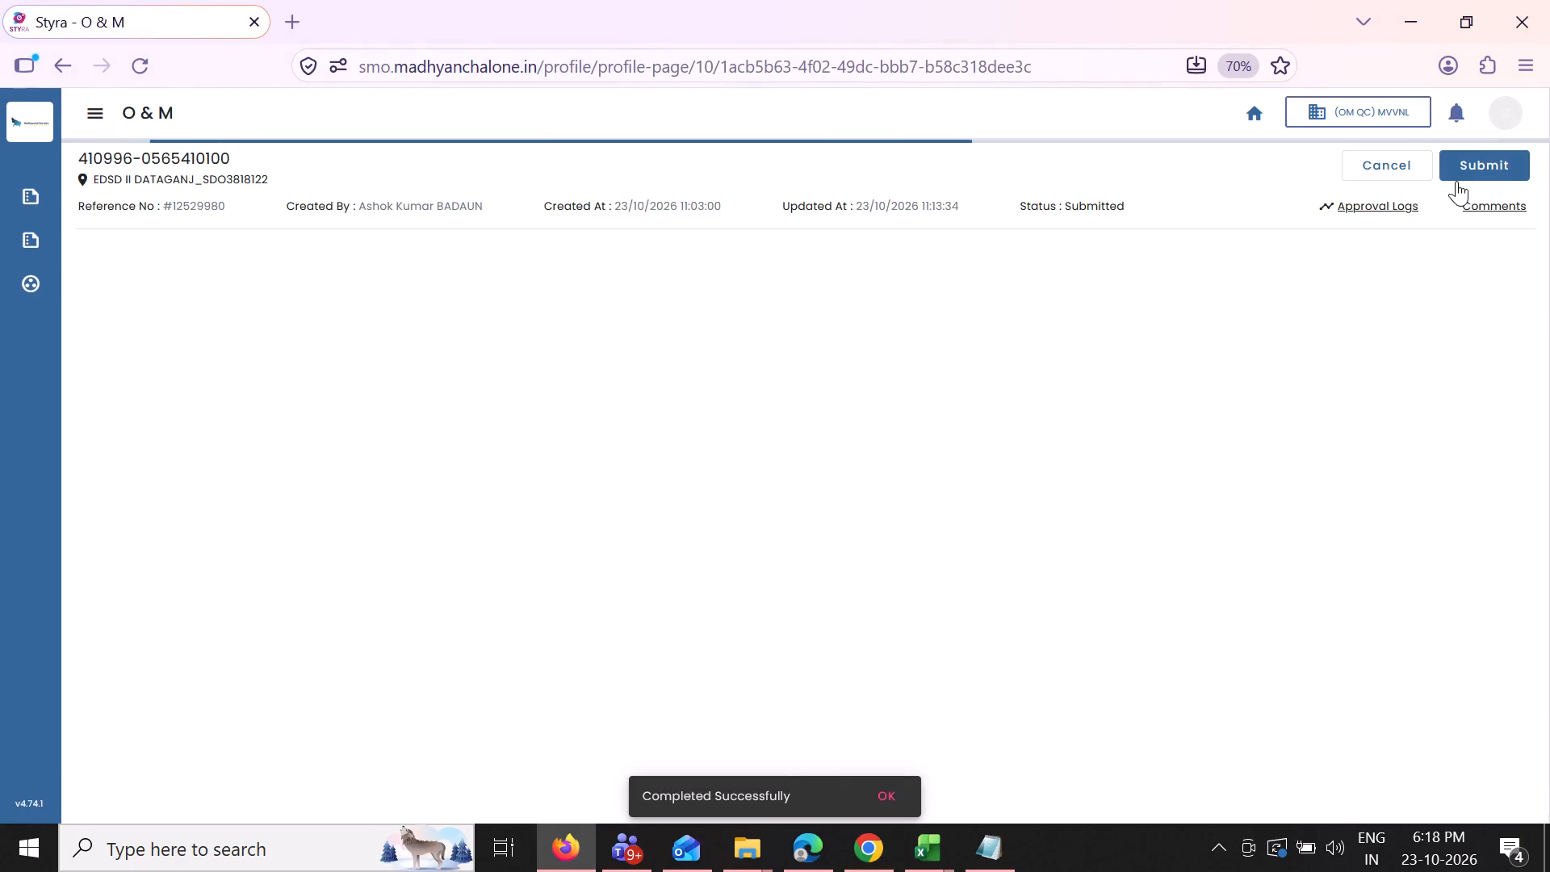
pyautogui.click(1467, 177)
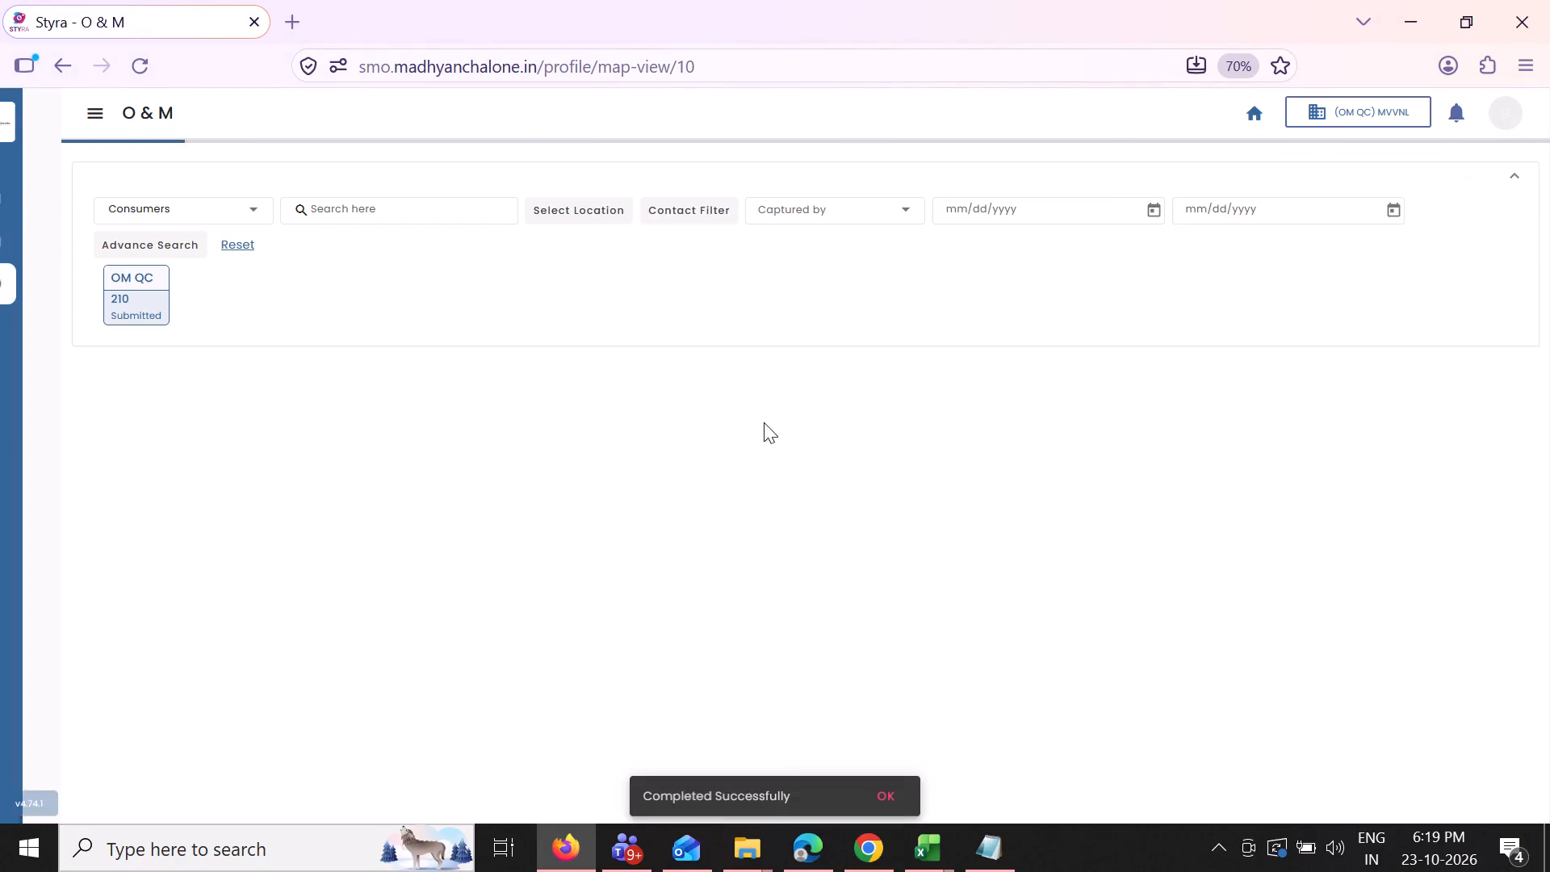
pyautogui.click(767, 388)
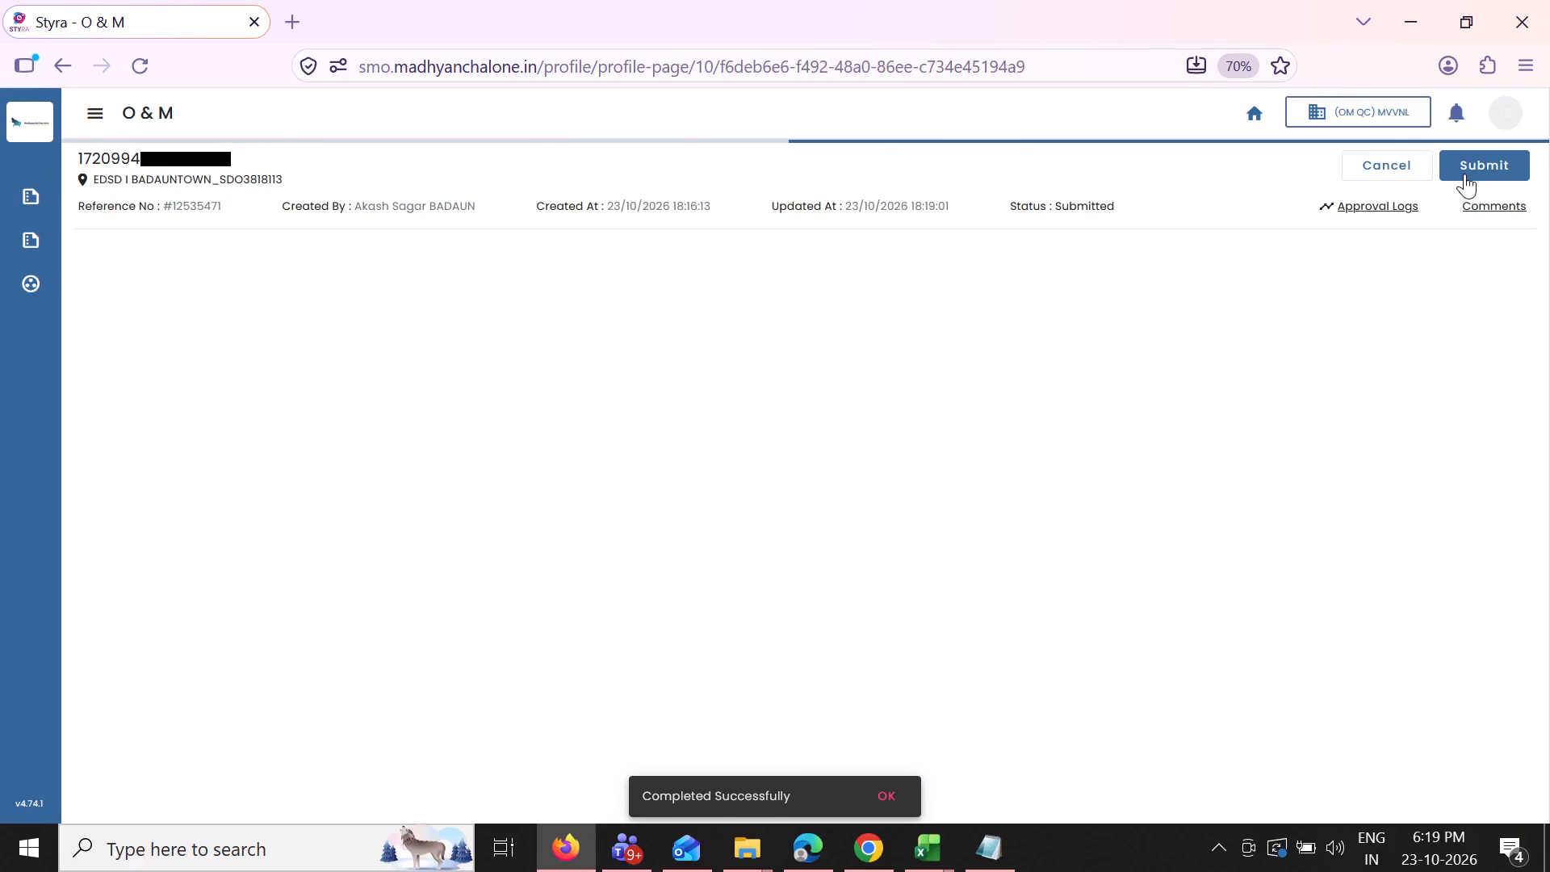
pyautogui.click(1465, 171)
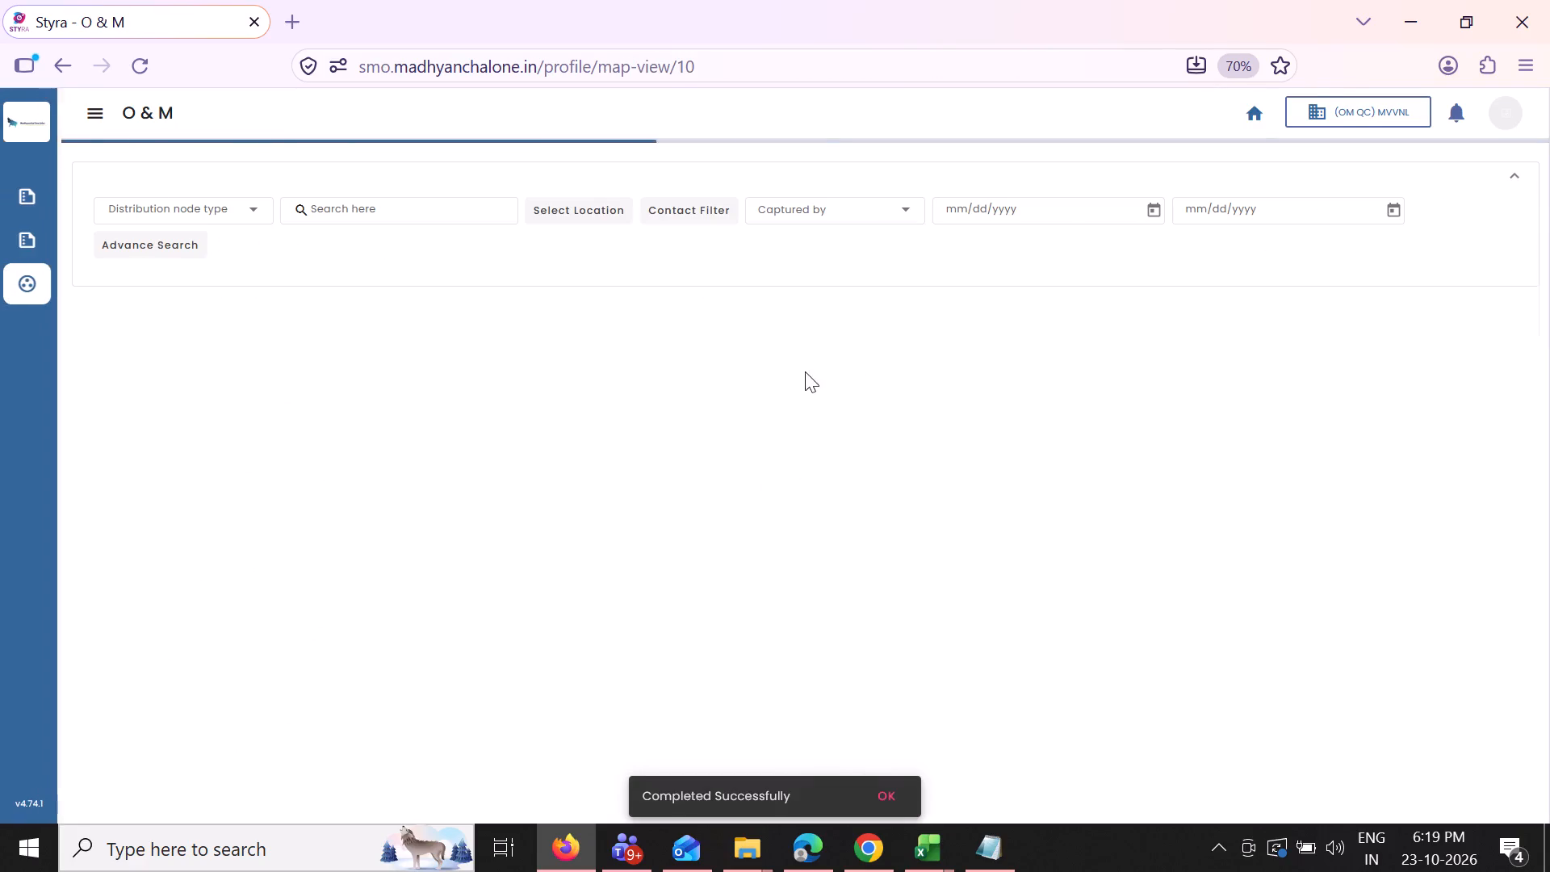
pyautogui.click(749, 389)
pyautogui.click(770, 382)
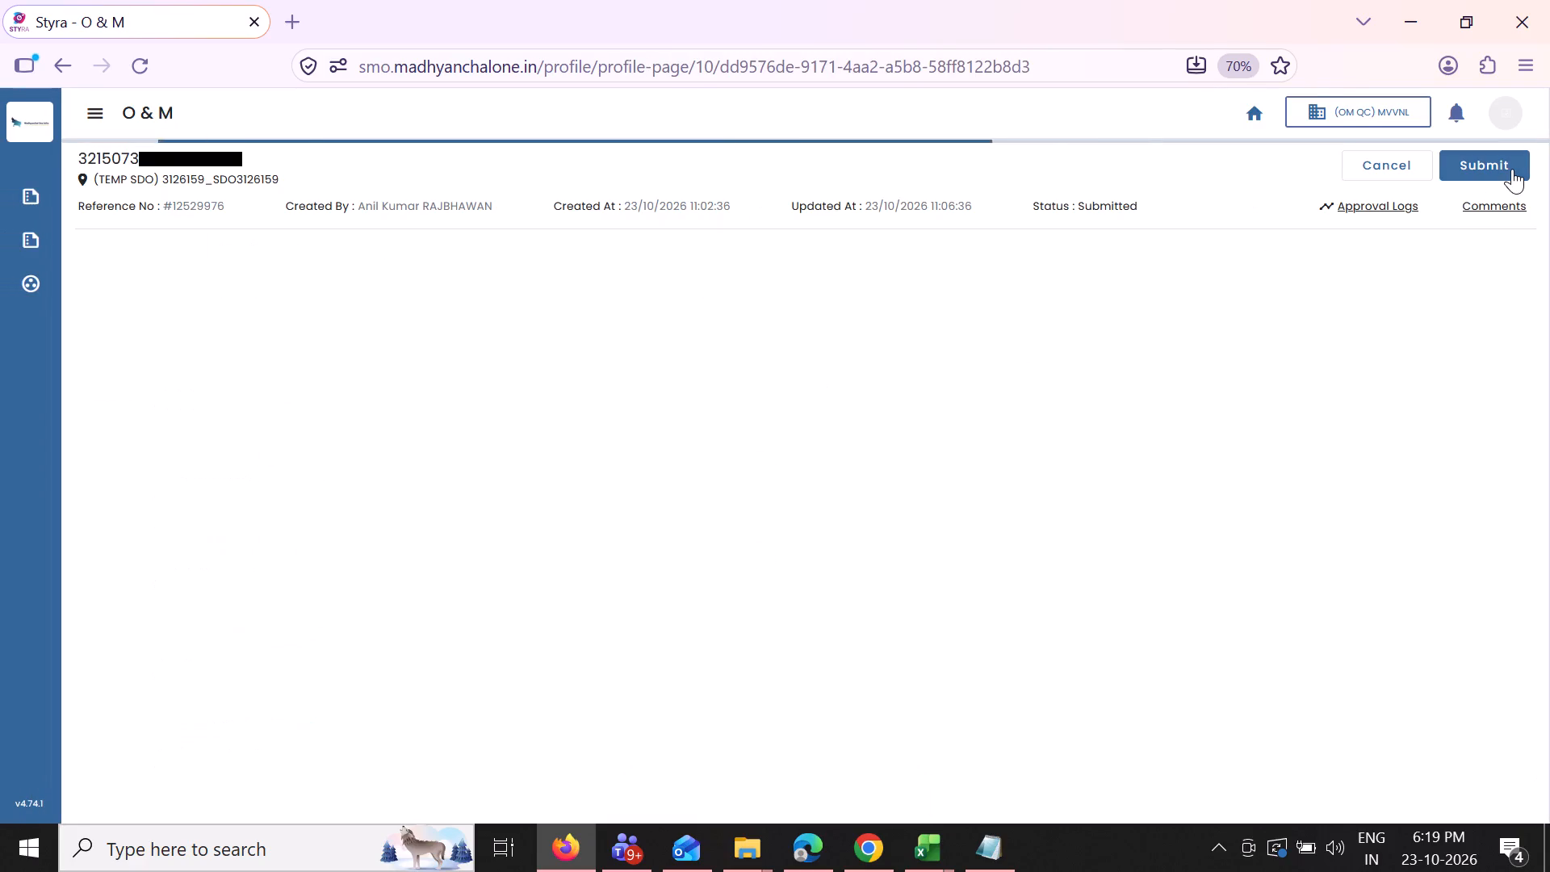
pyautogui.click(1512, 167)
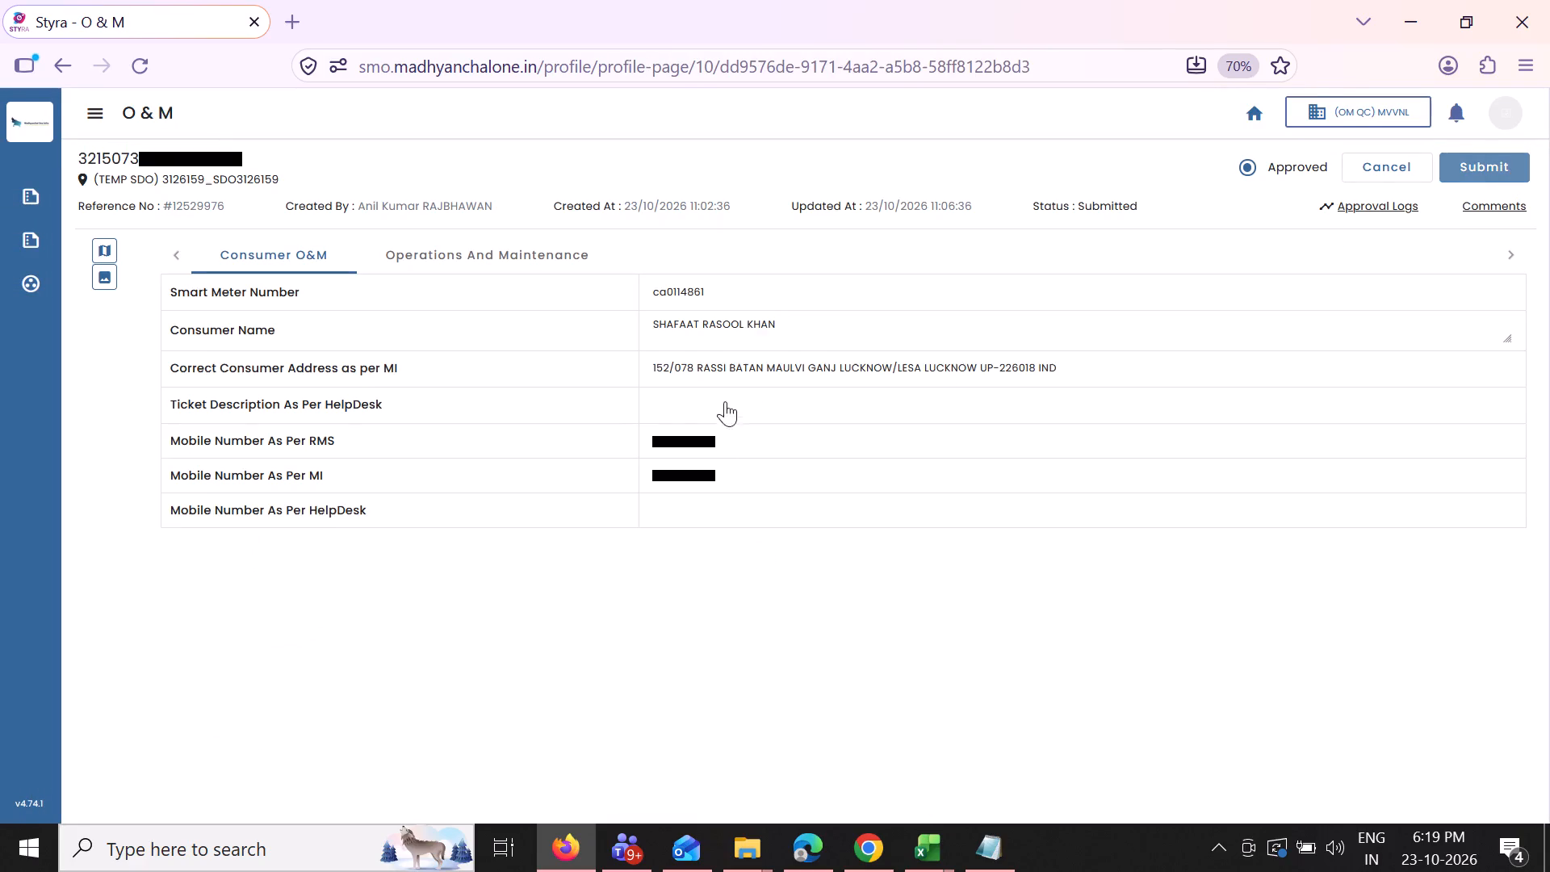
pyautogui.click(773, 396)
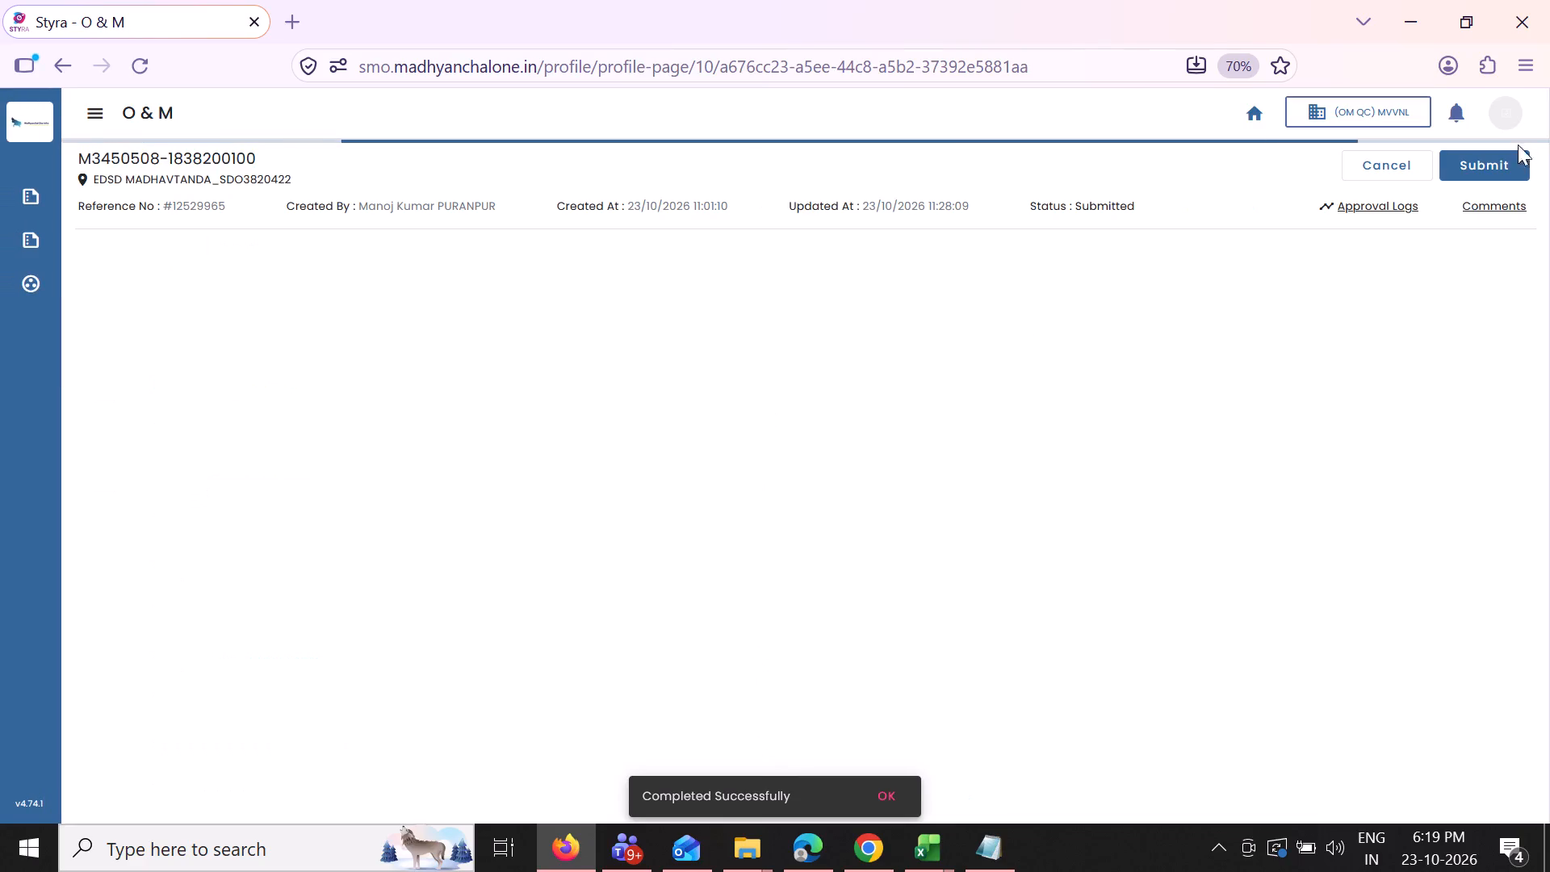
pyautogui.click(1497, 159)
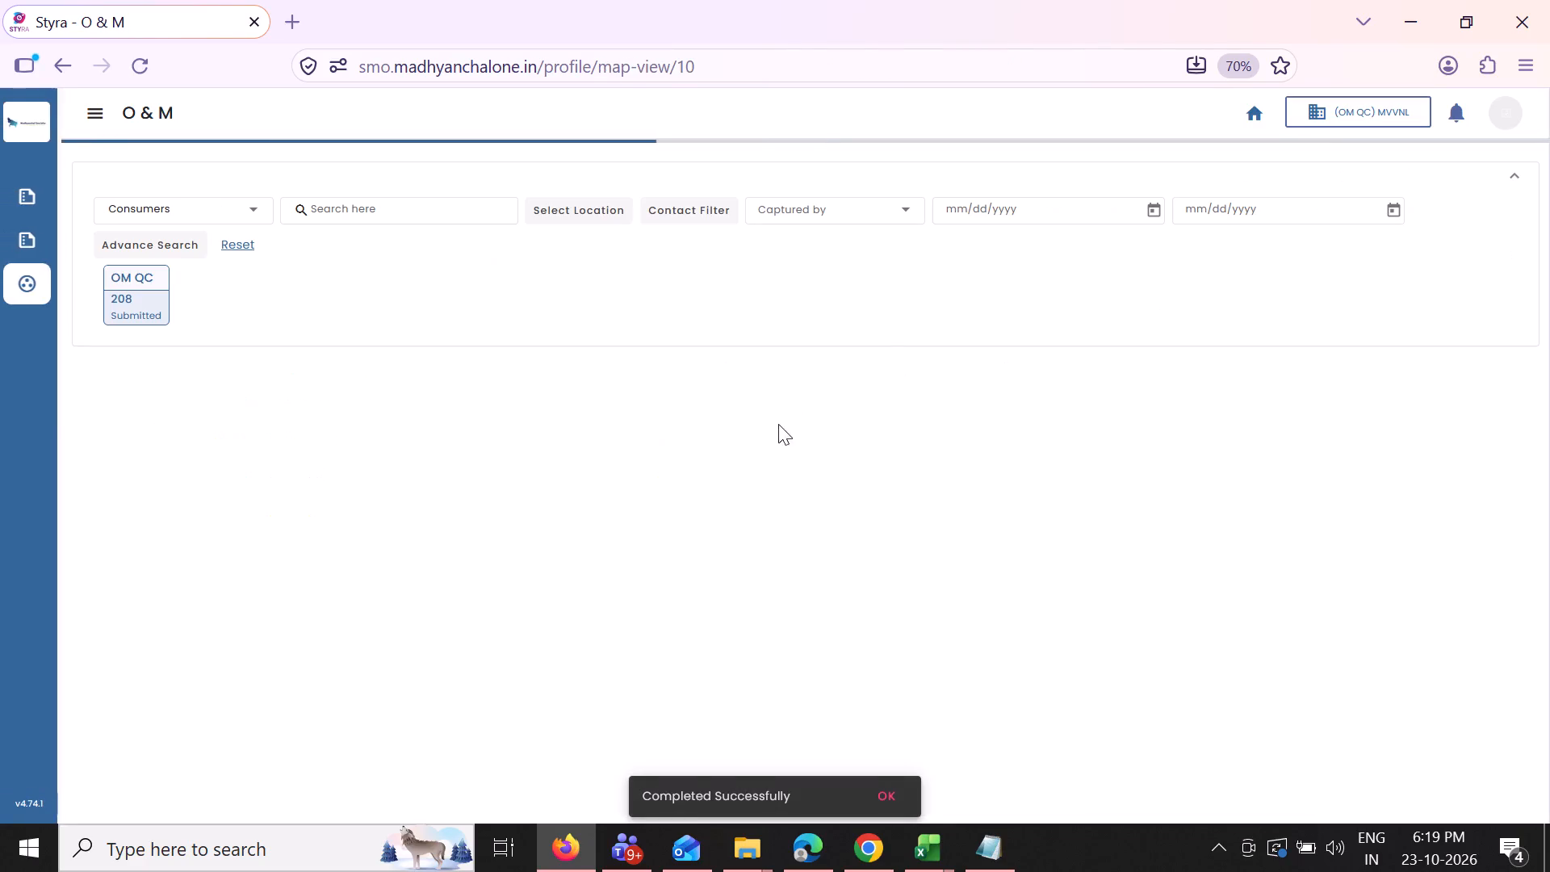
pyautogui.click(762, 395)
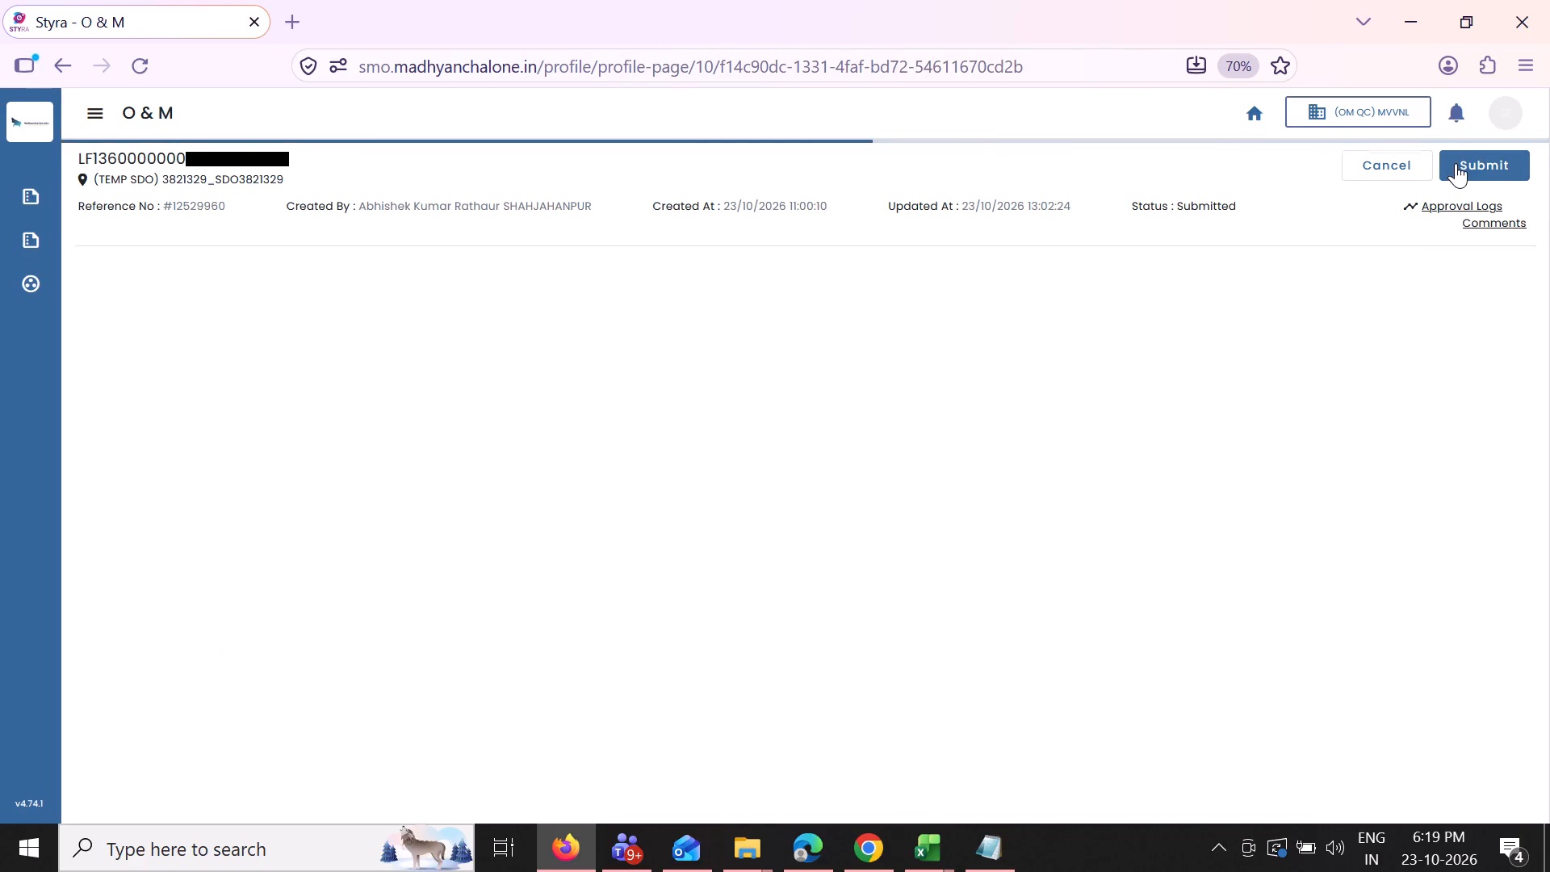
pyautogui.click(1455, 162)
pyautogui.click(748, 394)
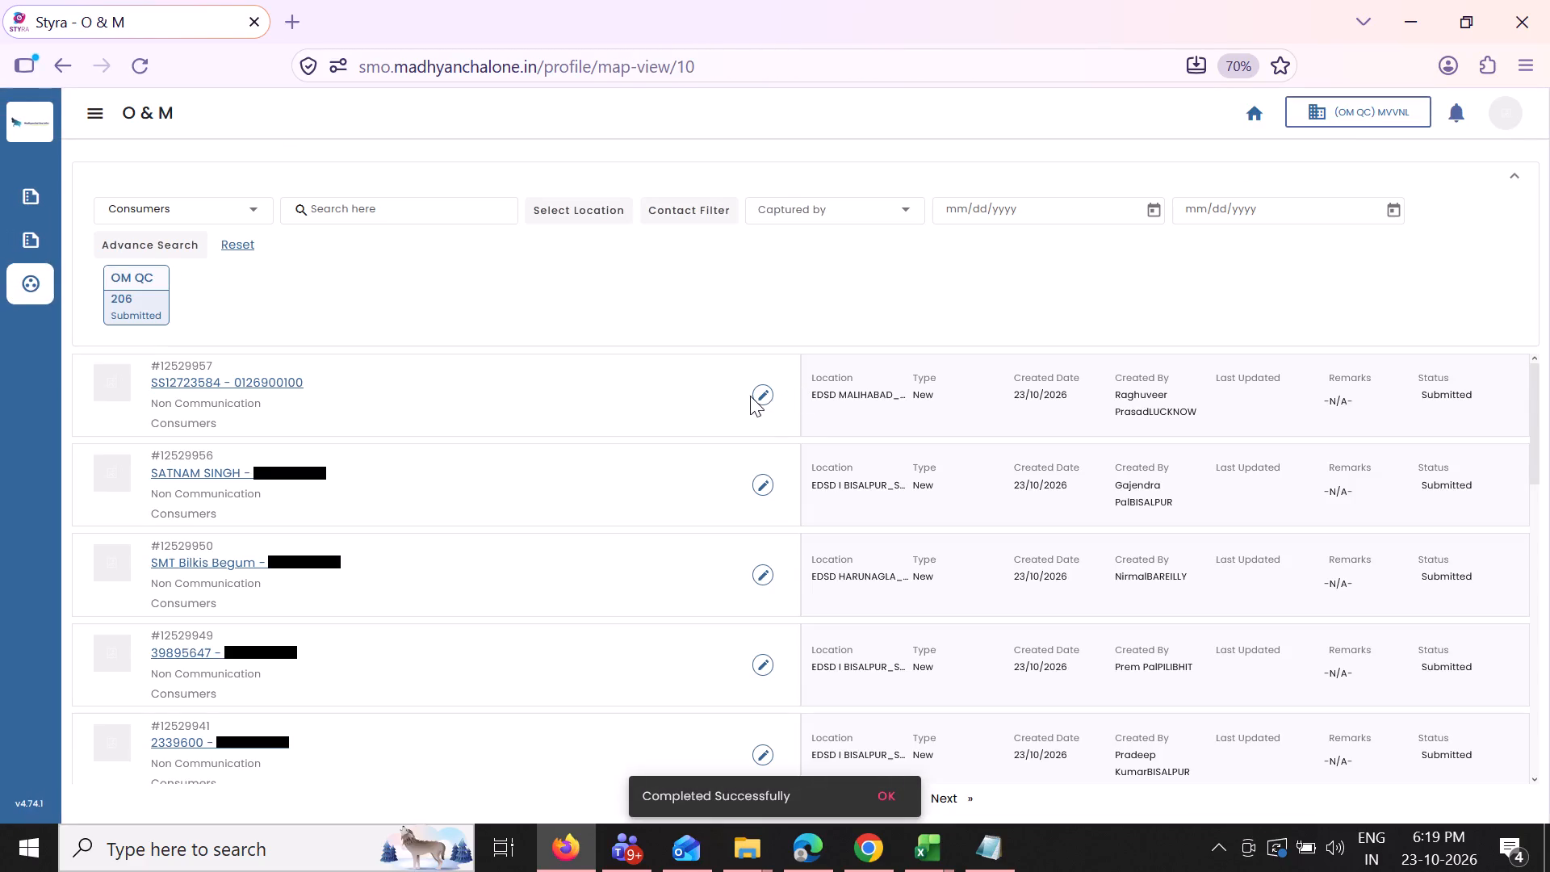
pyautogui.click(759, 396)
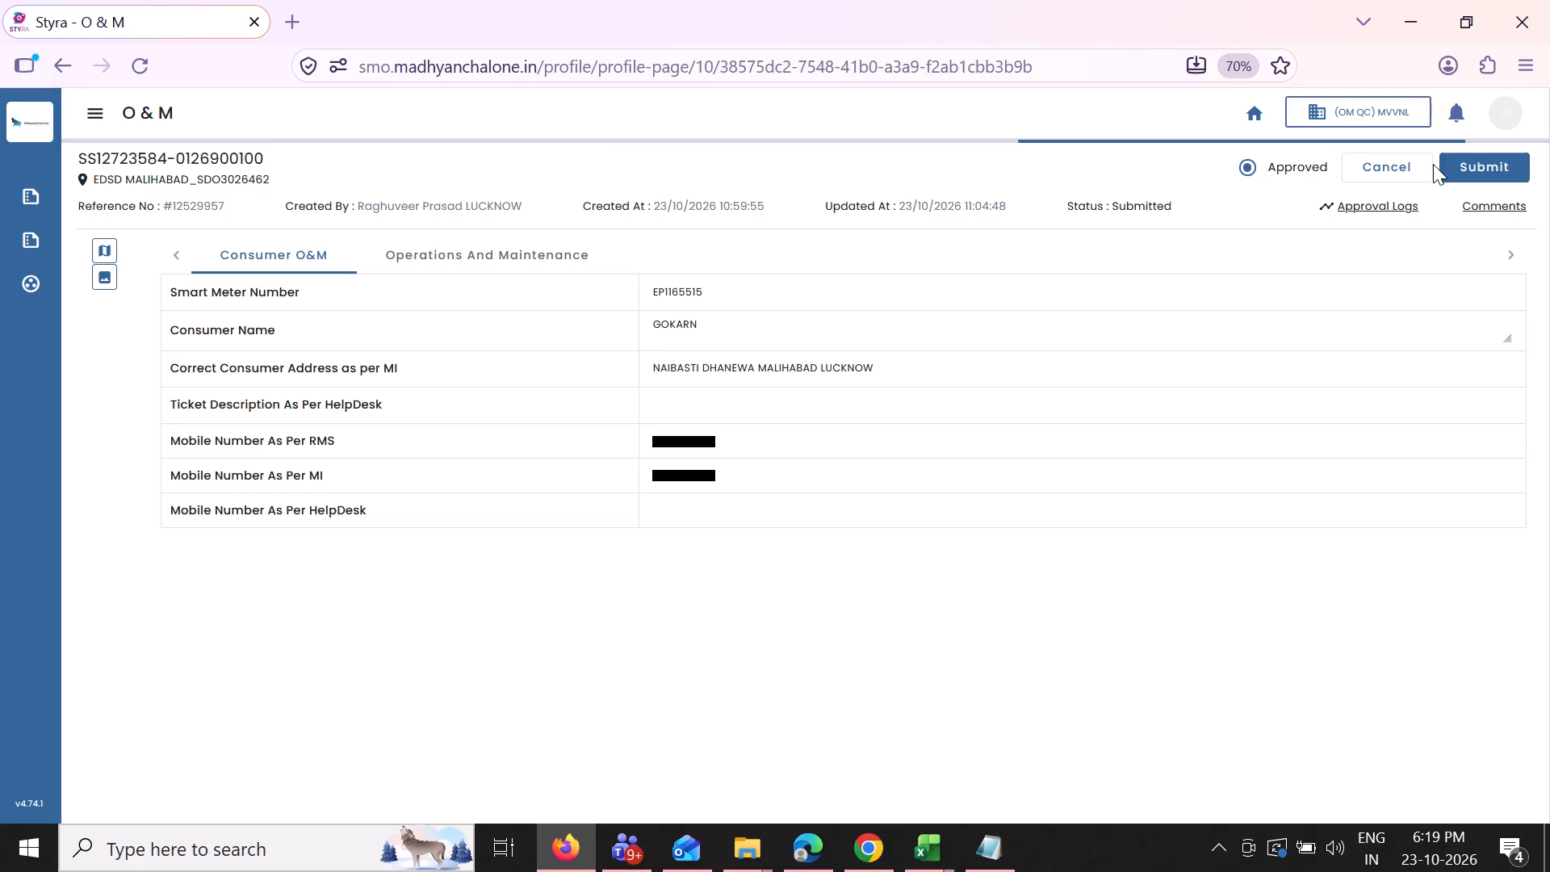
pyautogui.click(1435, 164)
pyautogui.click(1501, 170)
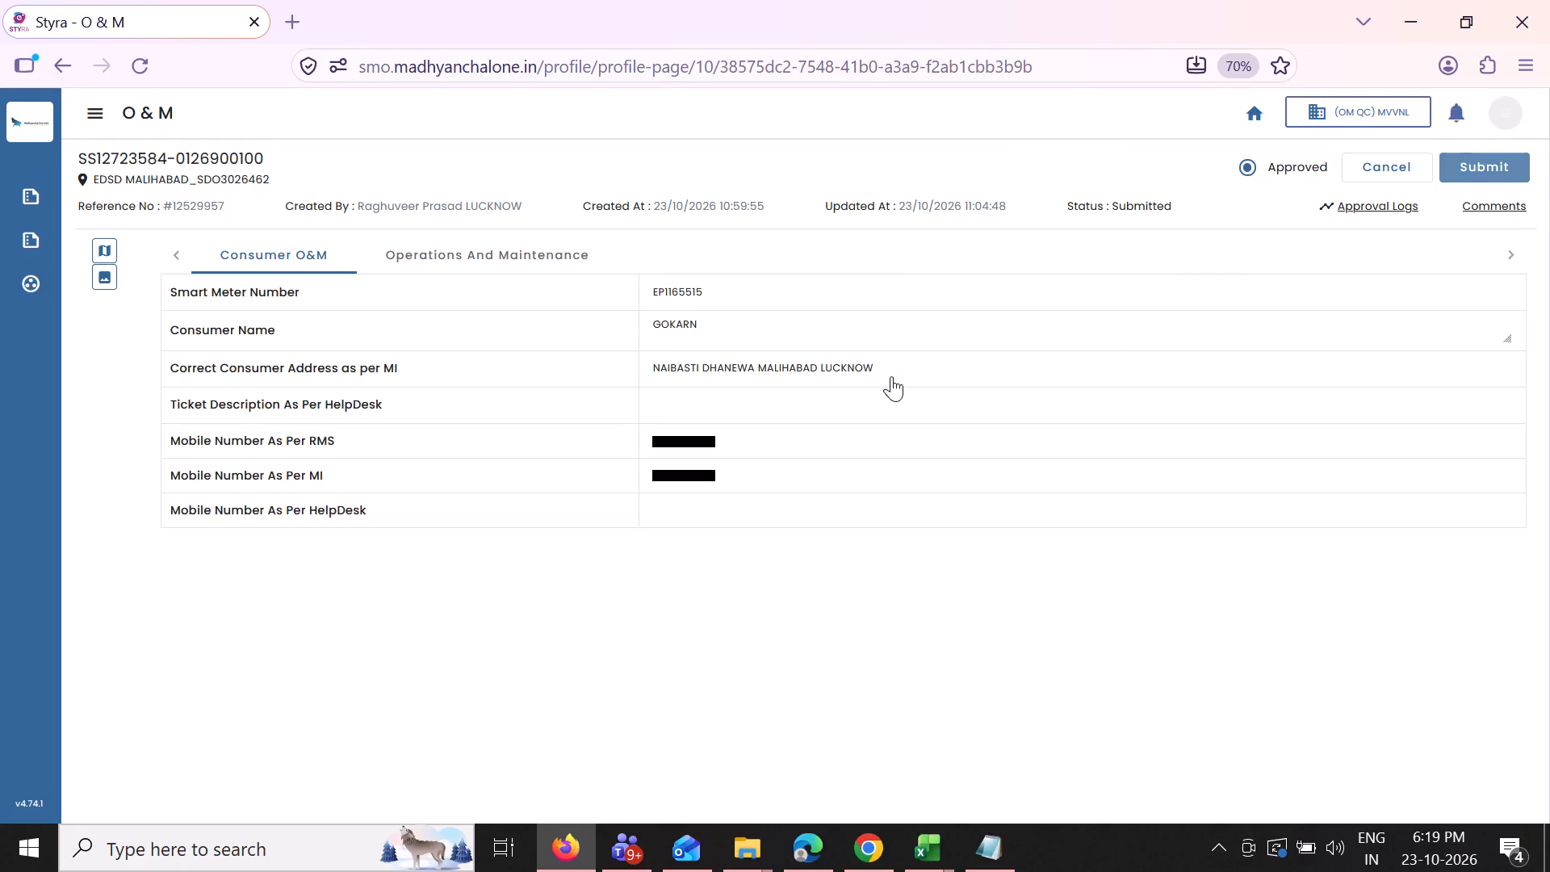
pyautogui.click(768, 402)
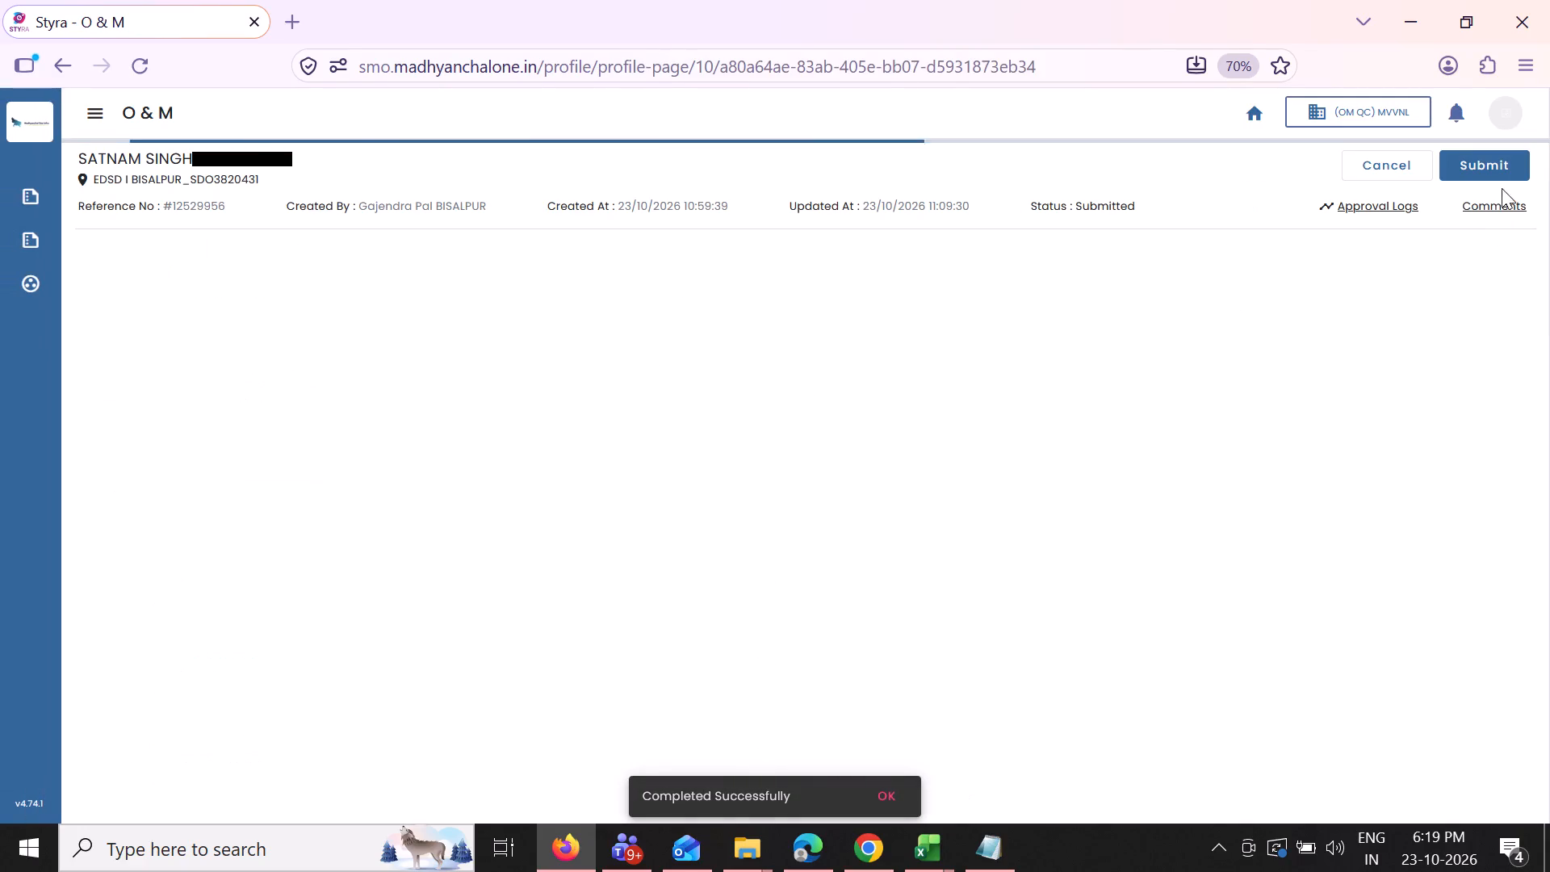
pyautogui.click(1495, 169)
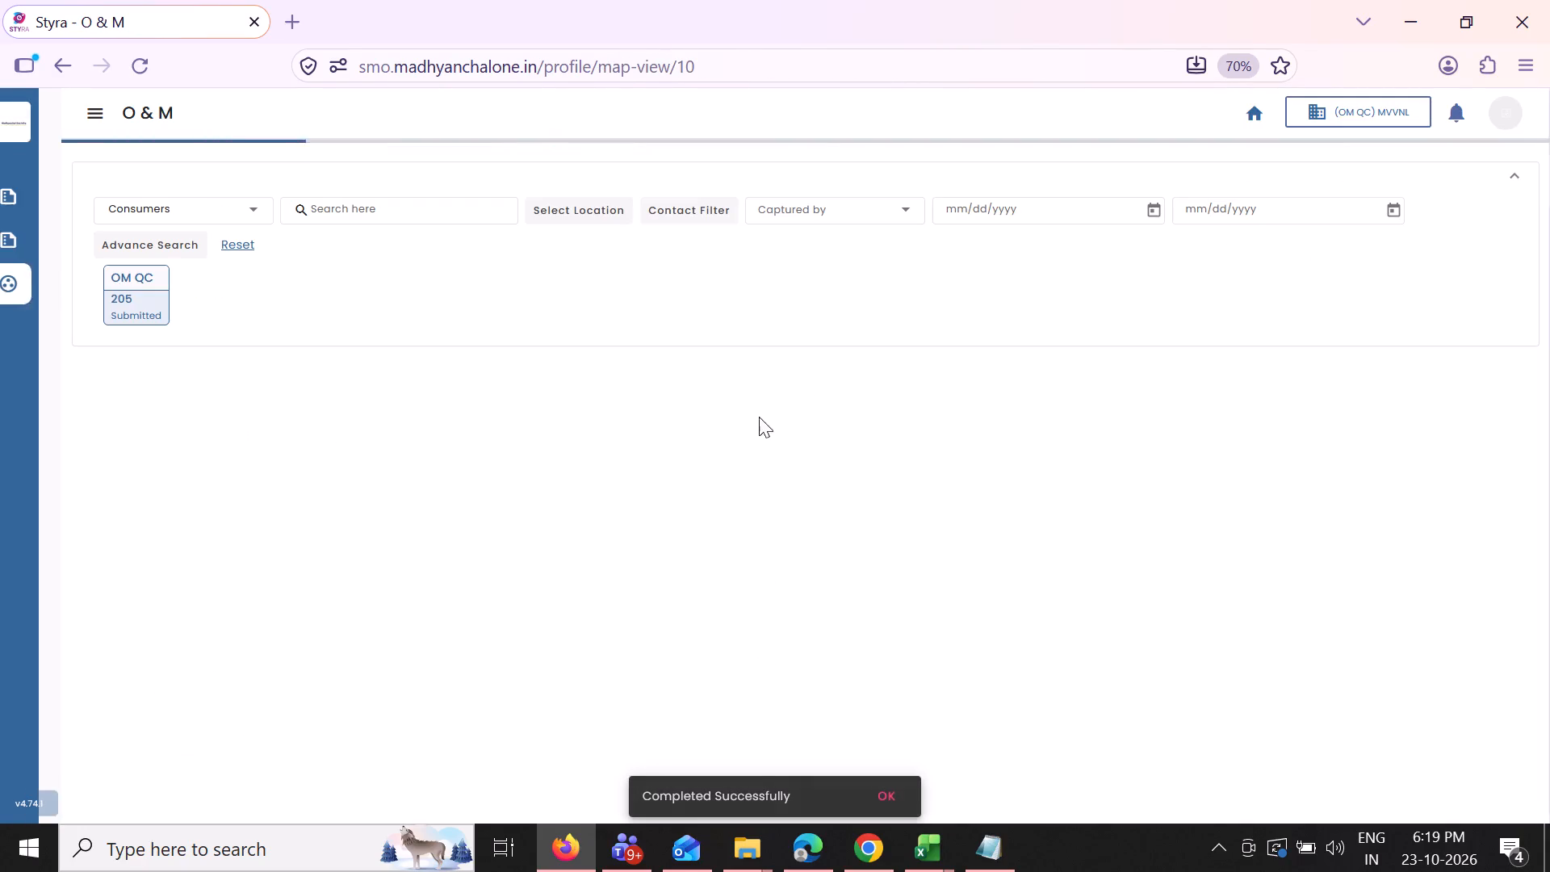
pyautogui.click(765, 397)
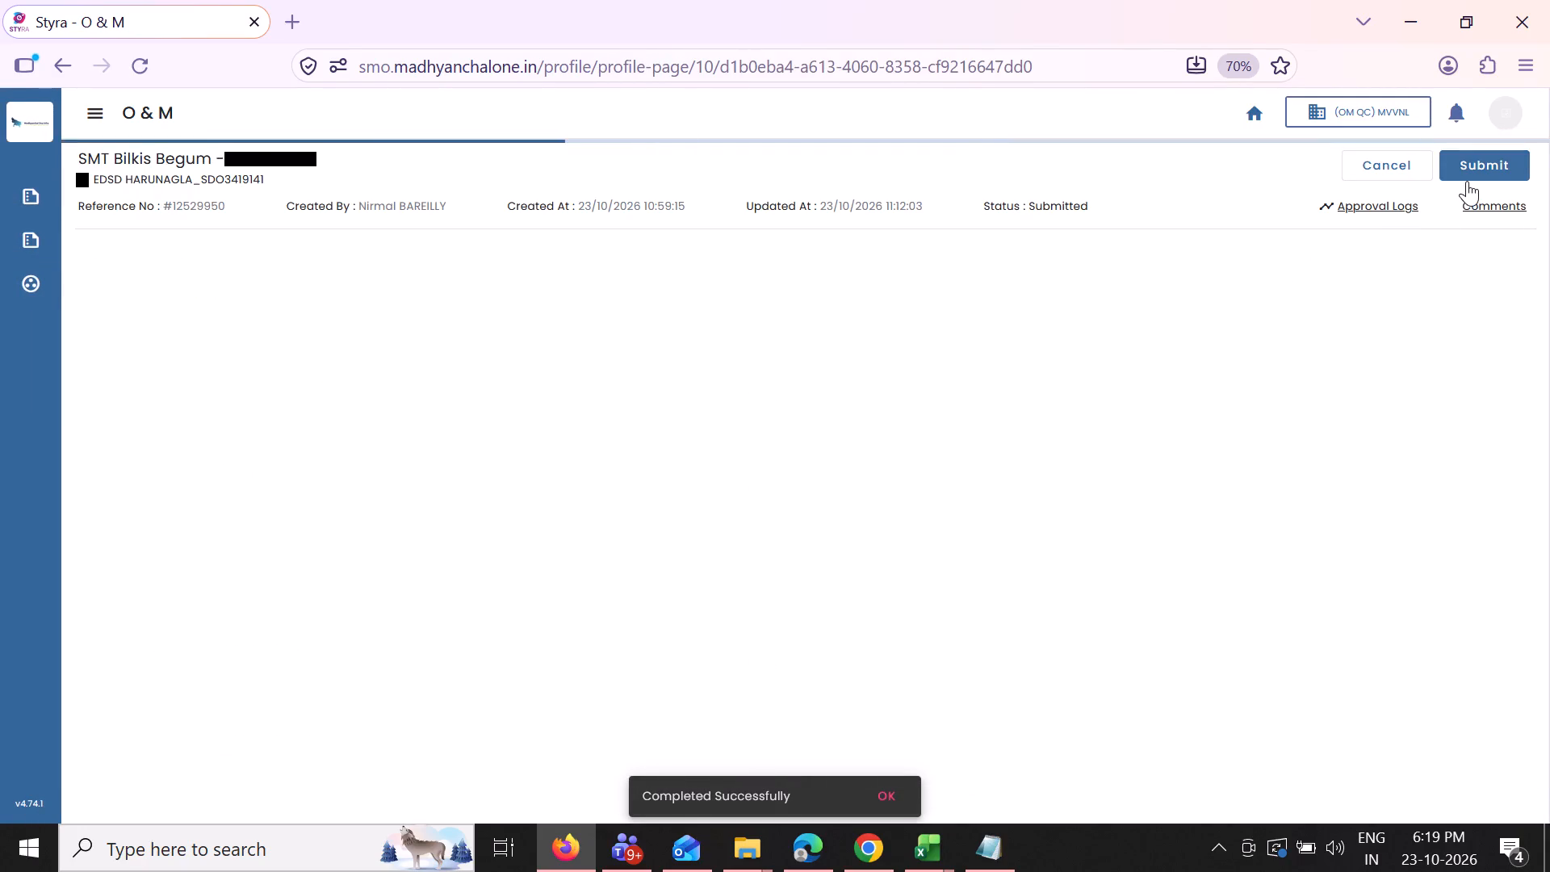
pyautogui.click(1475, 170)
pyautogui.click(754, 393)
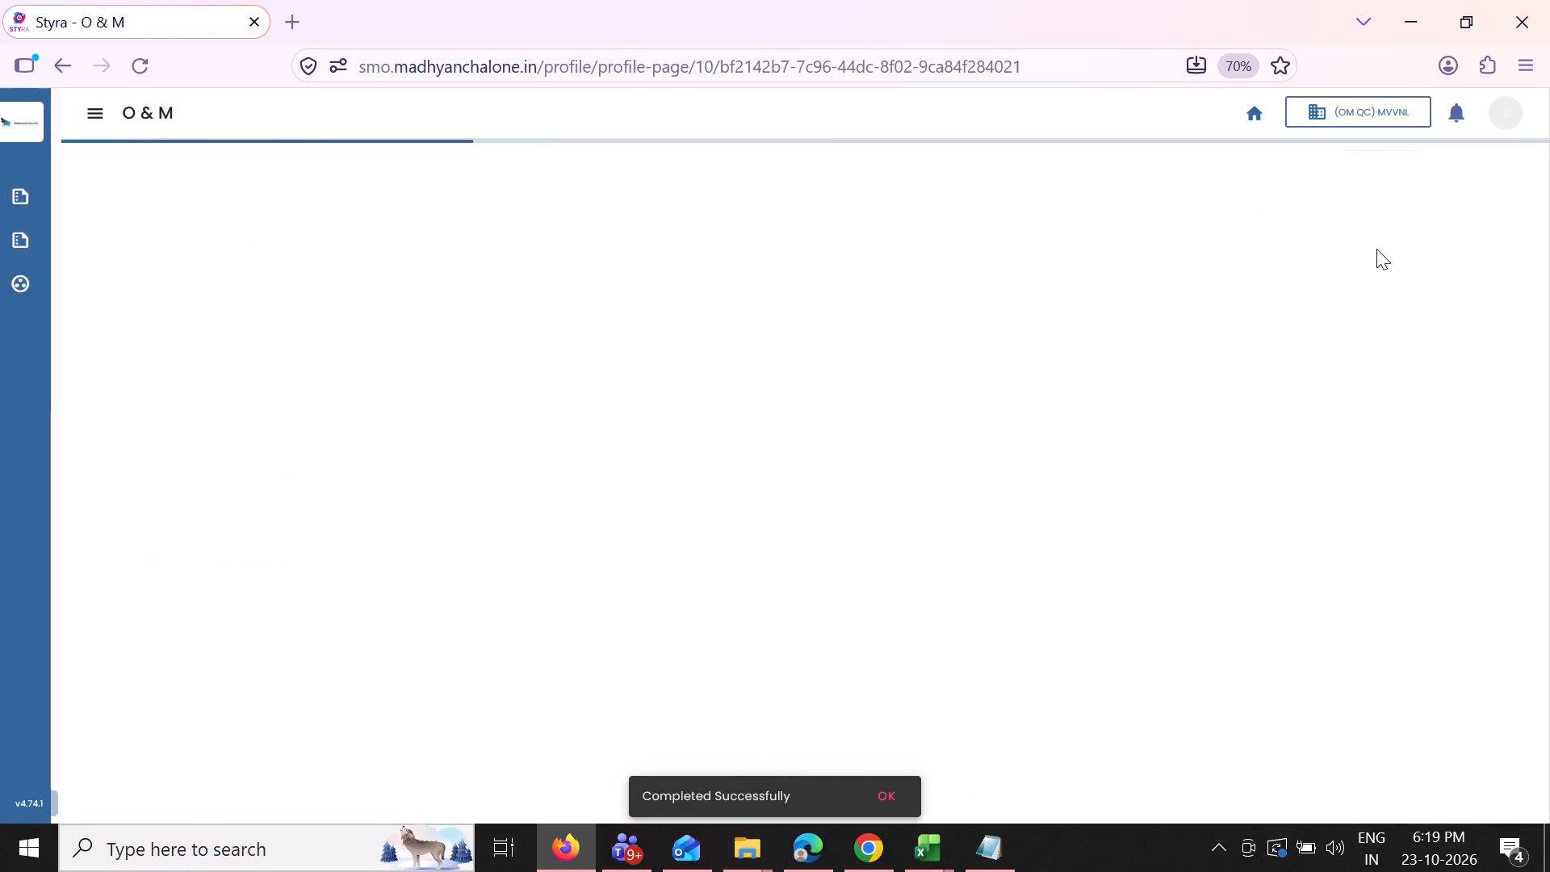
pyautogui.click(1475, 166)
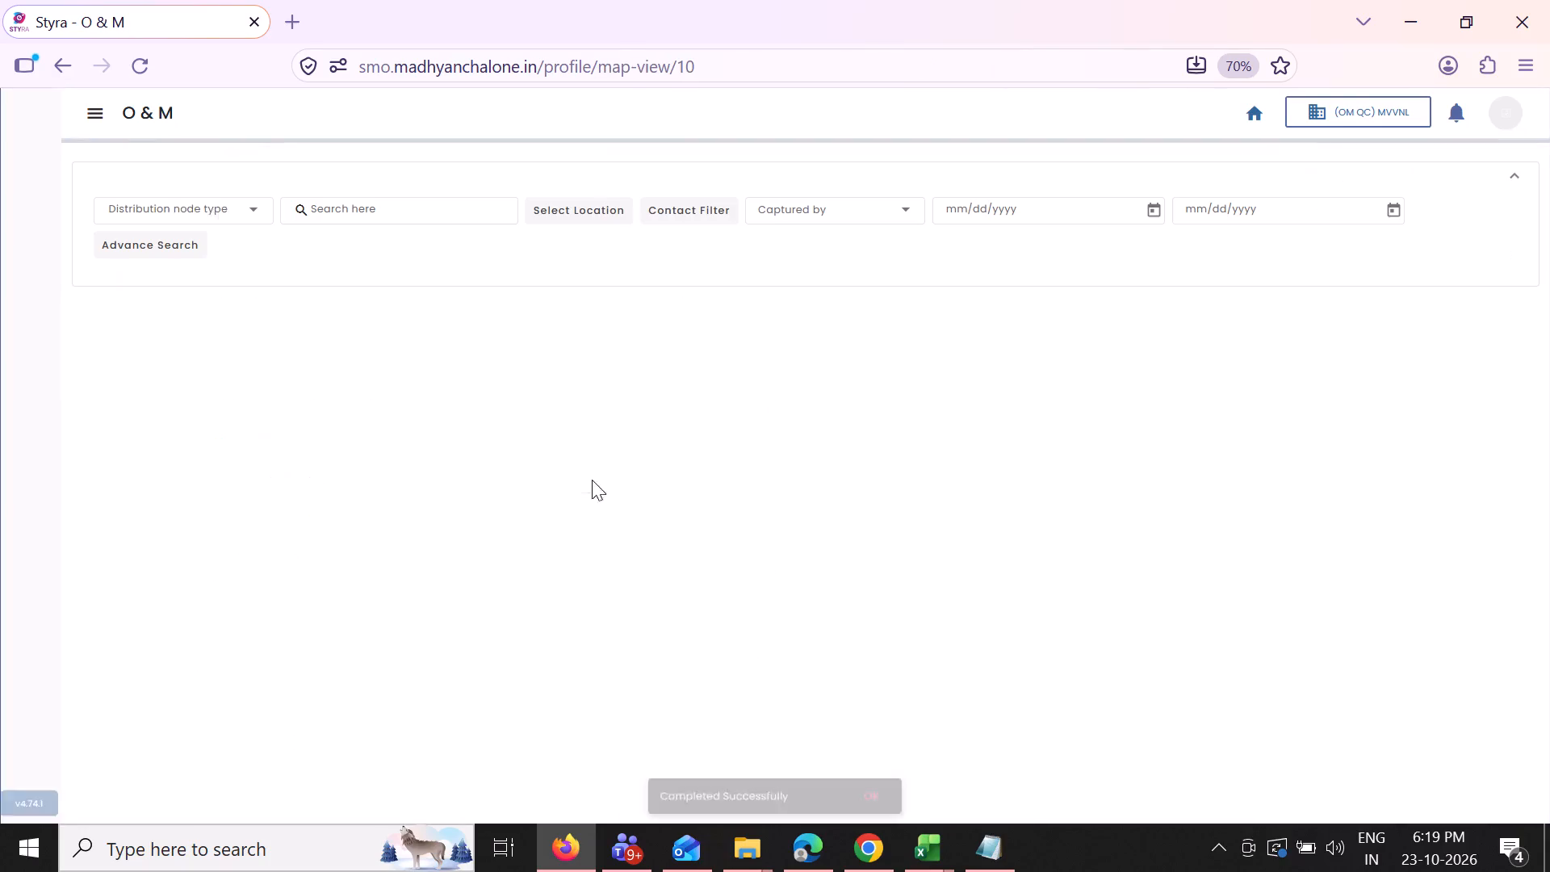
pyautogui.click(756, 392)
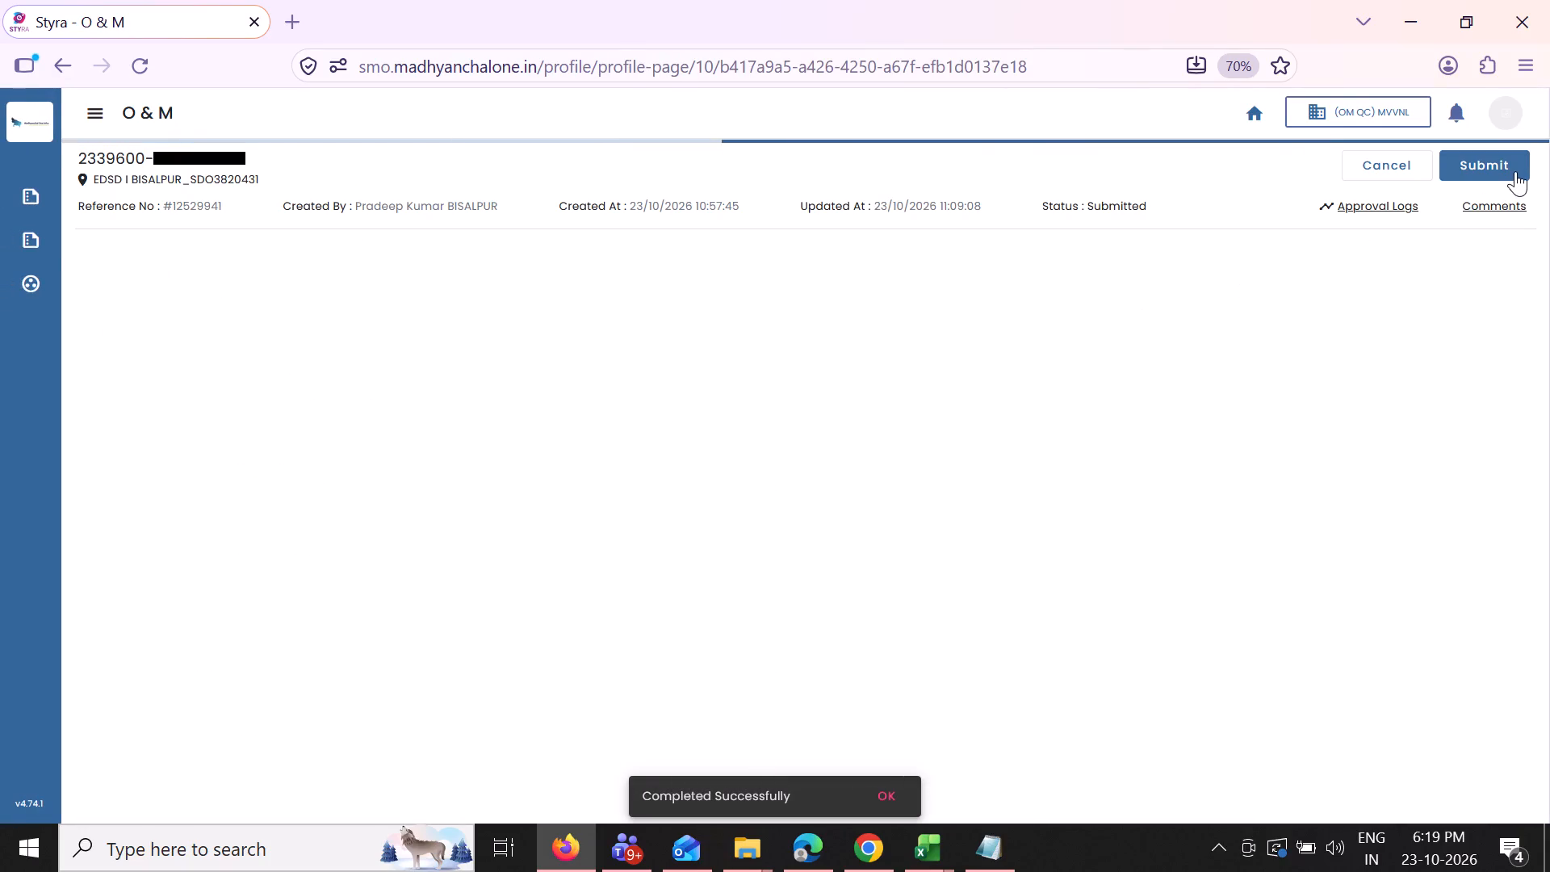
pyautogui.click(1509, 168)
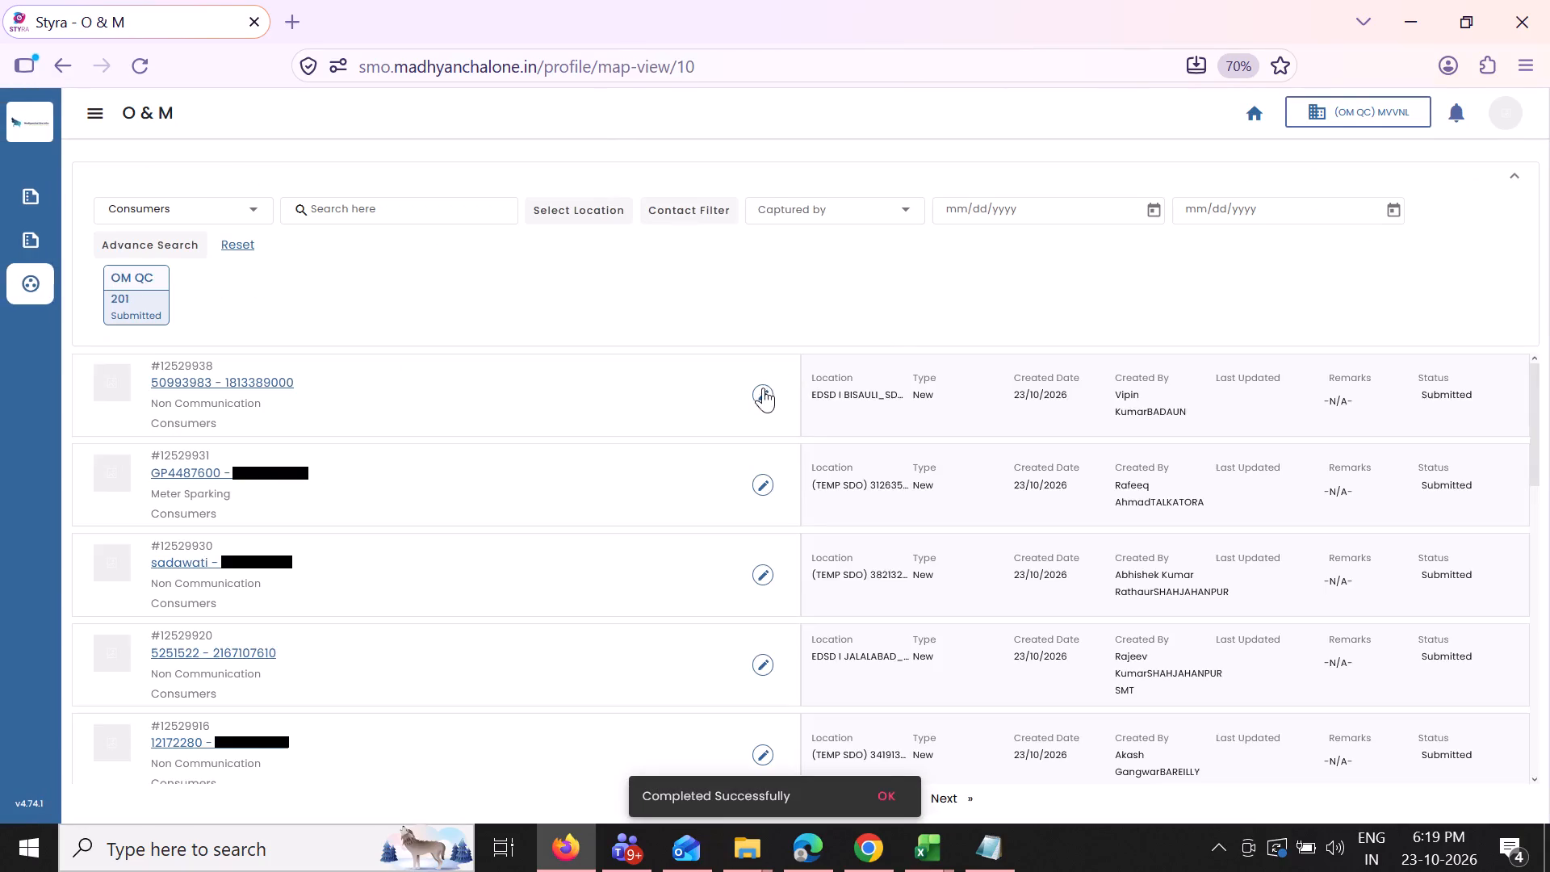
pyautogui.click(762, 388)
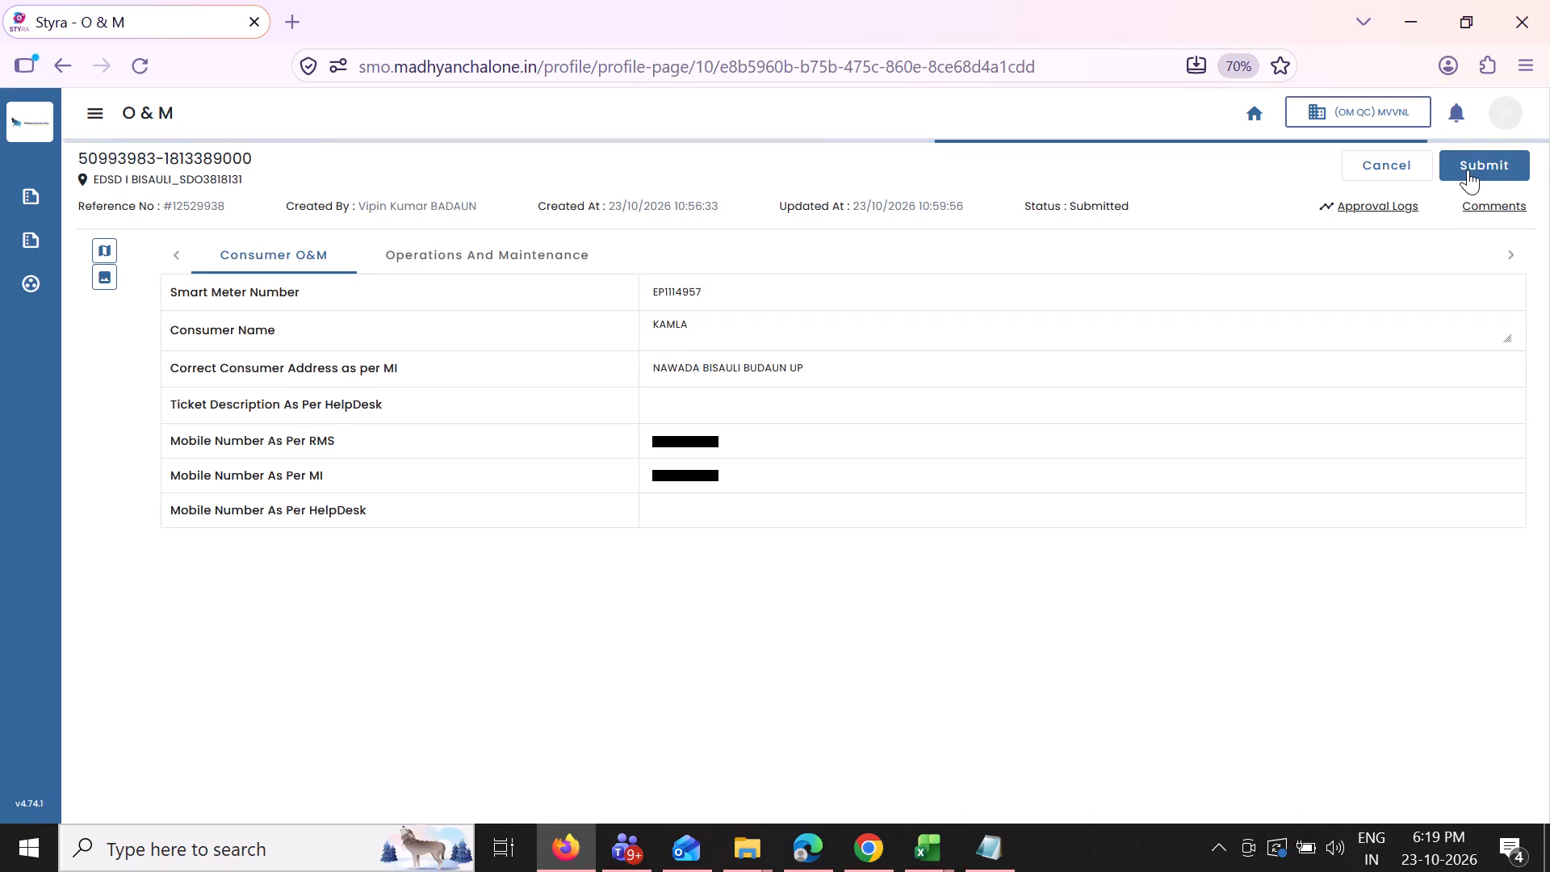
pyautogui.click(1468, 170)
pyautogui.click(777, 382)
pyautogui.click(764, 396)
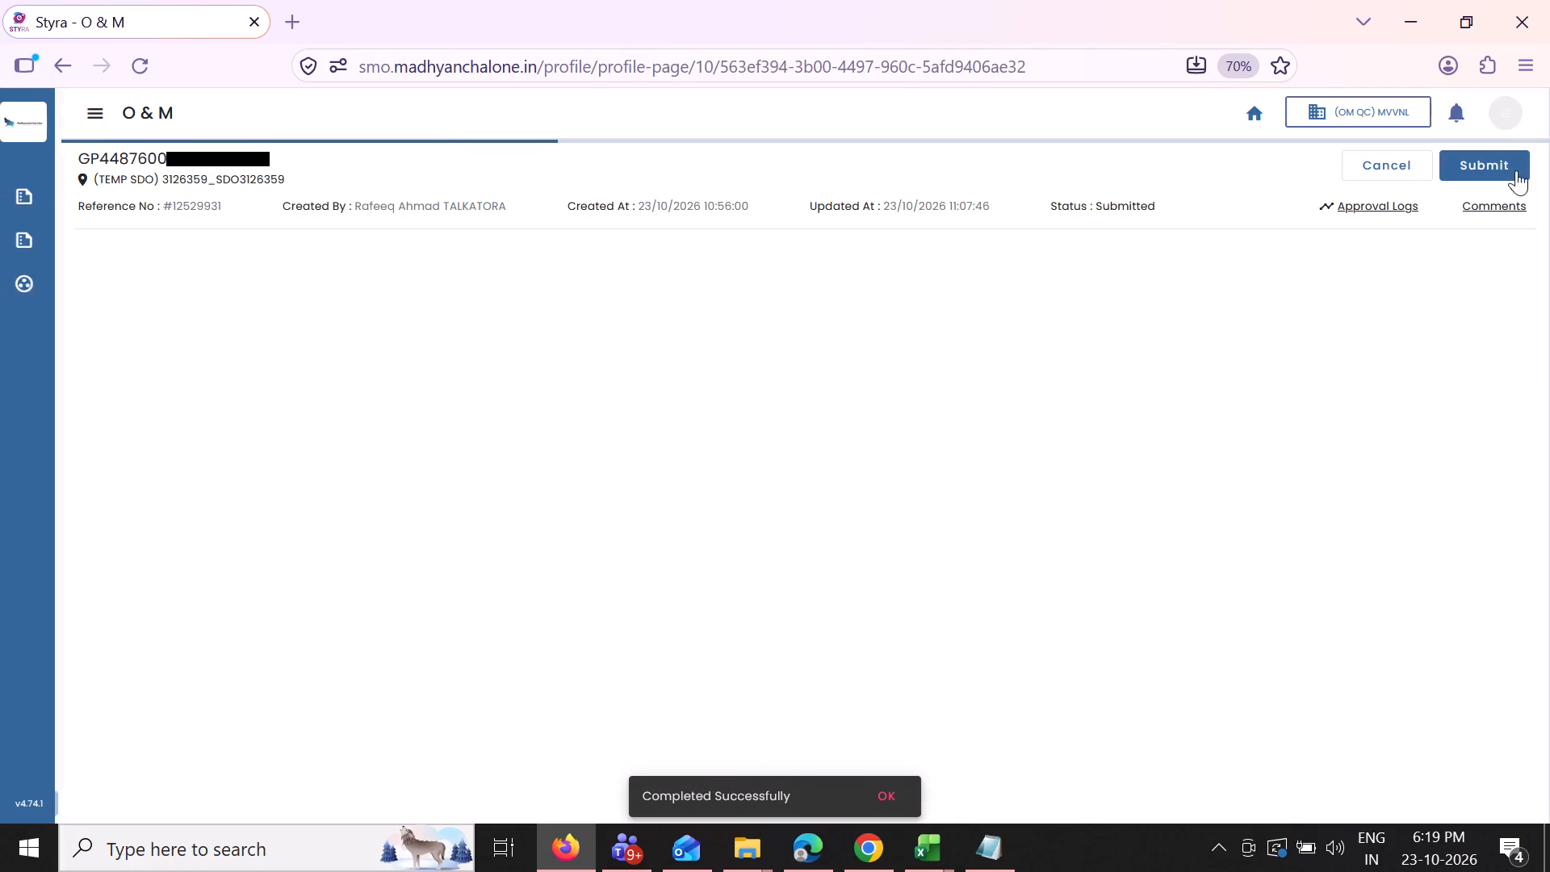
pyautogui.click(1507, 172)
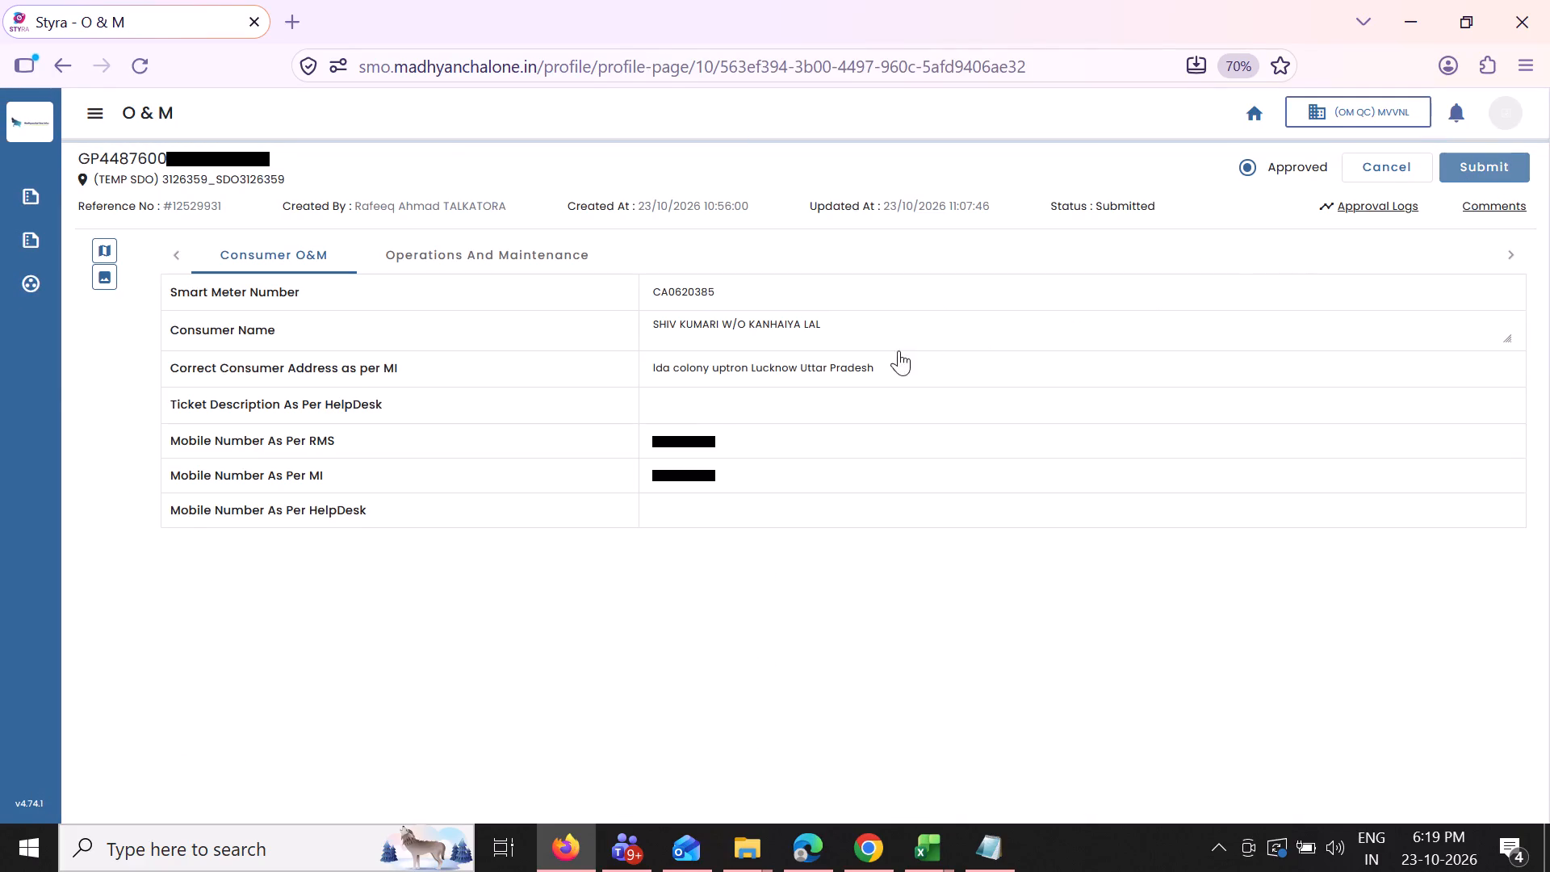
pyautogui.click(754, 392)
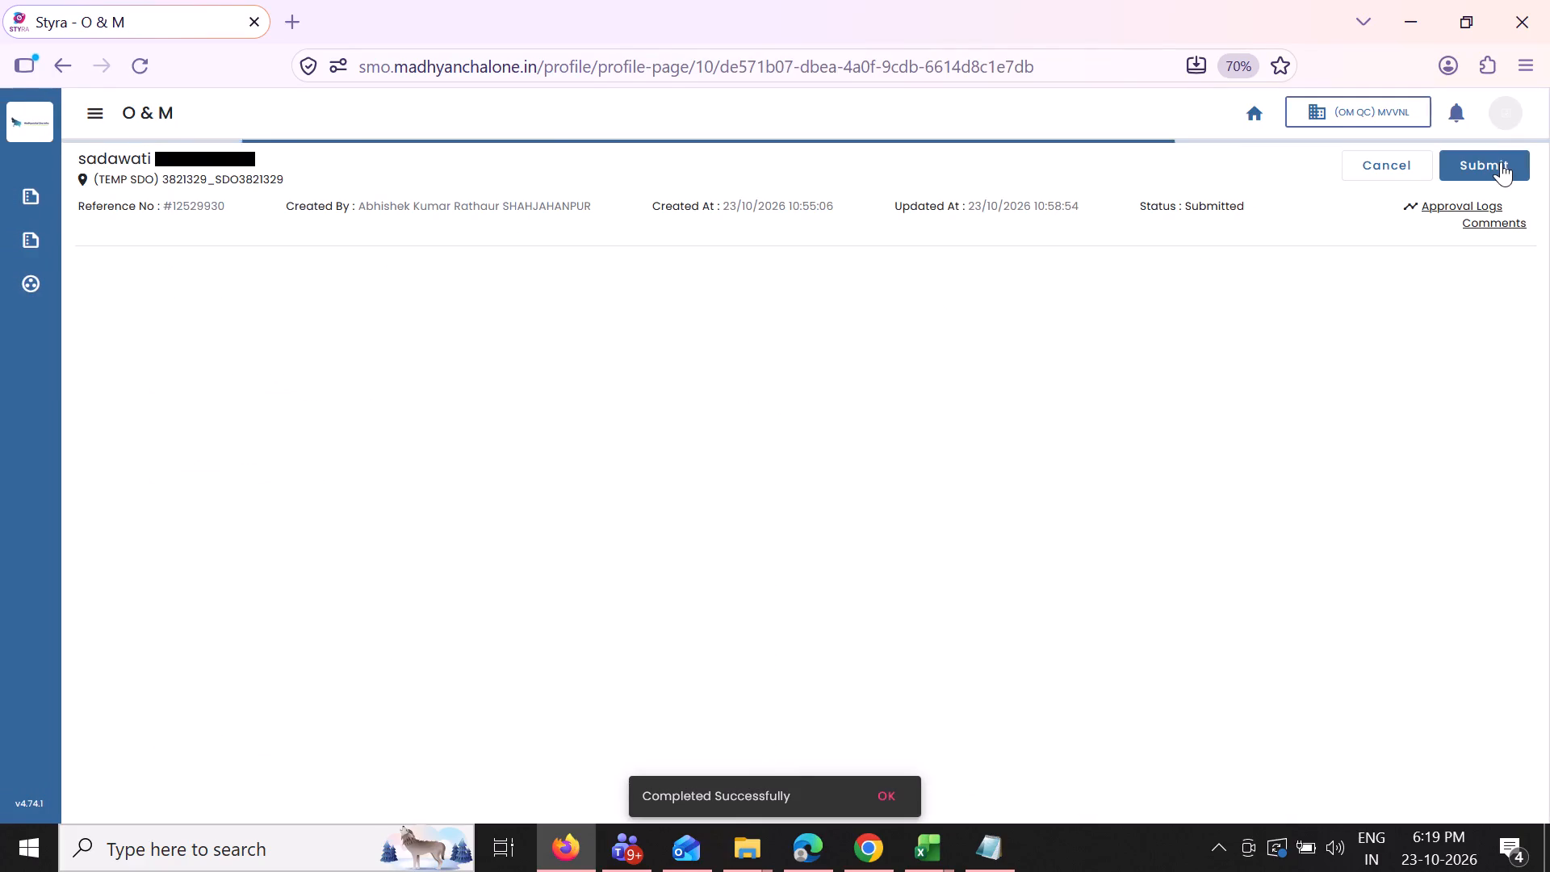
pyautogui.click(1500, 161)
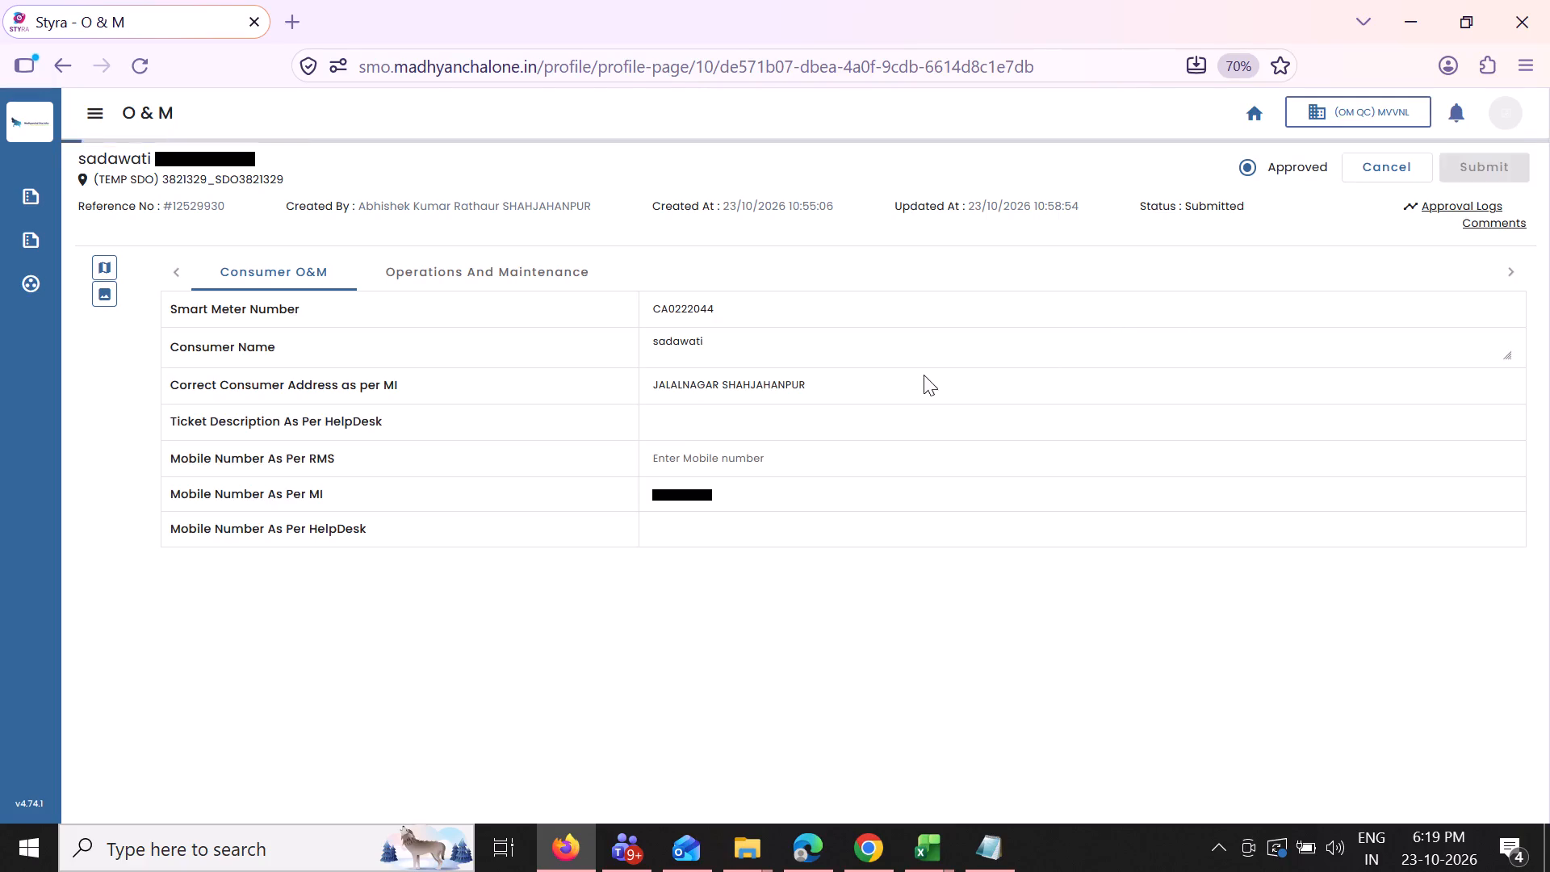
pyautogui.click(768, 385)
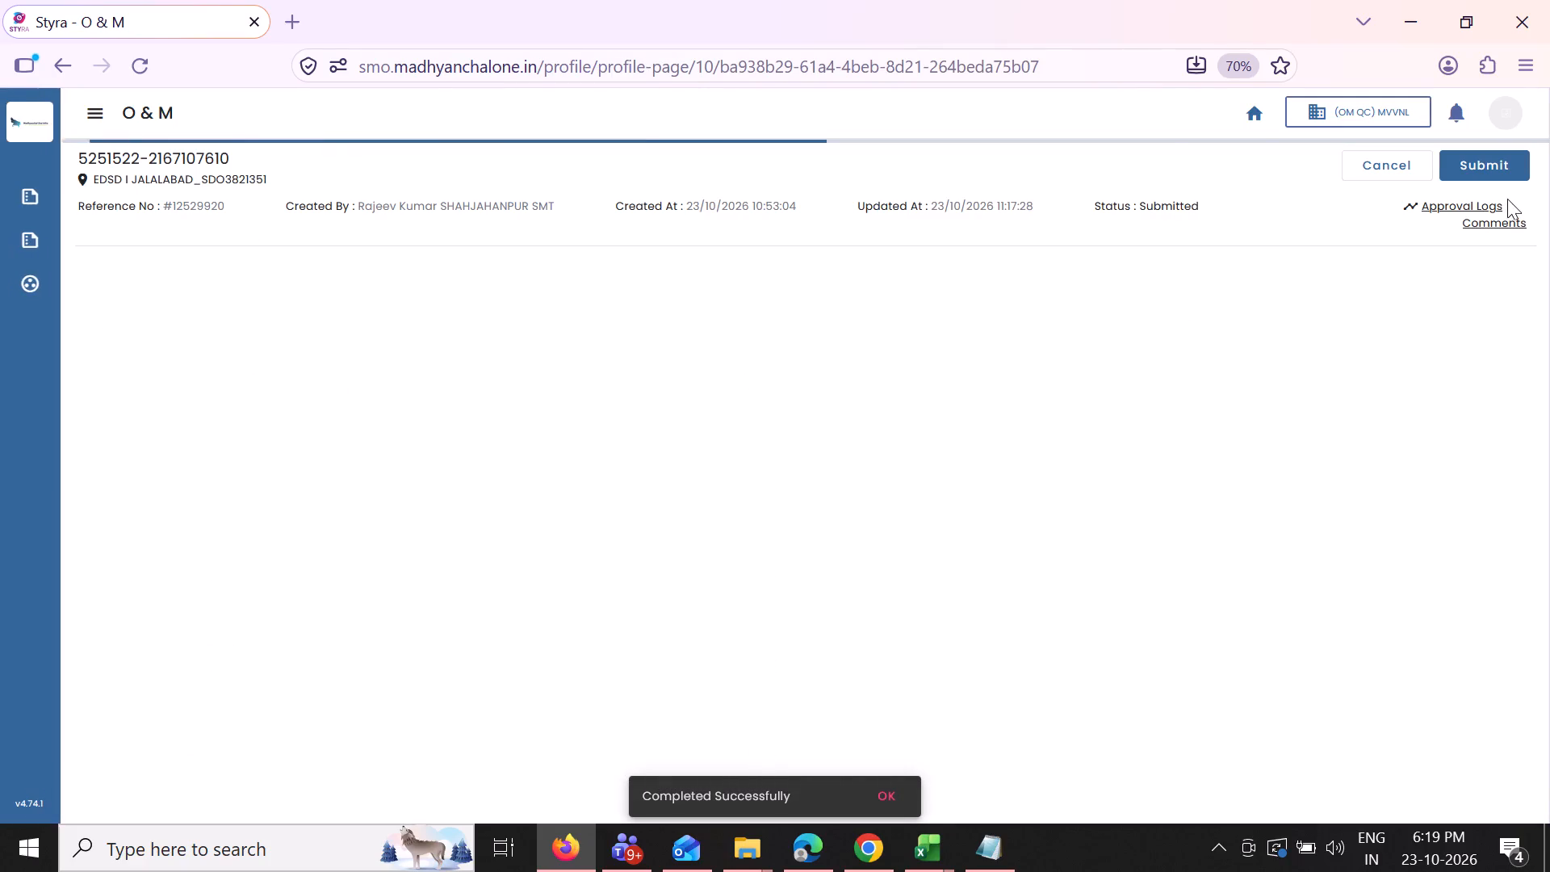
pyautogui.click(1492, 163)
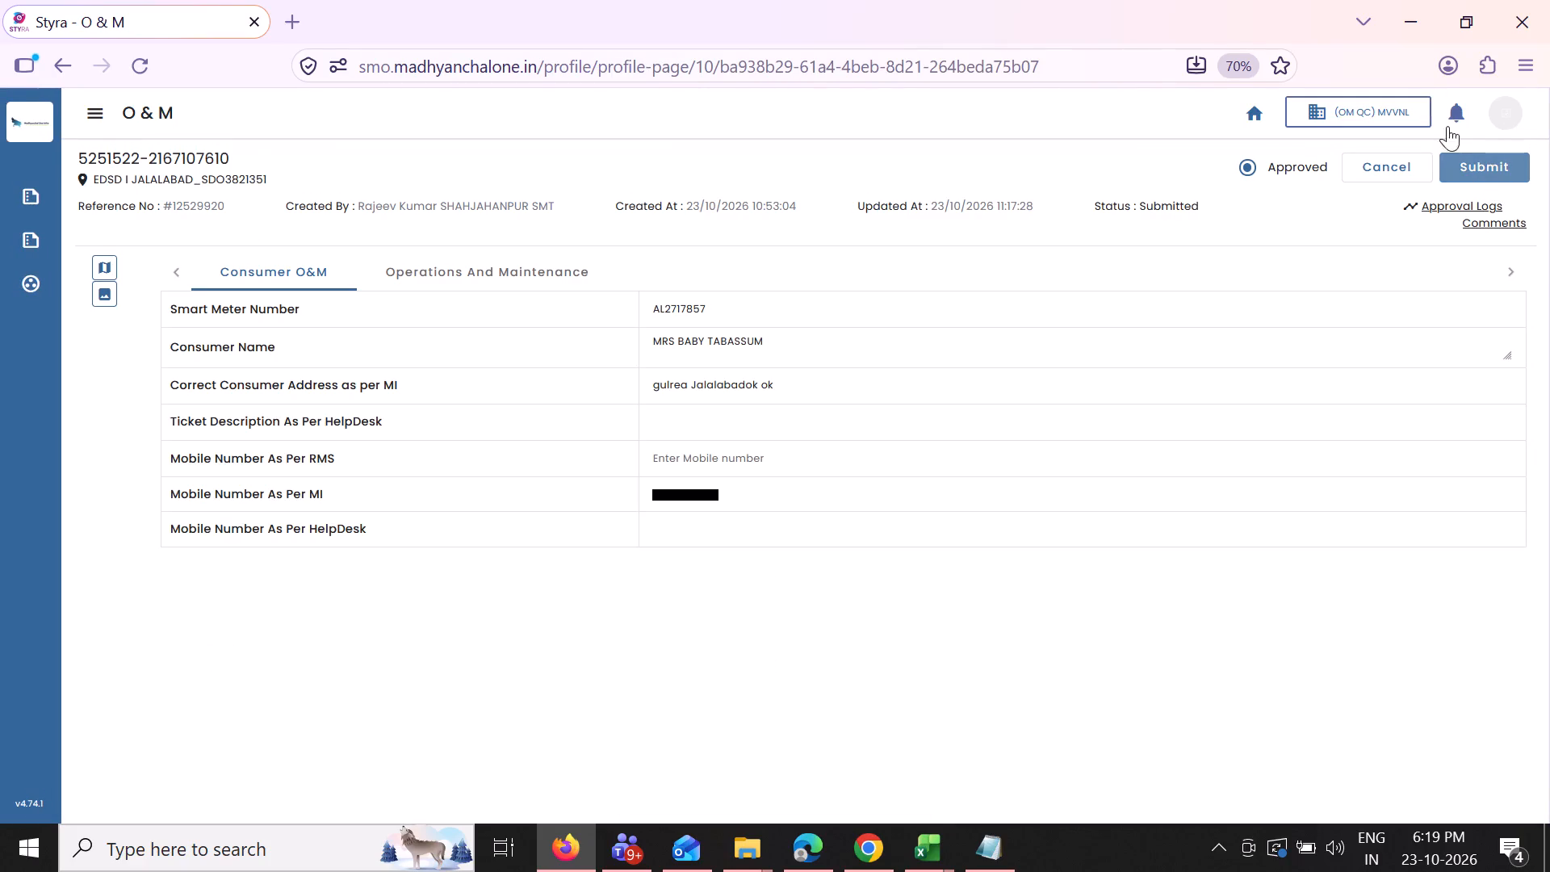
# Switch to Google Chrome, refresh the QHSE Audit Report and start generating a new report.
pyautogui.click(1410, 8)
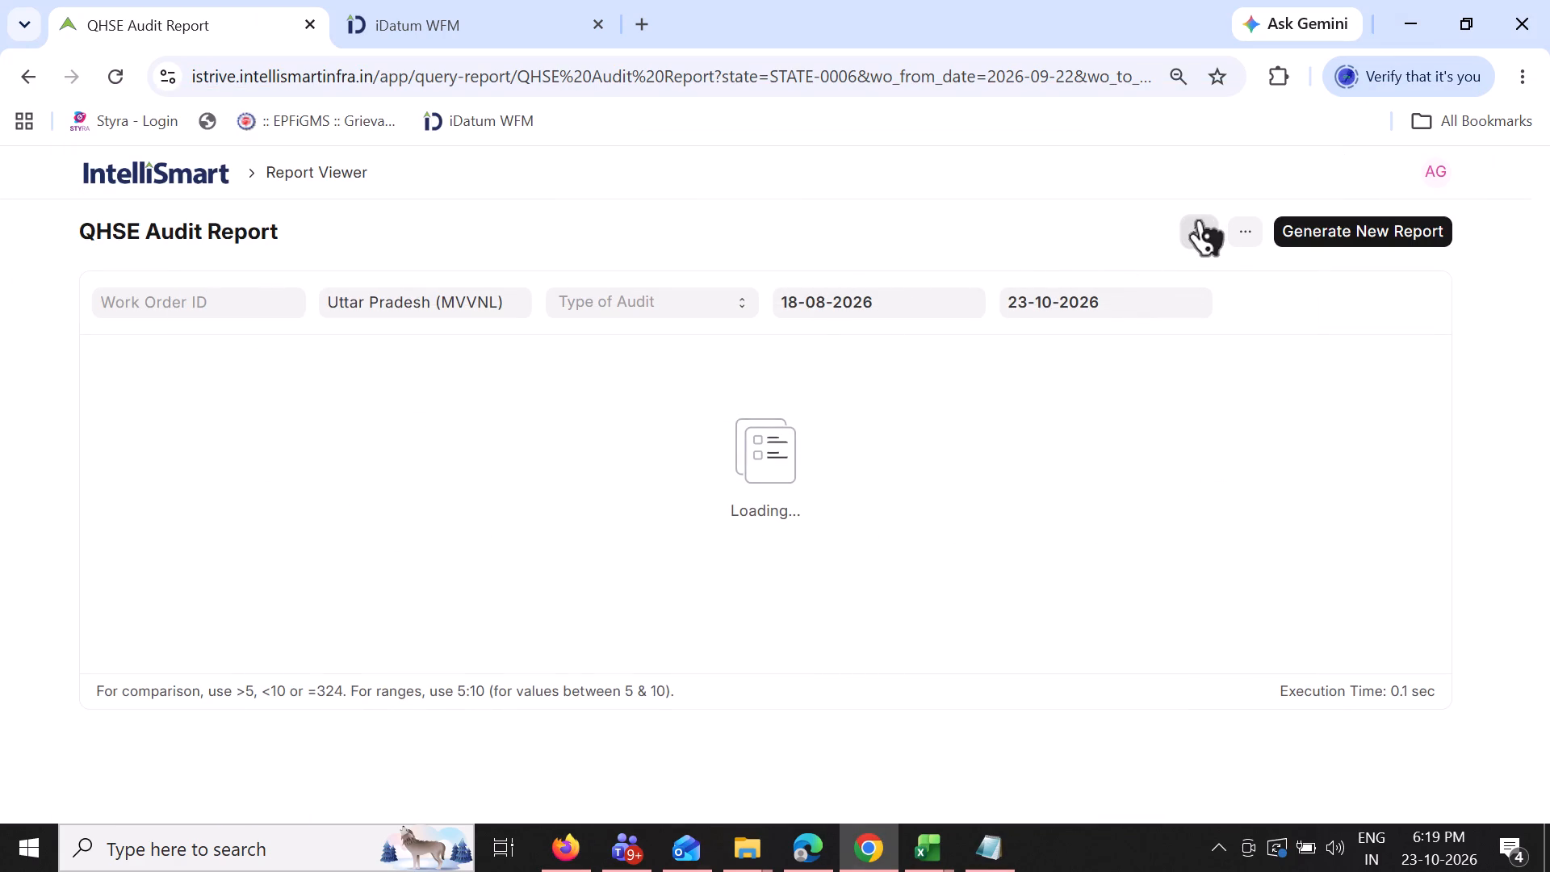
pyautogui.click(1197, 221)
pyautogui.click(817, 442)
pyautogui.click(772, 451)
pyautogui.click(1304, 233)
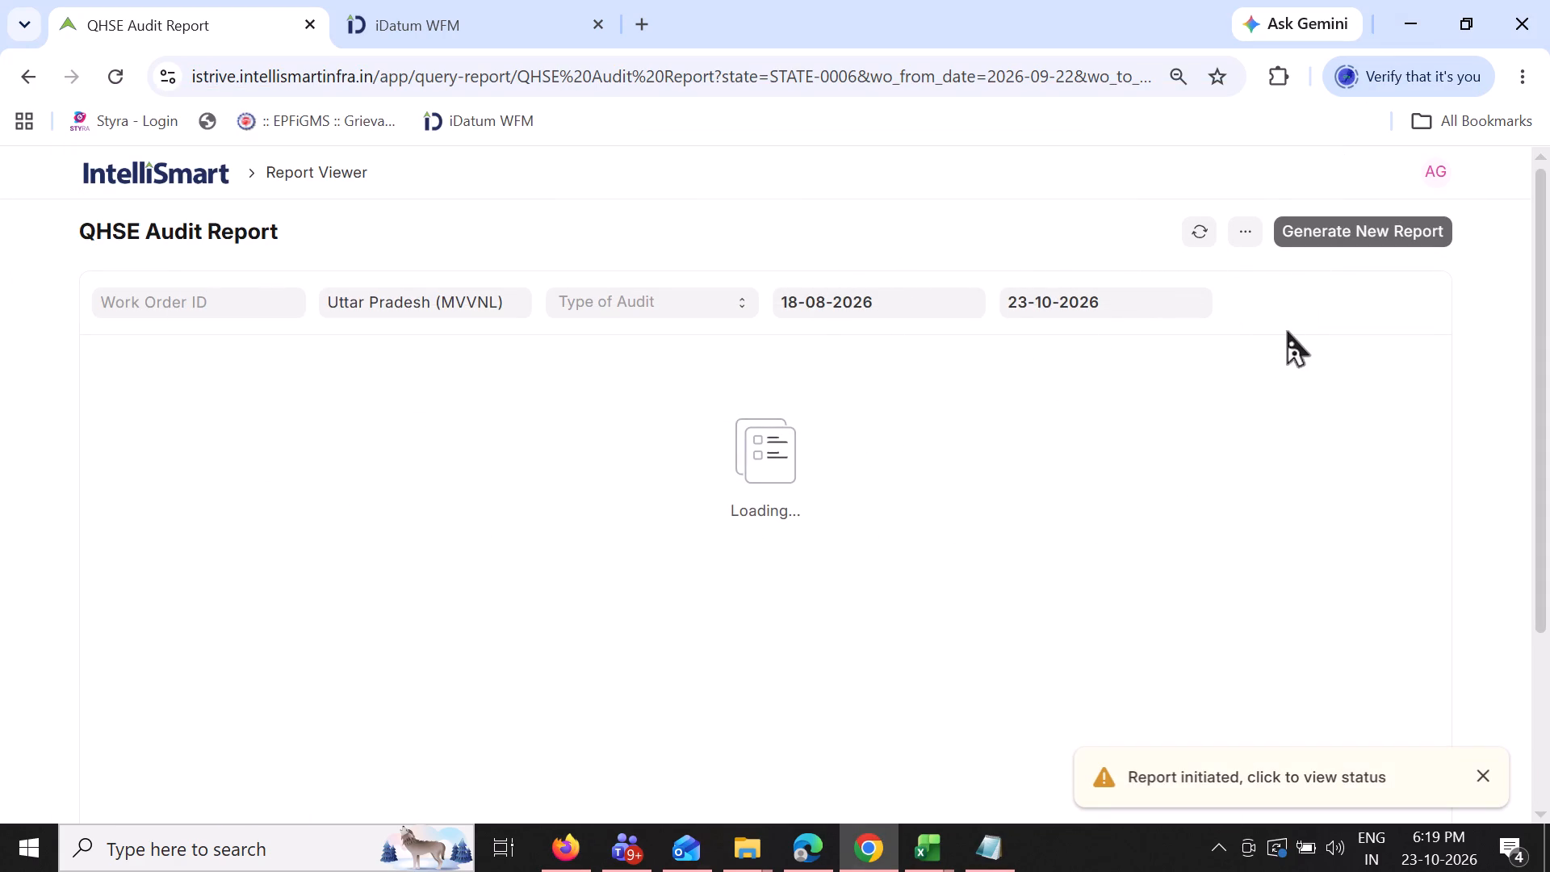